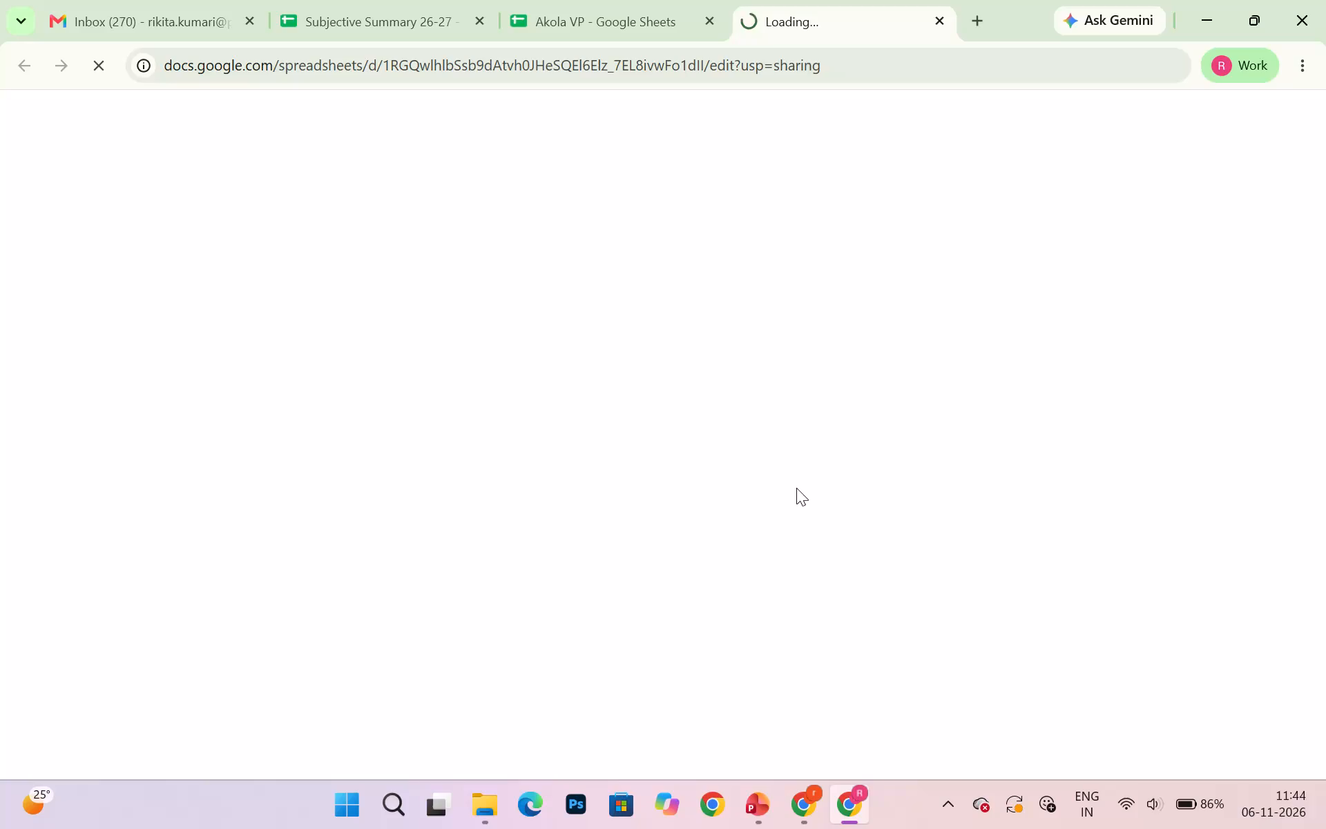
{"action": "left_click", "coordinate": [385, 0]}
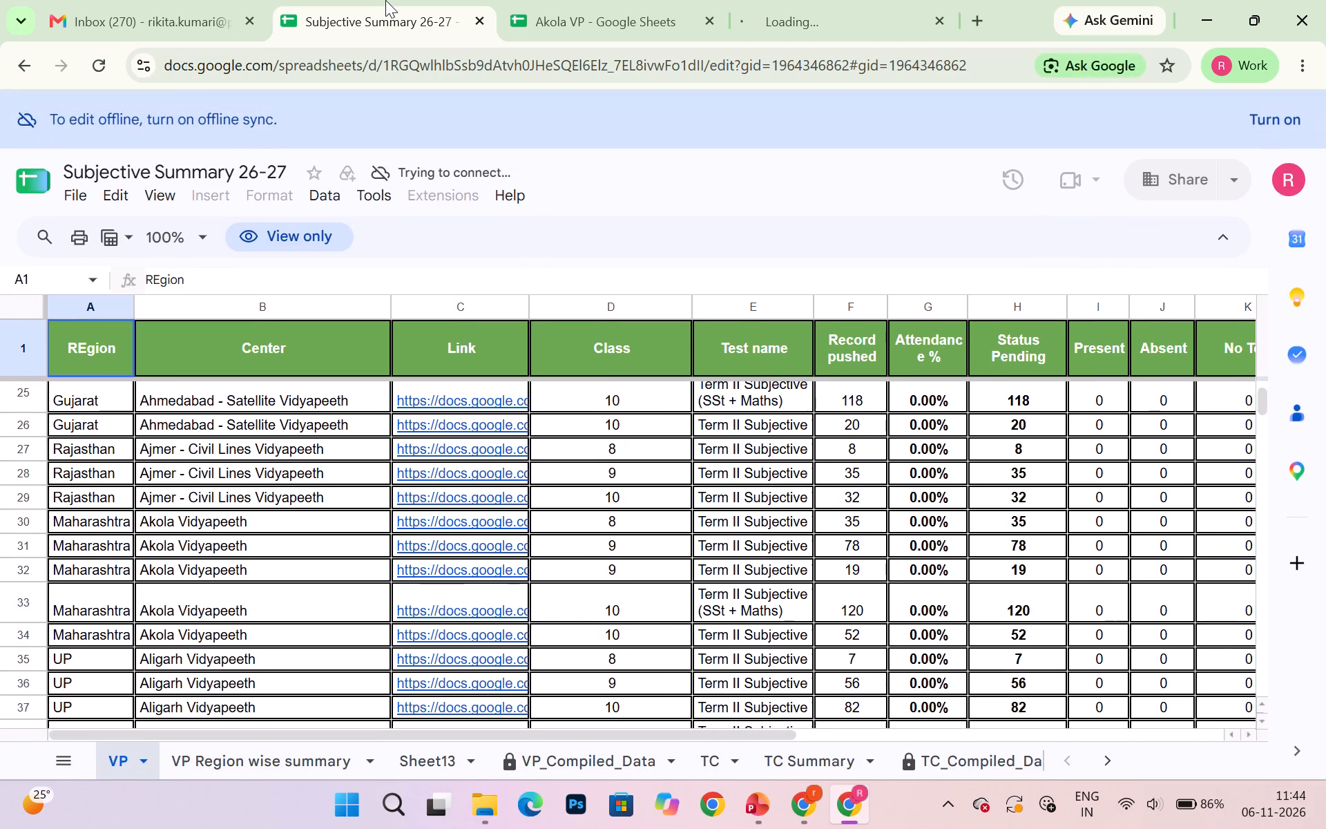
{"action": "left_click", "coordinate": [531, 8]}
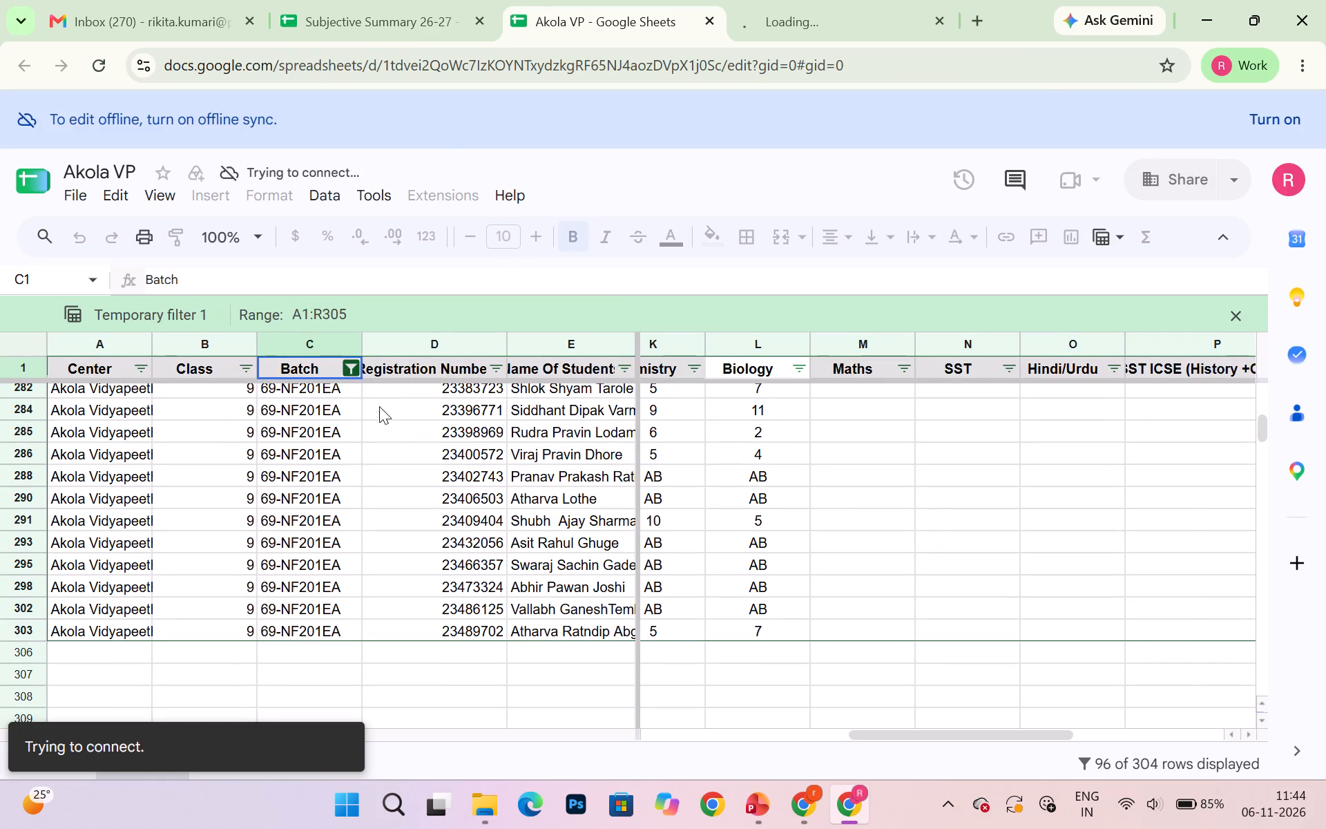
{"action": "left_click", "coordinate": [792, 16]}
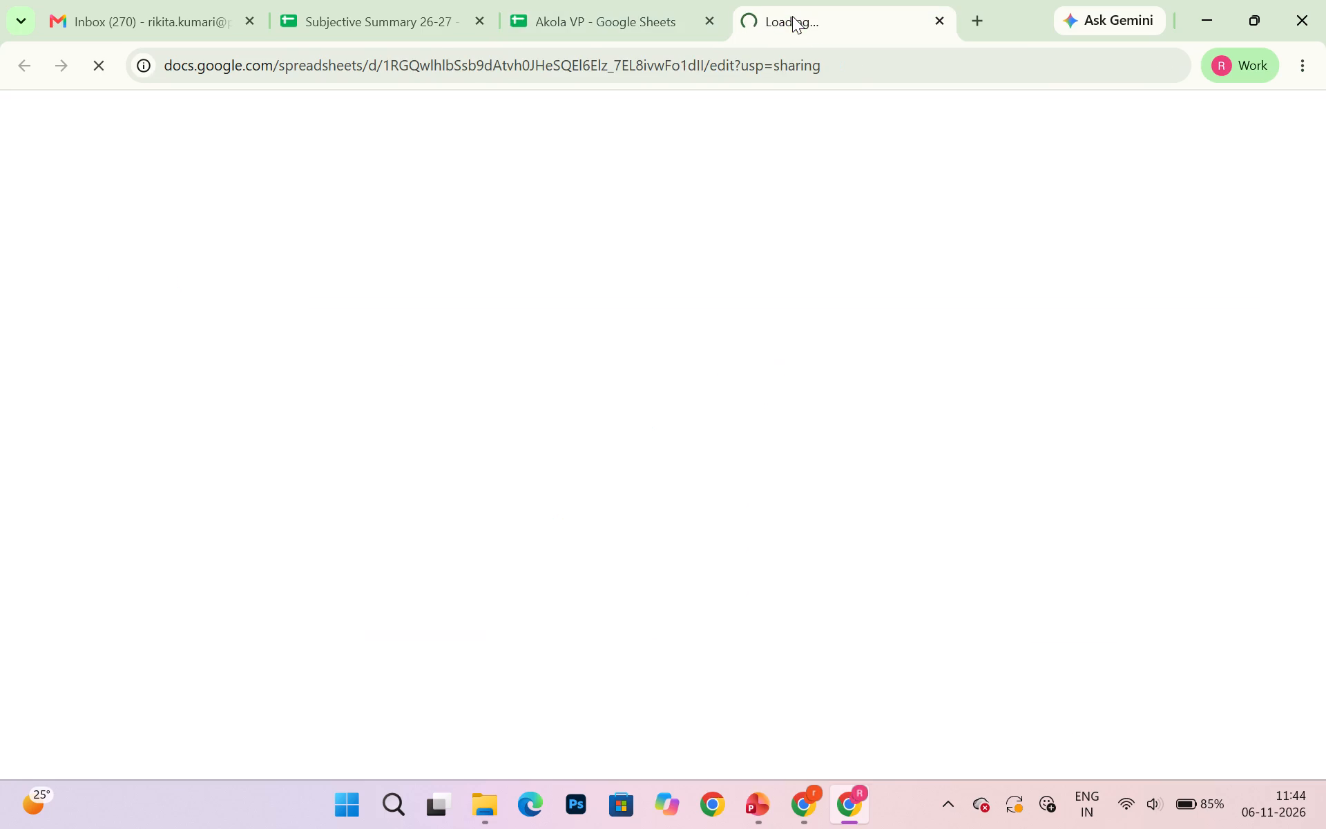
In the Akola VP sheet, filter the Batch column to show only batch 69-UP201EA.
{"action": "left_click", "coordinate": [626, 6]}
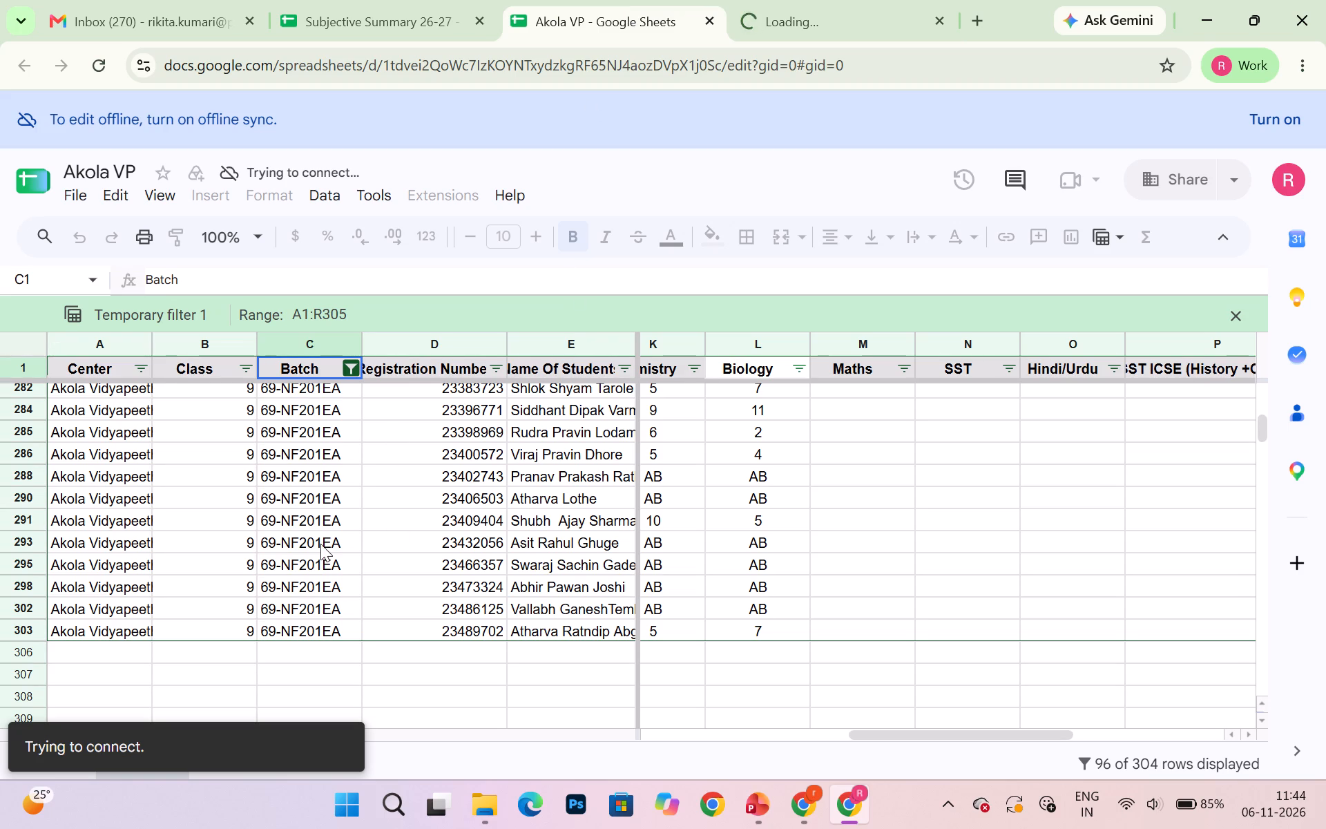
{"action": "left_click", "coordinate": [349, 362]}
{"action": "scroll", "coordinate": [230, 553], "scroll_direction": "down", "scroll_amount": 1}
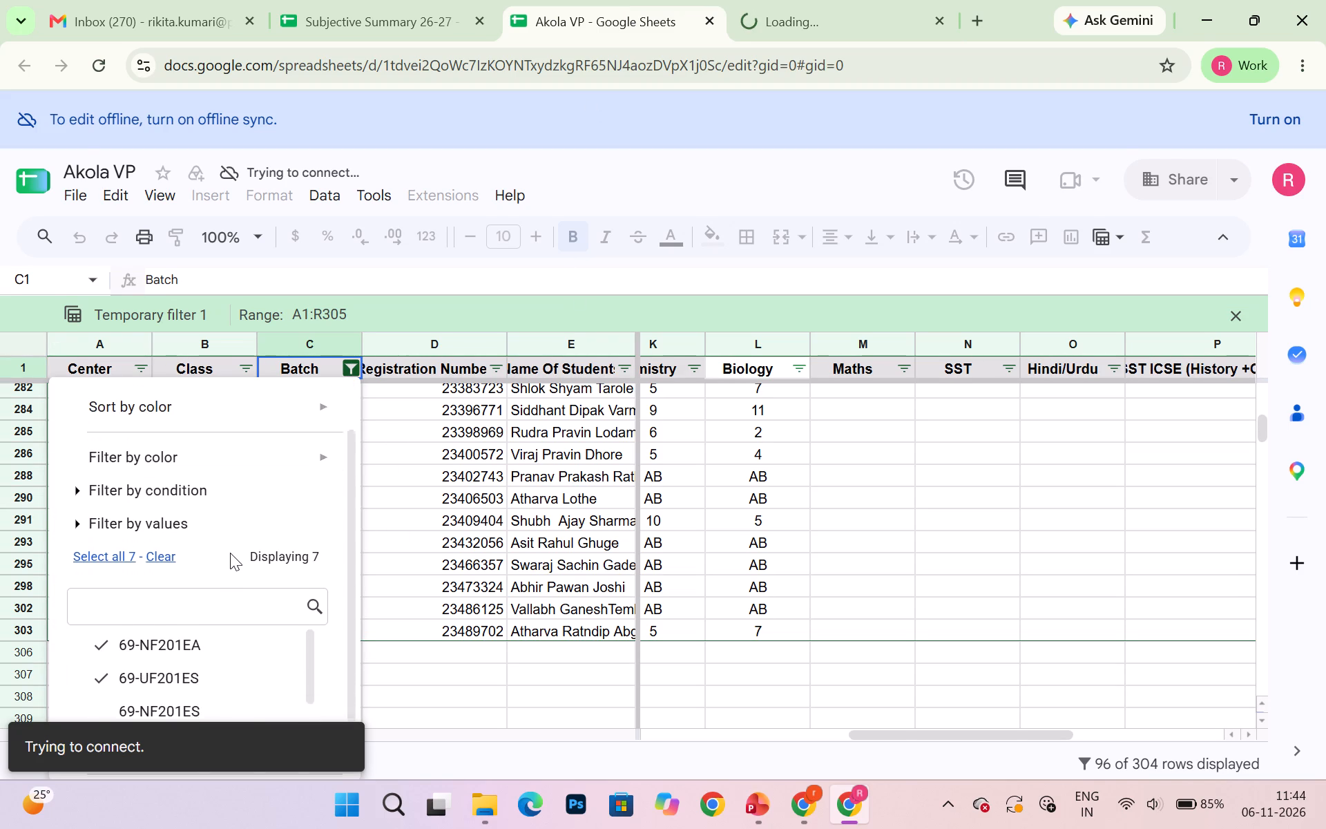
{"action": "scroll", "coordinate": [230, 553], "scroll_direction": "down", "scroll_amount": 1}
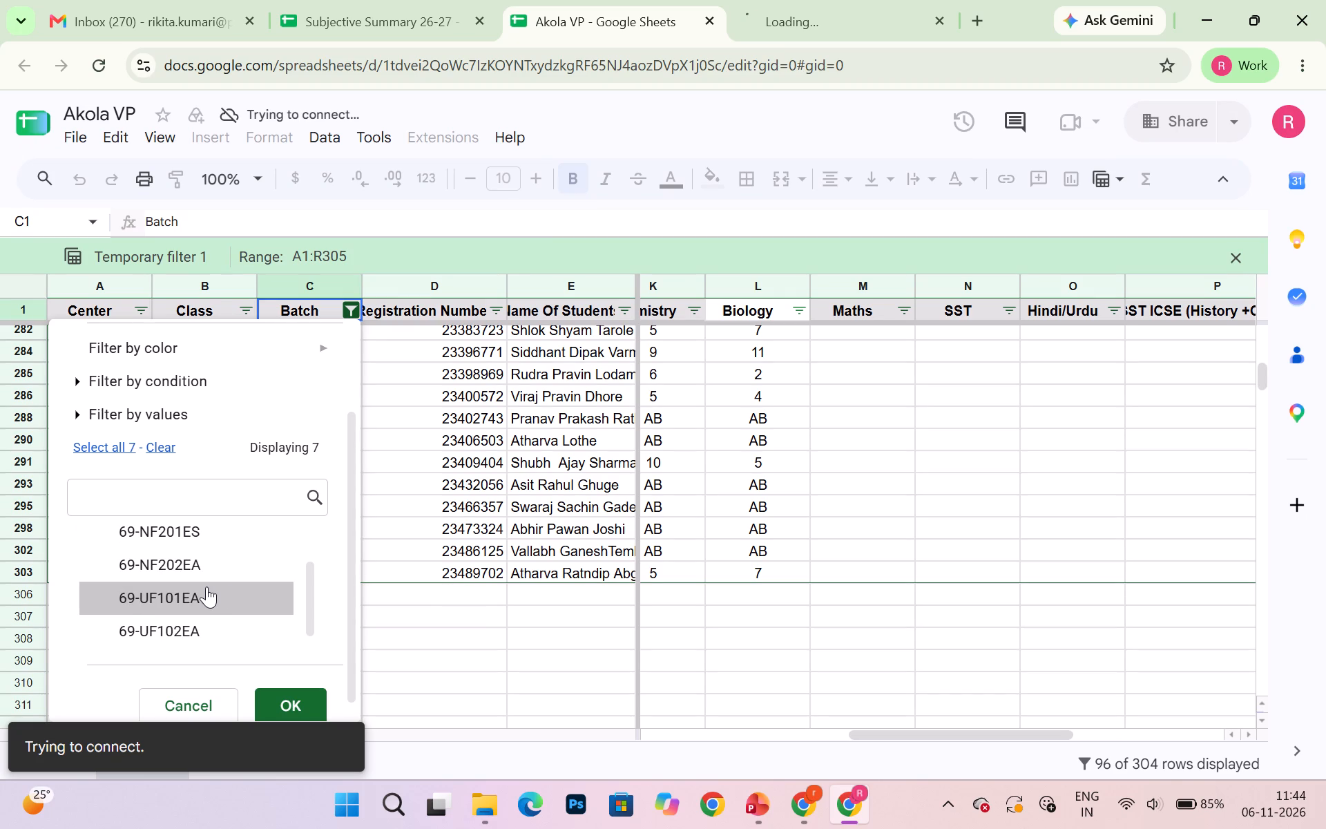
{"action": "scroll", "coordinate": [206, 587], "scroll_direction": "down", "scroll_amount": 1}
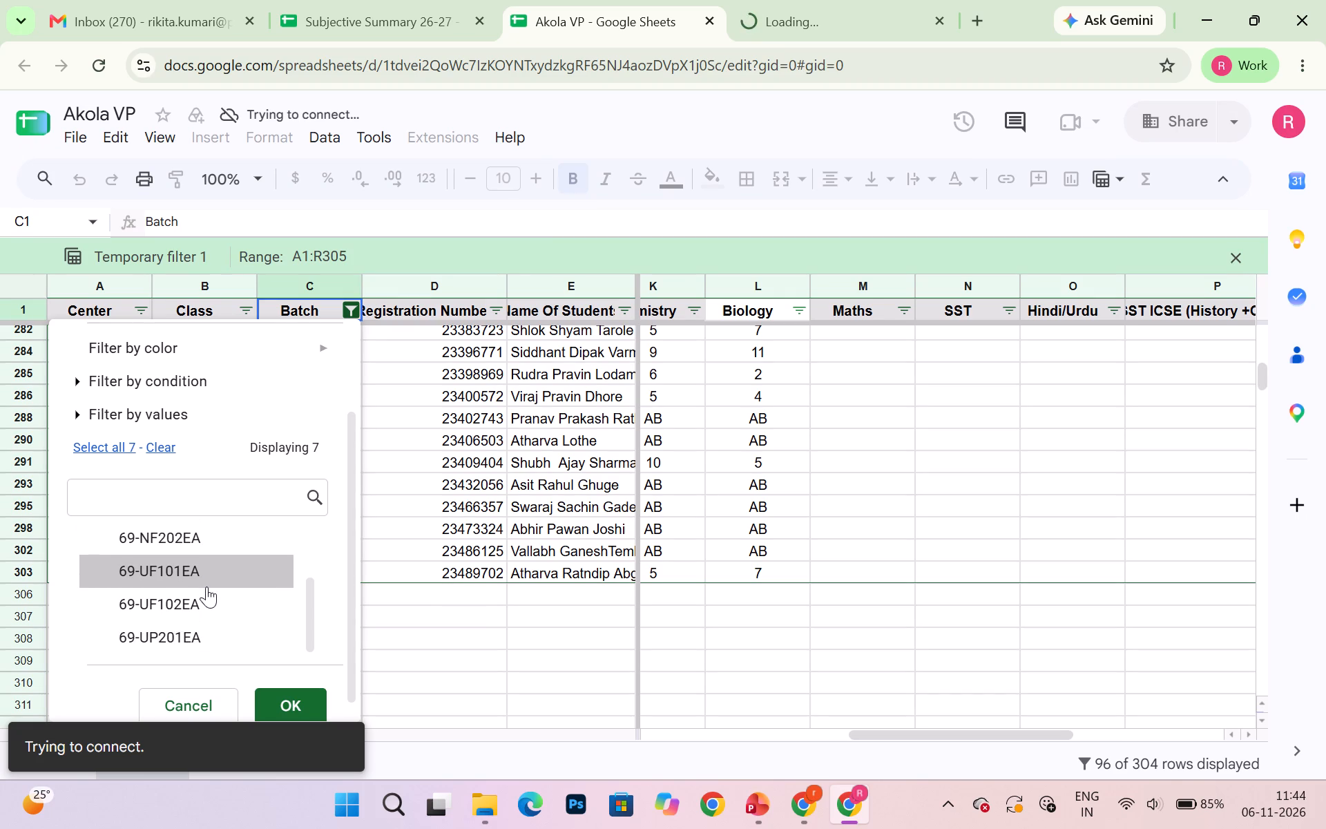
{"action": "left_click", "coordinate": [213, 640]}
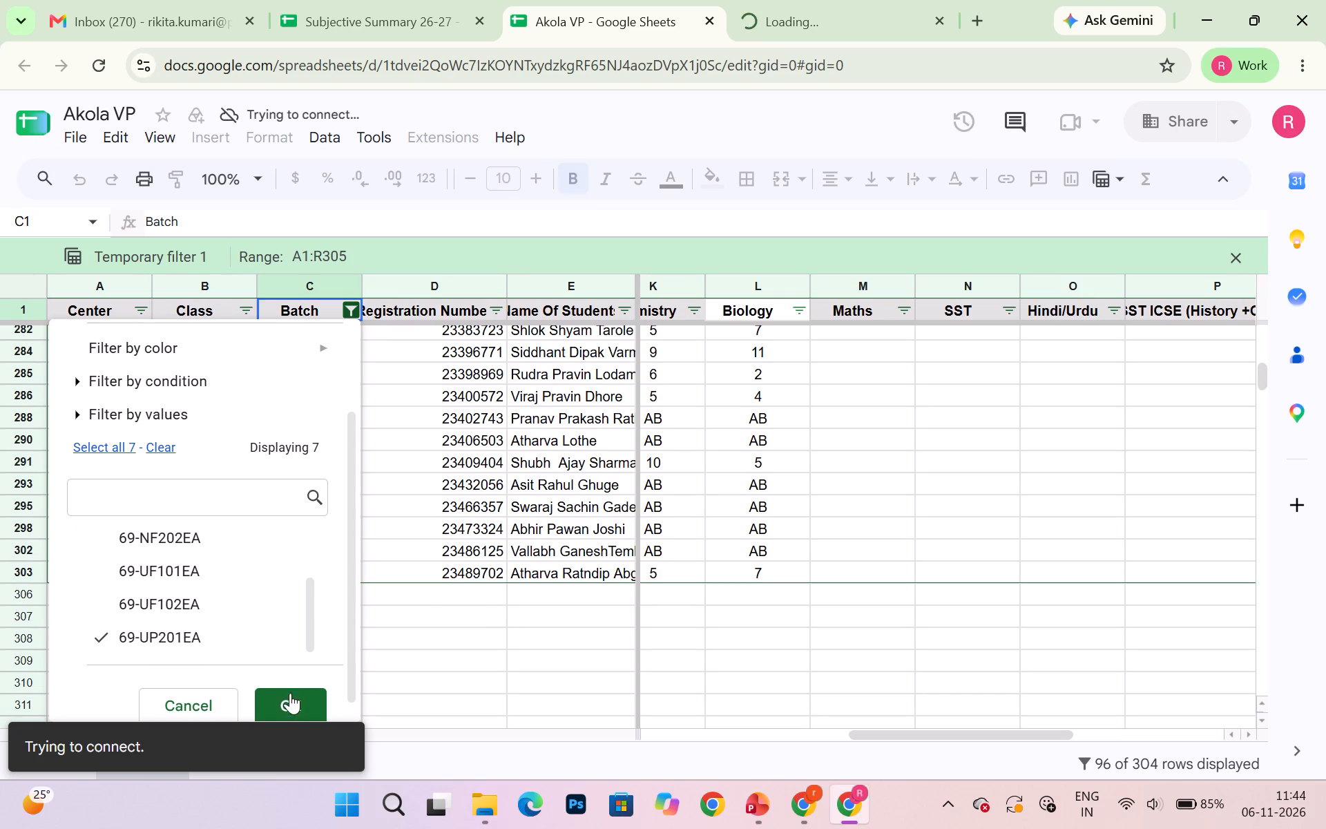
{"action": "scroll", "coordinate": [185, 522], "scroll_direction": "up", "scroll_amount": 3}
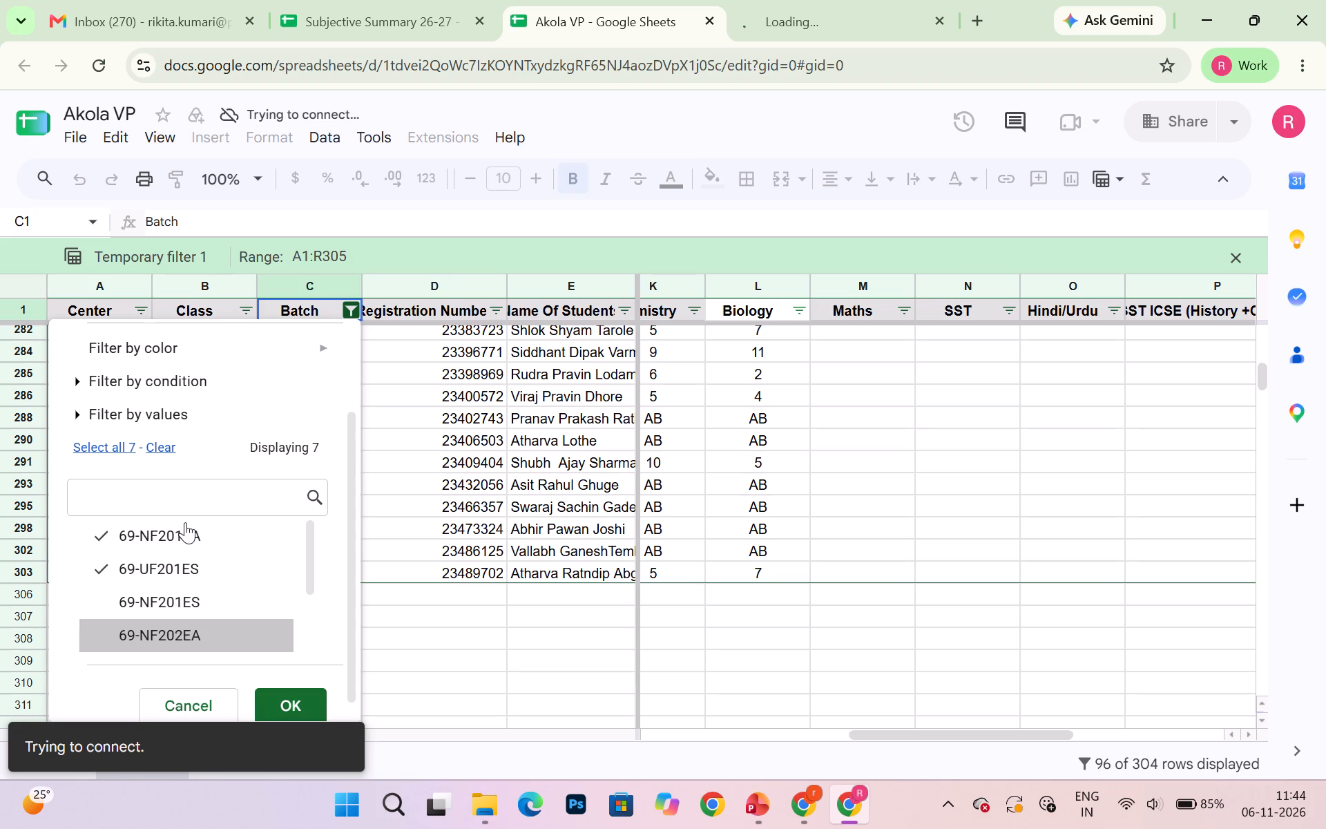
{"action": "left_click", "coordinate": [99, 533]}
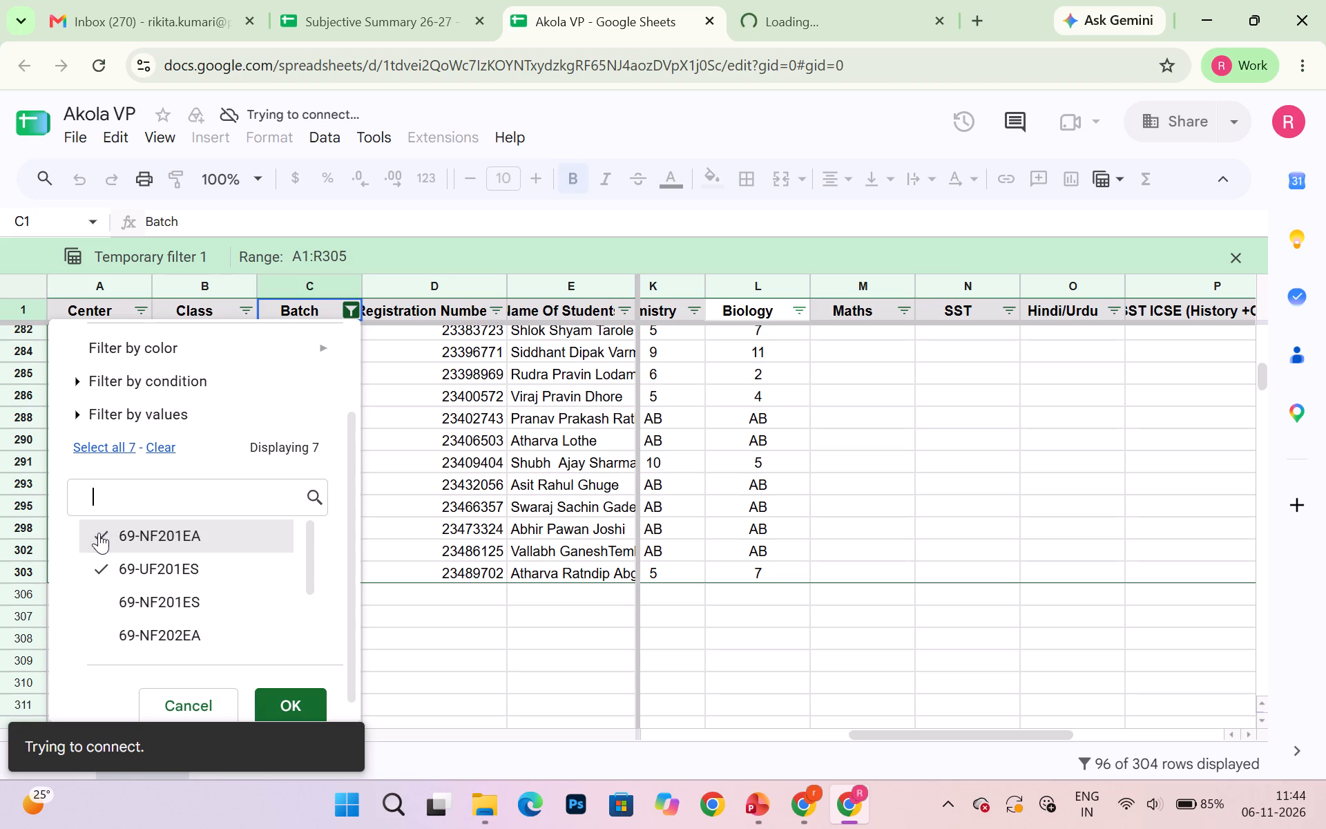
{"action": "left_click", "coordinate": [105, 552]}
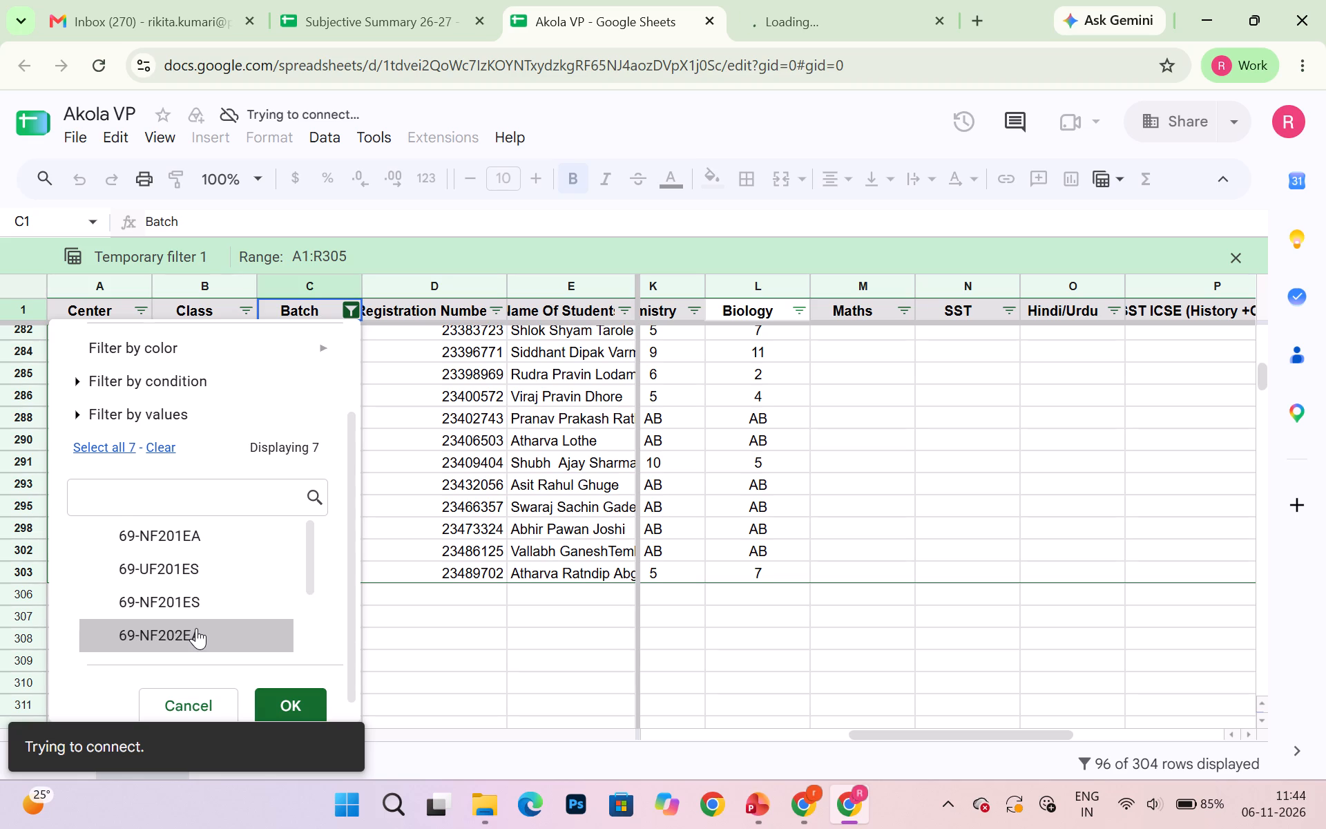
{"action": "scroll", "coordinate": [196, 628], "scroll_direction": "down", "scroll_amount": 4}
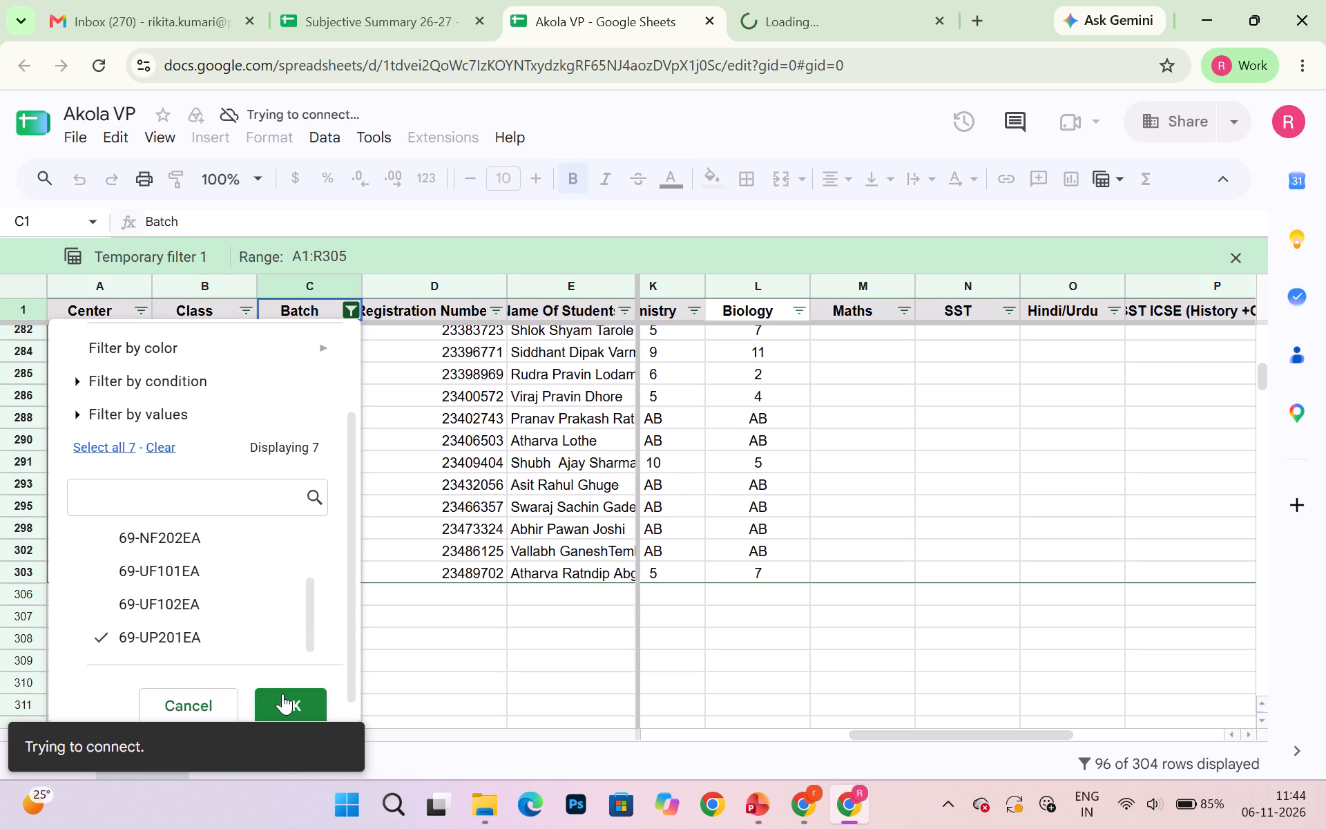
{"action": "left_click", "coordinate": [282, 694]}
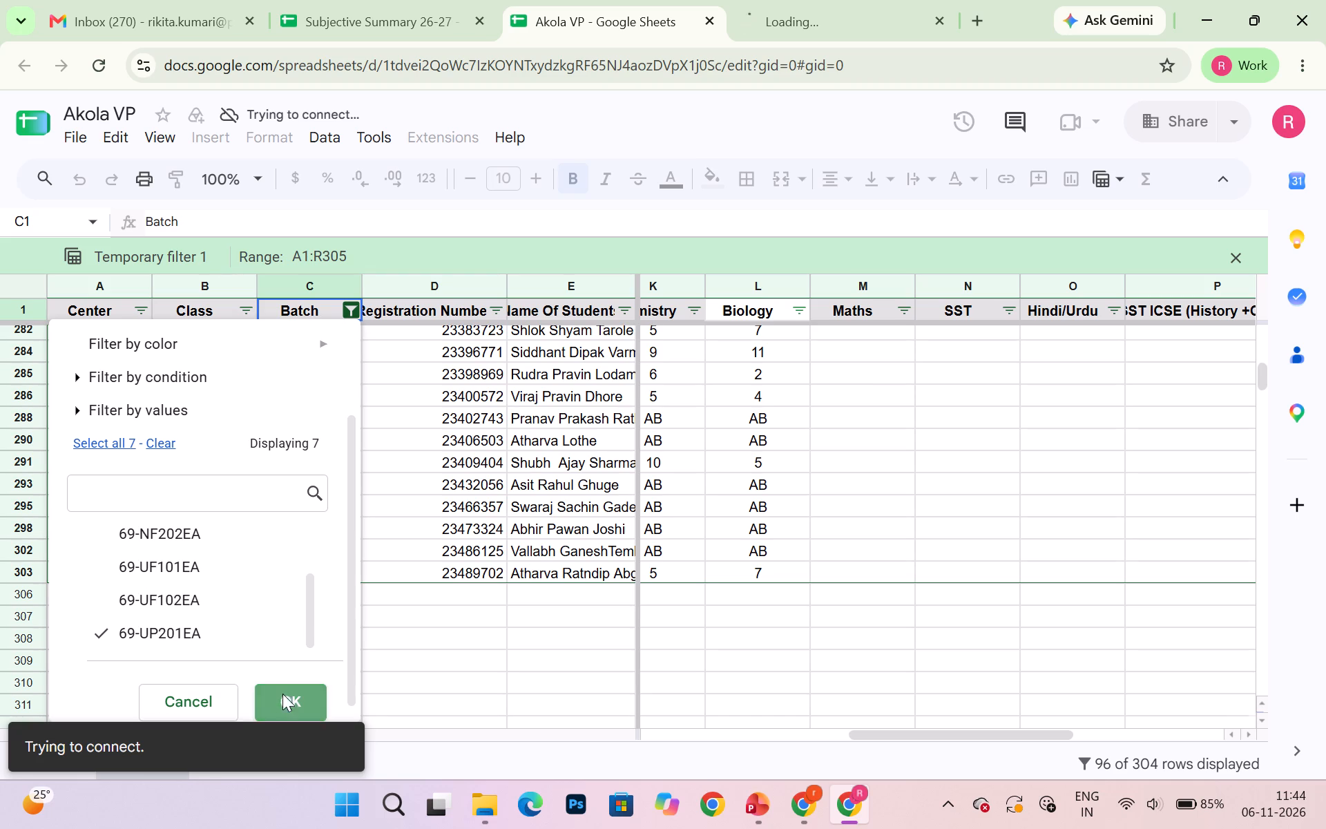
Look through the Biology column for the filtered batch, from row 174 down to its last student row.
{"action": "scroll", "coordinate": [394, 421], "scroll_direction": "up", "scroll_amount": 3}
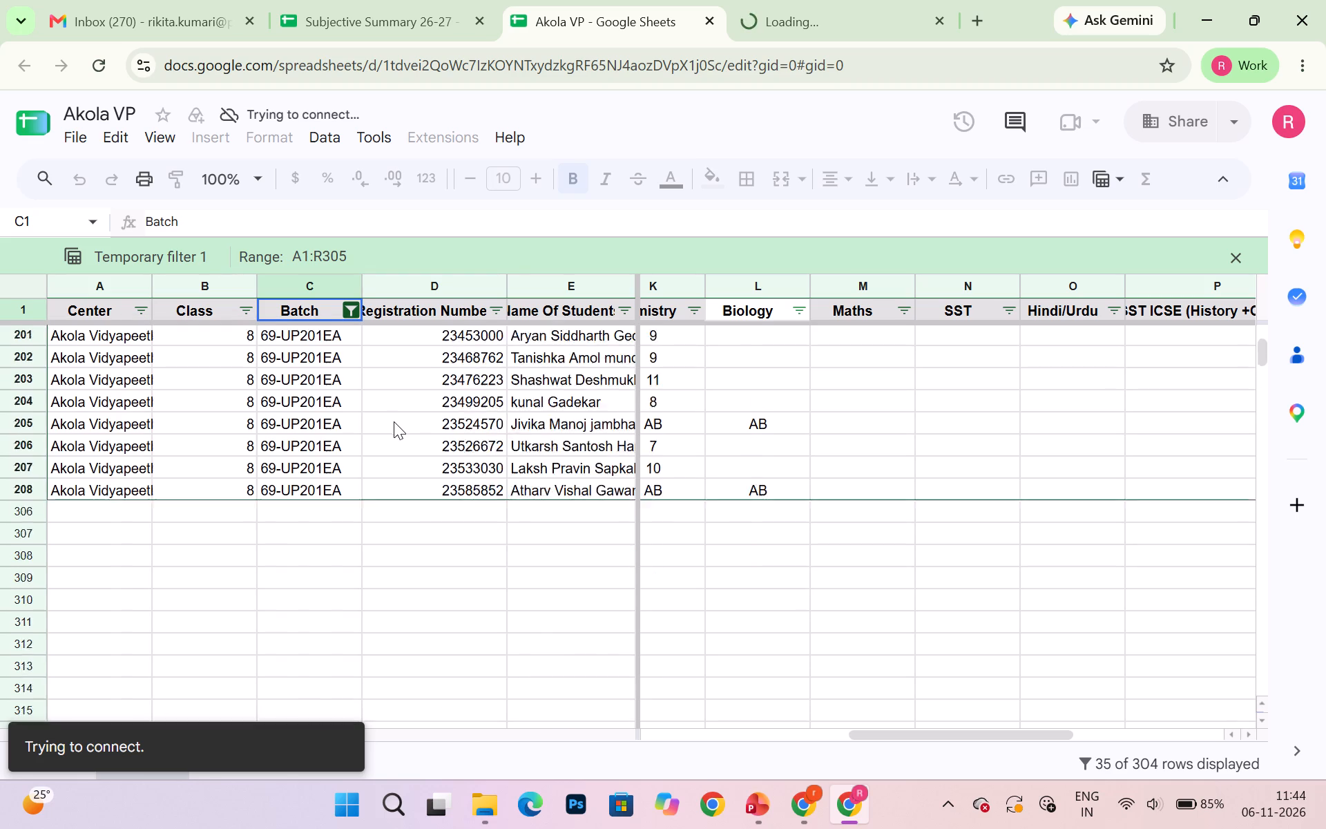
{"action": "scroll", "coordinate": [394, 421], "scroll_direction": "up", "scroll_amount": 2}
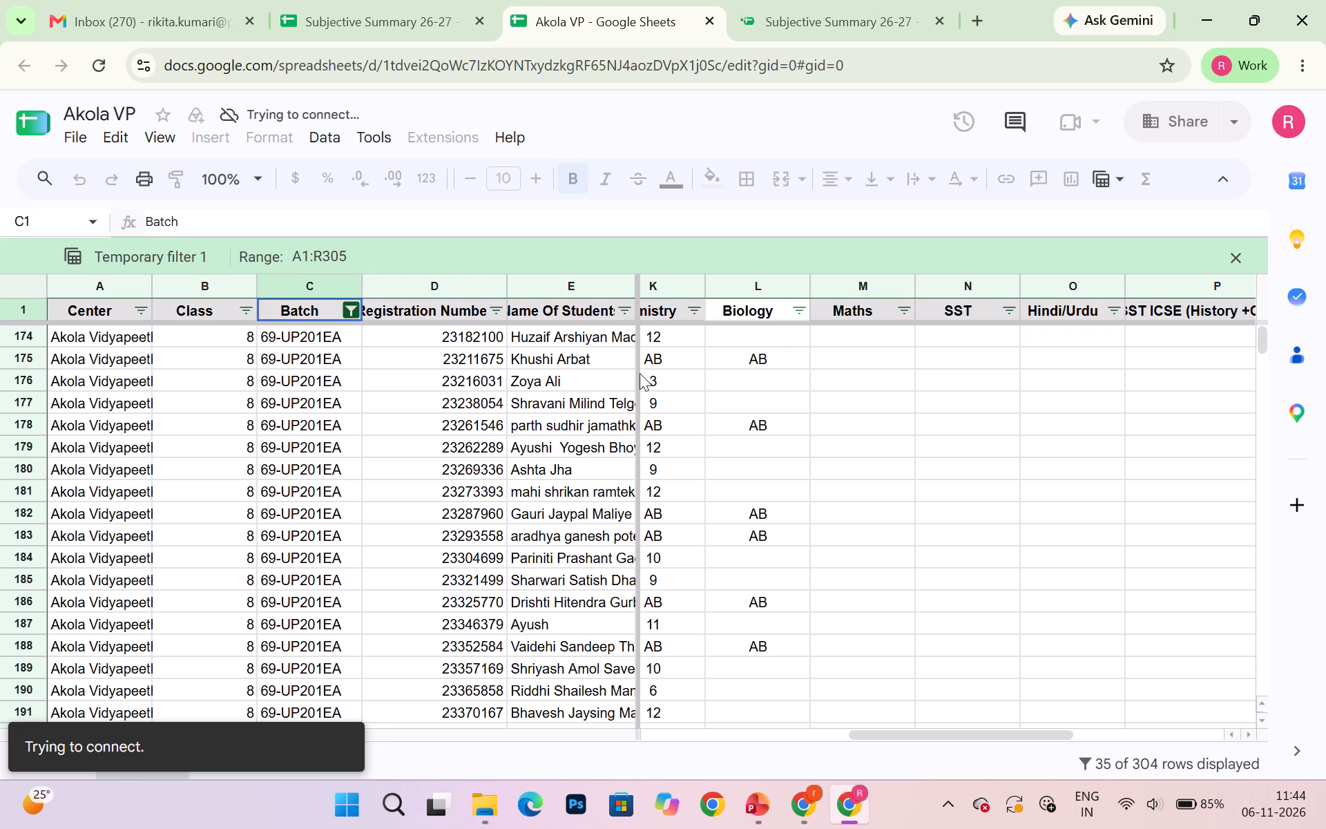
{"action": "scroll", "coordinate": [578, 383], "scroll_direction": "up", "scroll_amount": 1}
{"action": "scroll", "coordinate": [776, 371], "scroll_direction": "up", "scroll_amount": 2}
{"action": "left_click", "coordinate": [761, 334]}
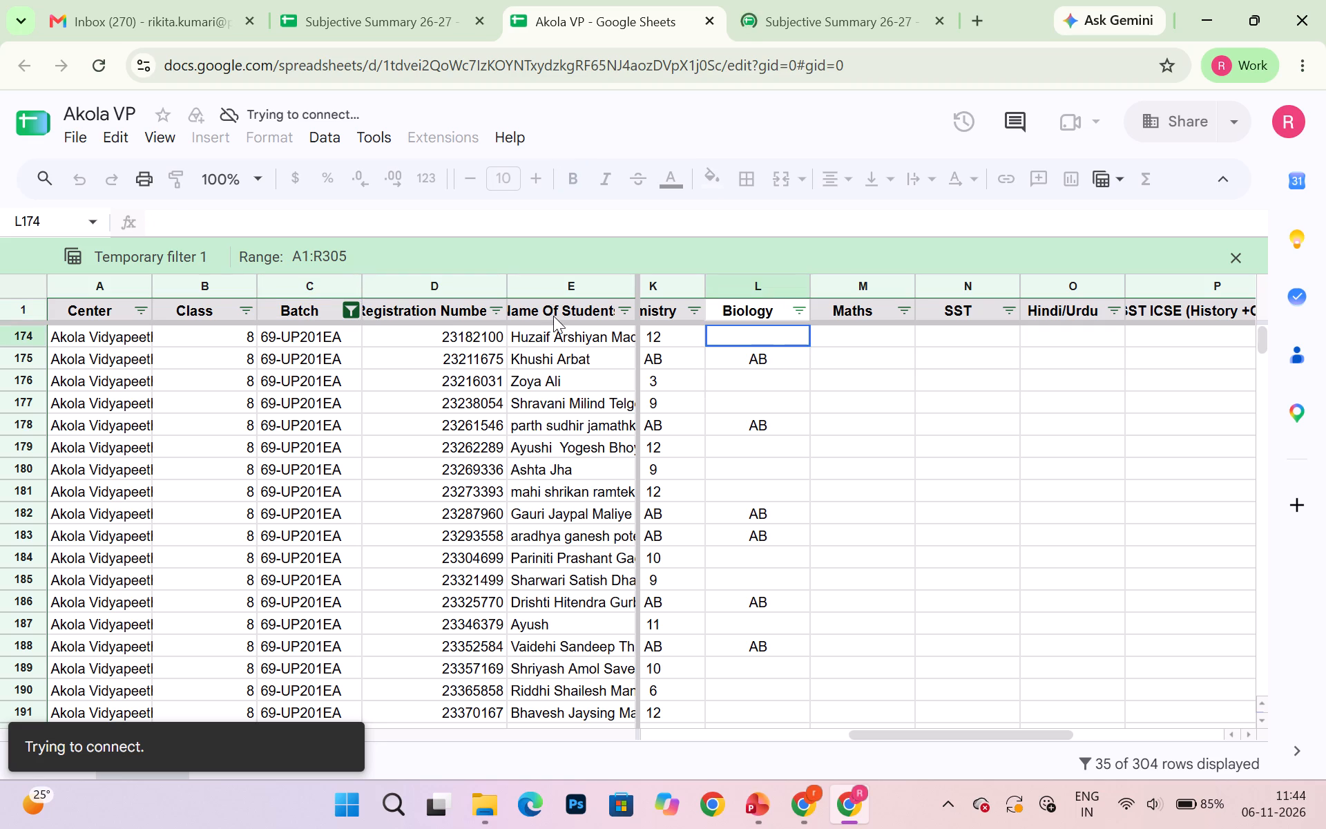
{"action": "key", "text": "Down"}
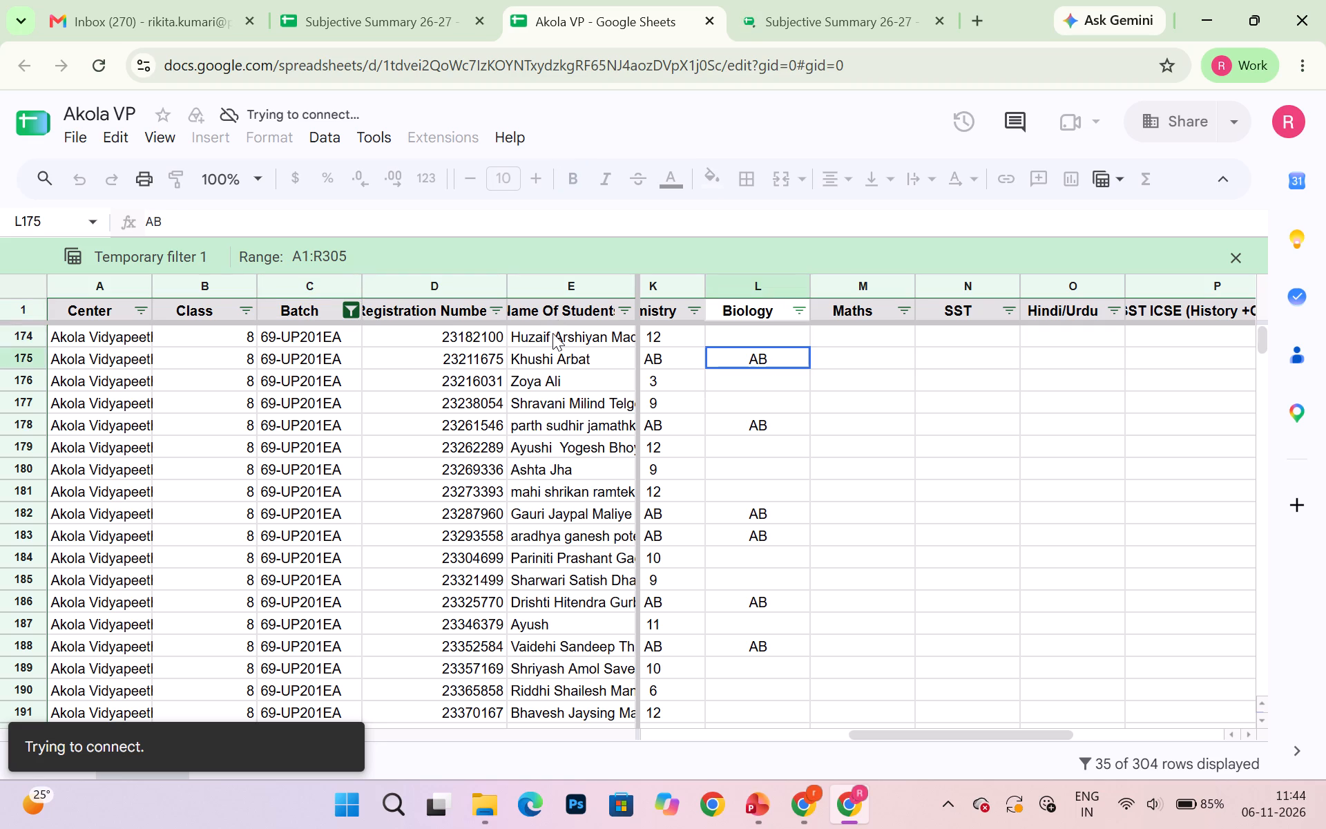
{"action": "key", "text": "Up"}
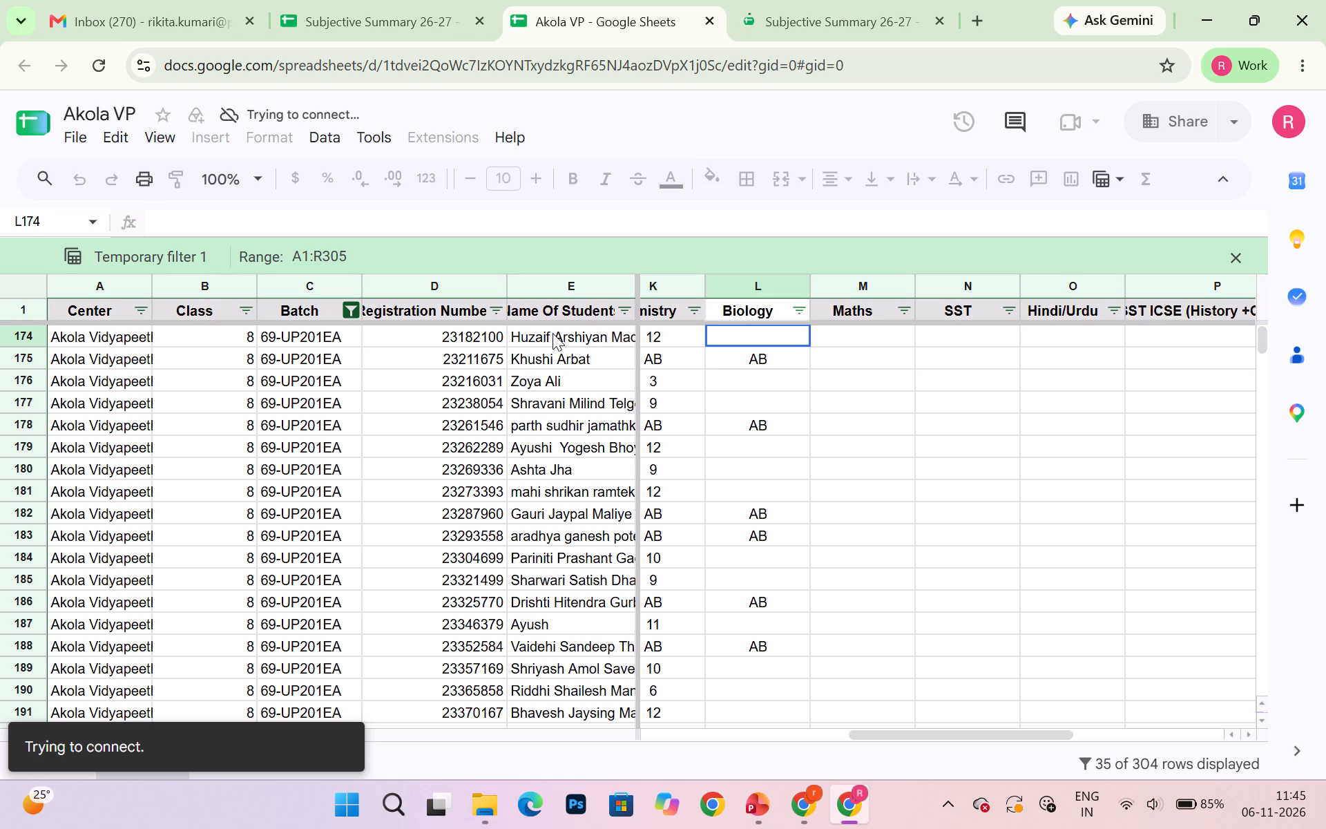
{"action": "key", "text": "Down"}
{"action": "key", "text": "Down"}
{"action": "key", "text": "Down"}
{"action": "key", "text": "Down"}
{"action": "key", "text": "Down"}
{"action": "key", "text": "Down"}
{"action": "key", "text": "Down"}
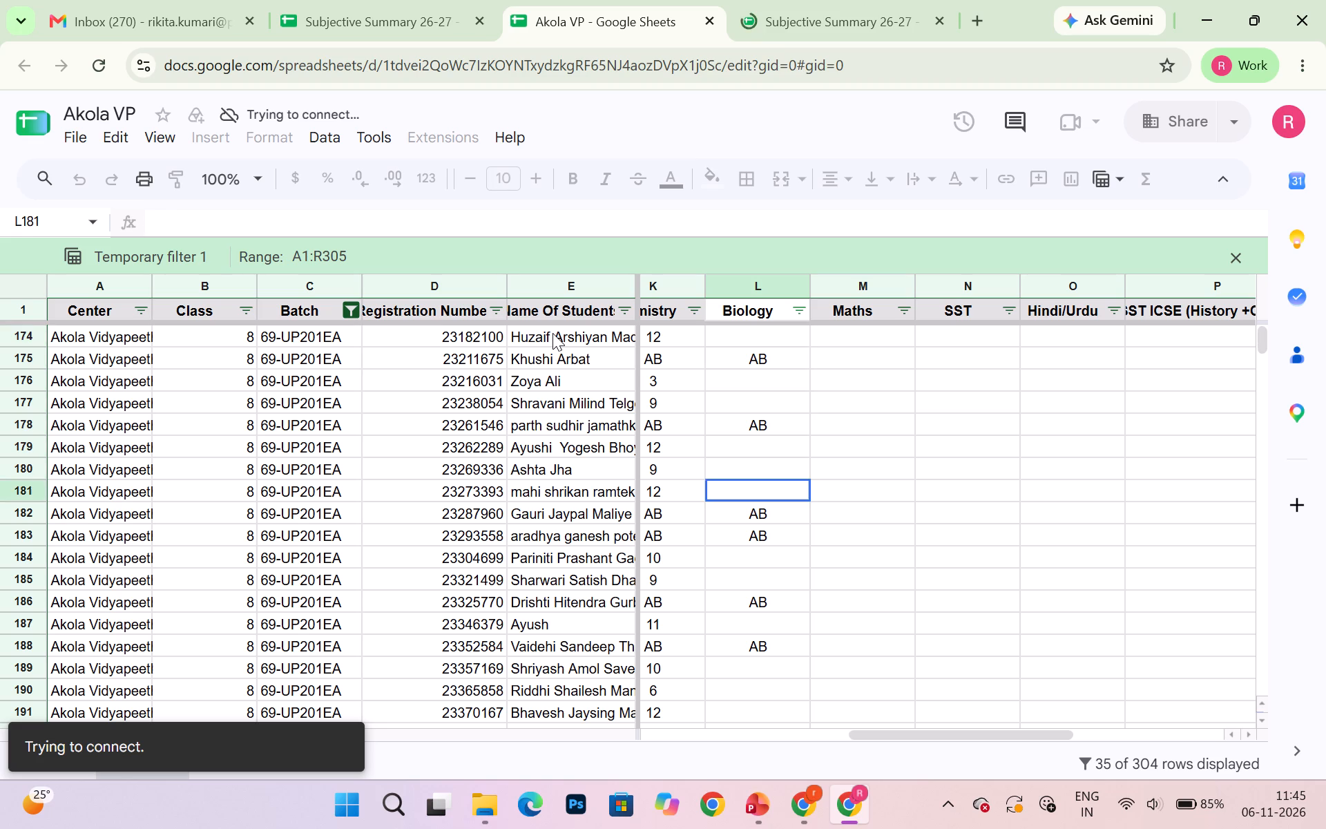
{"action": "key", "text": "Down"}
{"action": "key", "text": "Down"}
{"action": "key", "text": "Down"}
{"action": "key", "text": "Down"}
{"action": "key", "text": "Down"}
{"action": "key", "text": "Down"}
{"action": "key", "text": "Down"}
{"action": "key", "text": "Down"}
{"action": "key", "text": "Down"}
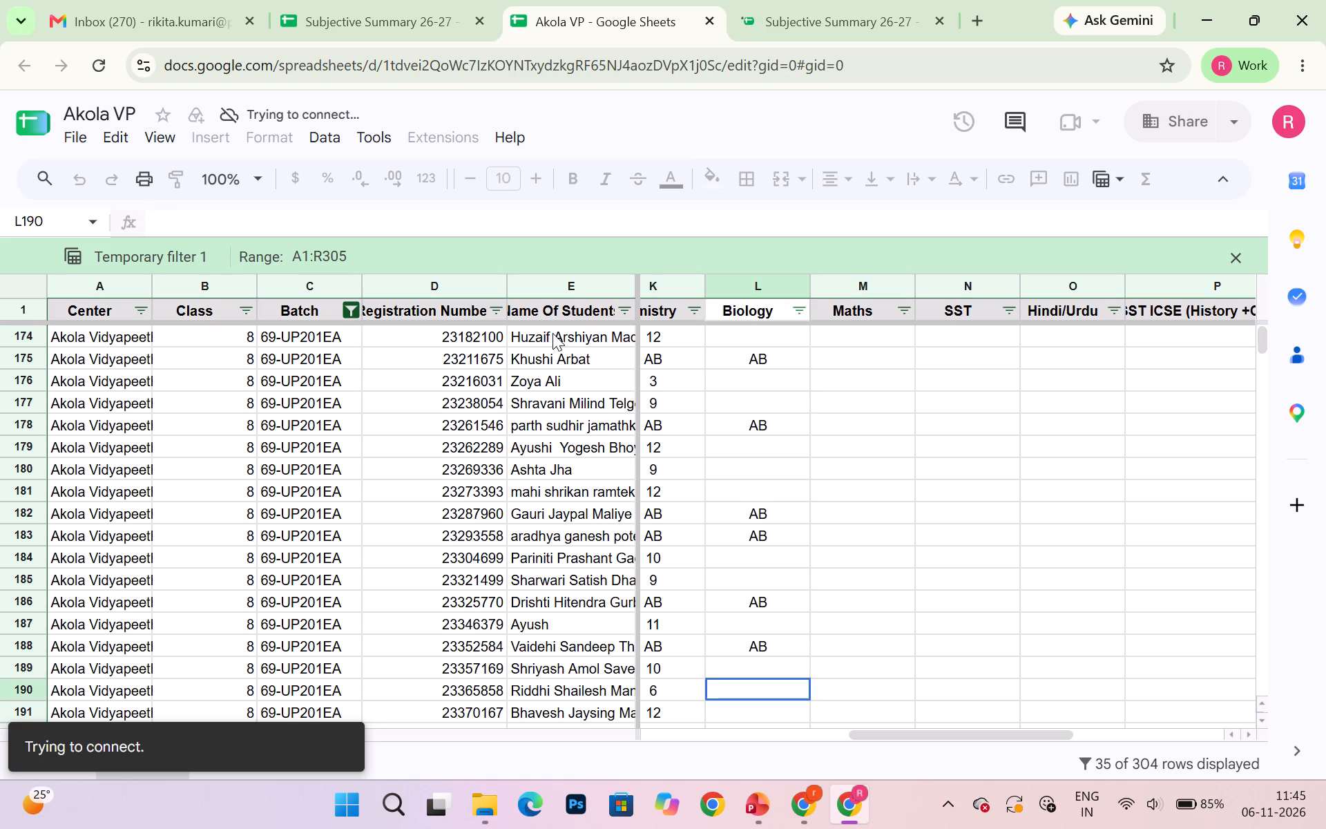
{"action": "key", "text": "Down"}
{"action": "key", "text": "Down"}
{"action": "key", "text": "Down"}
{"action": "key", "text": "Down"}
{"action": "key", "text": "Down"}
{"action": "key", "text": "Down"}
{"action": "key", "text": "Down"}
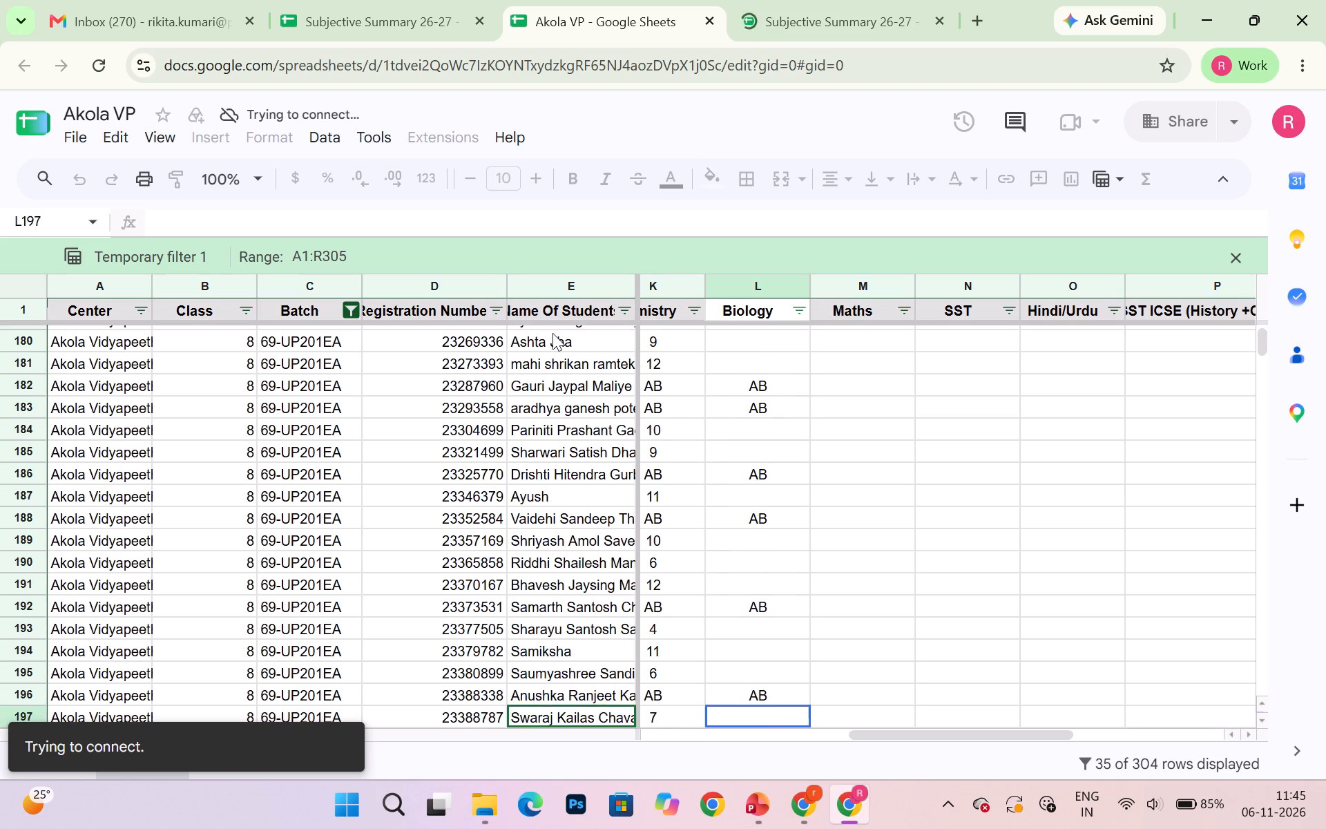
{"action": "key", "text": "Down"}
{"action": "key", "text": "Down"}
{"action": "key", "text": "Down"}
{"action": "key", "text": "Down"}
{"action": "key", "text": "Down"}
{"action": "key", "text": "Down"}
{"action": "key", "text": "Down"}
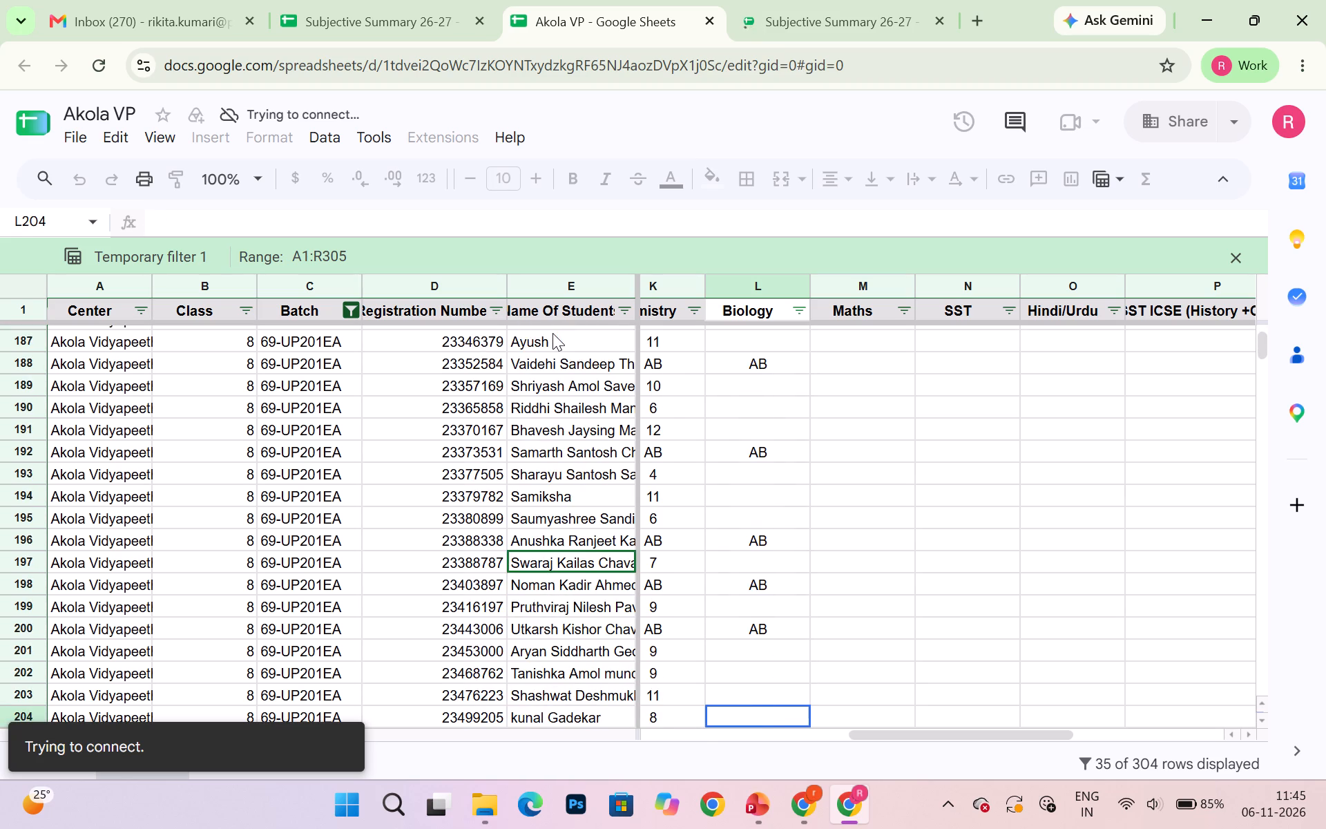
{"action": "key", "text": "Down"}
{"action": "key", "text": "Down"}
{"action": "key", "text": "Down"}
{"action": "key", "text": "Down"}
{"action": "key", "text": "Down"}
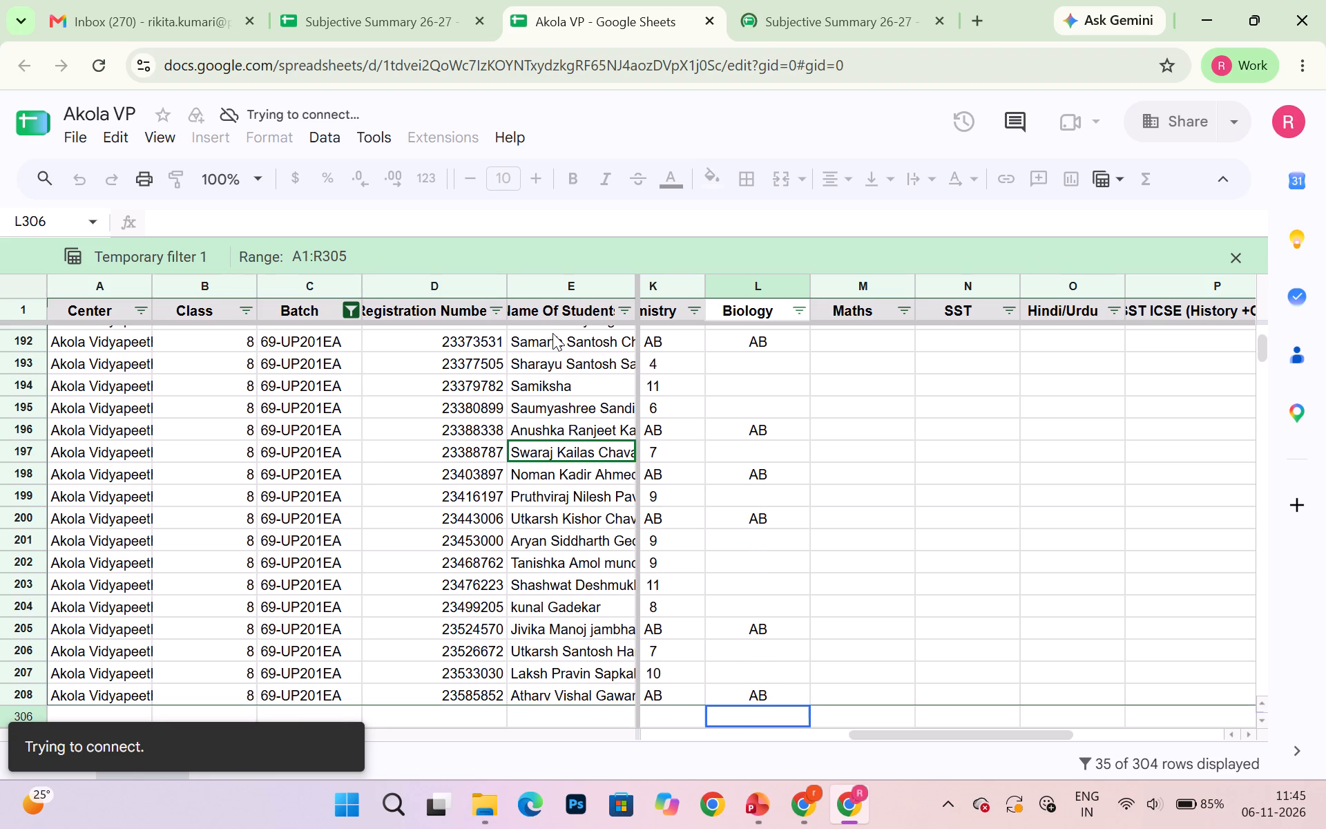
Try to enter 10 as the Biology mark in cell L207.
{"action": "key", "text": "Up"}
{"action": "key", "text": "Up"}
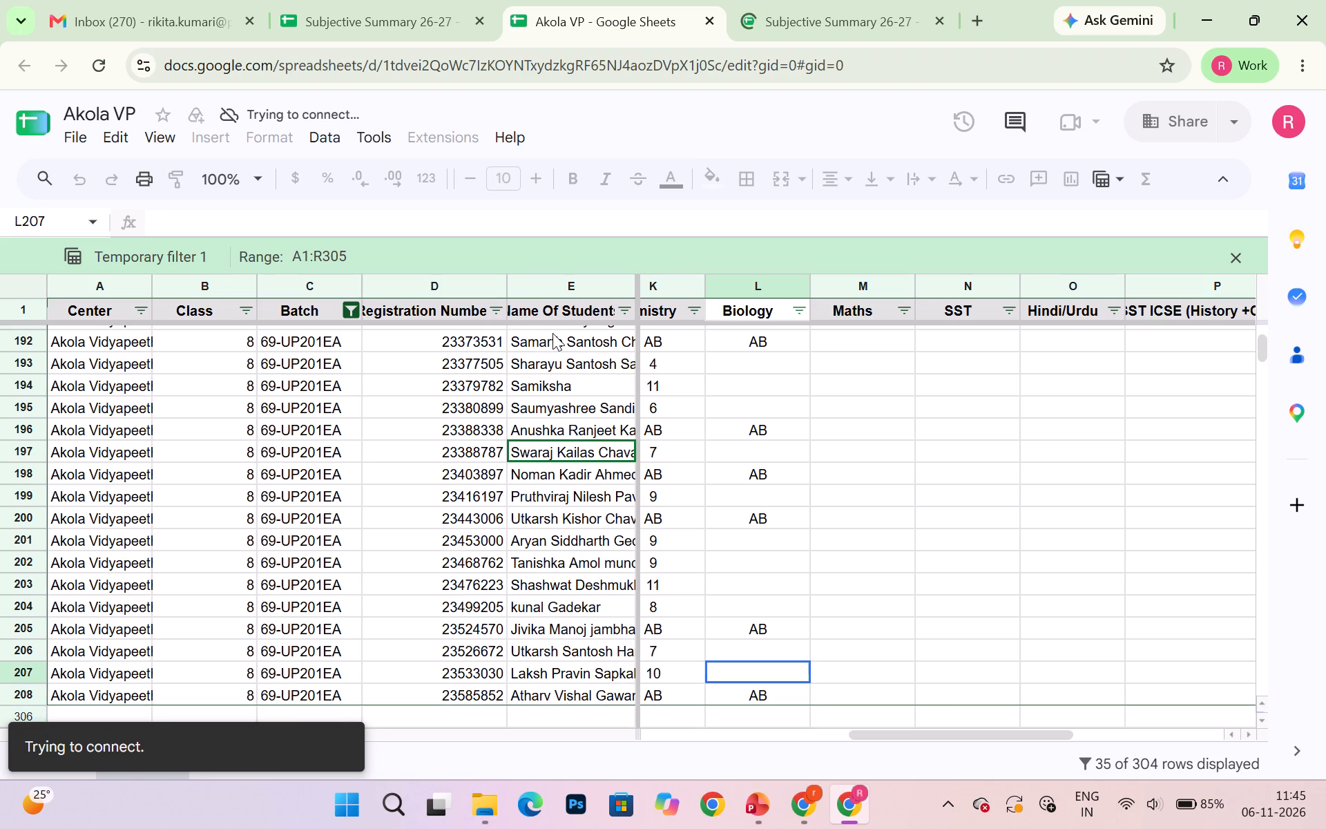
{"action": "type", "text": "10"}
{"action": "key", "text": "period"}
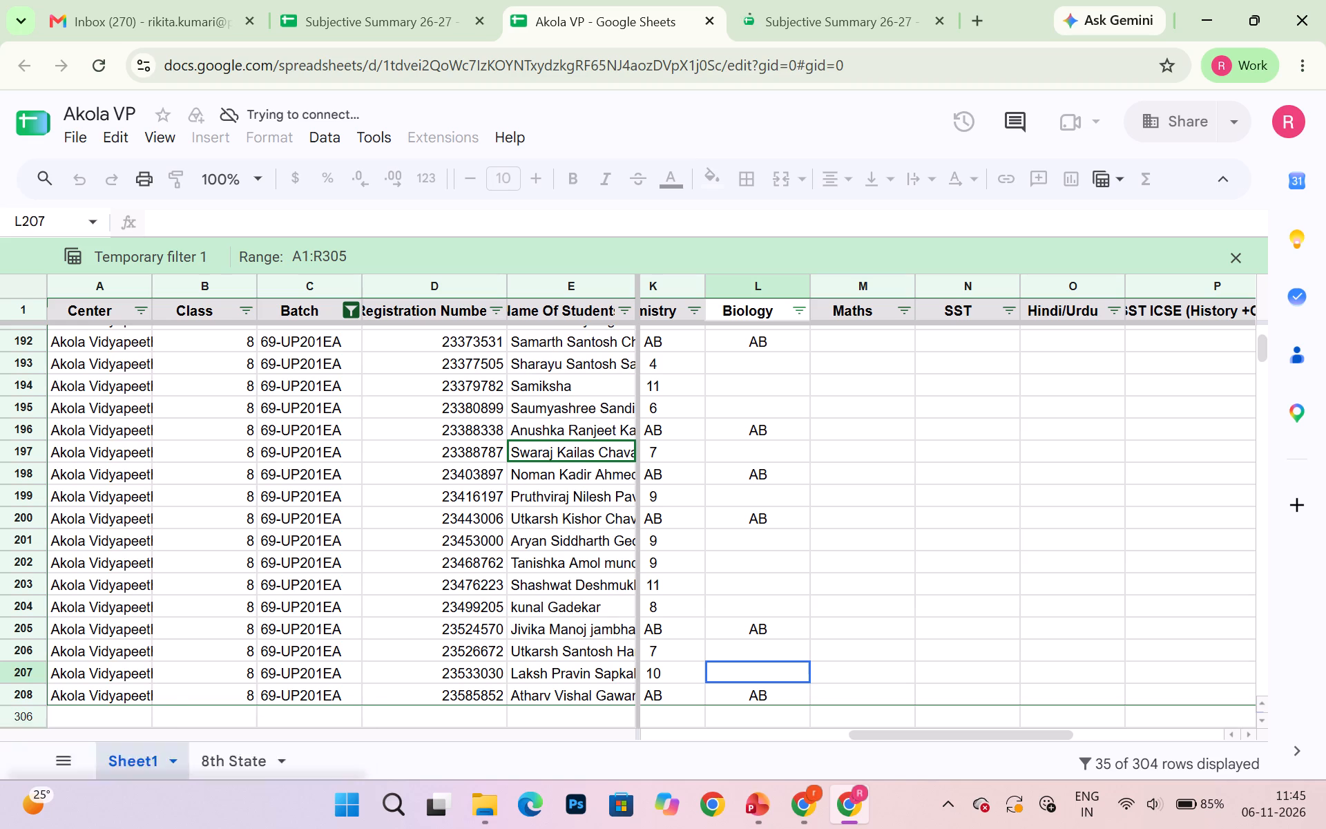
{"action": "left_click", "coordinate": [749, 671]}
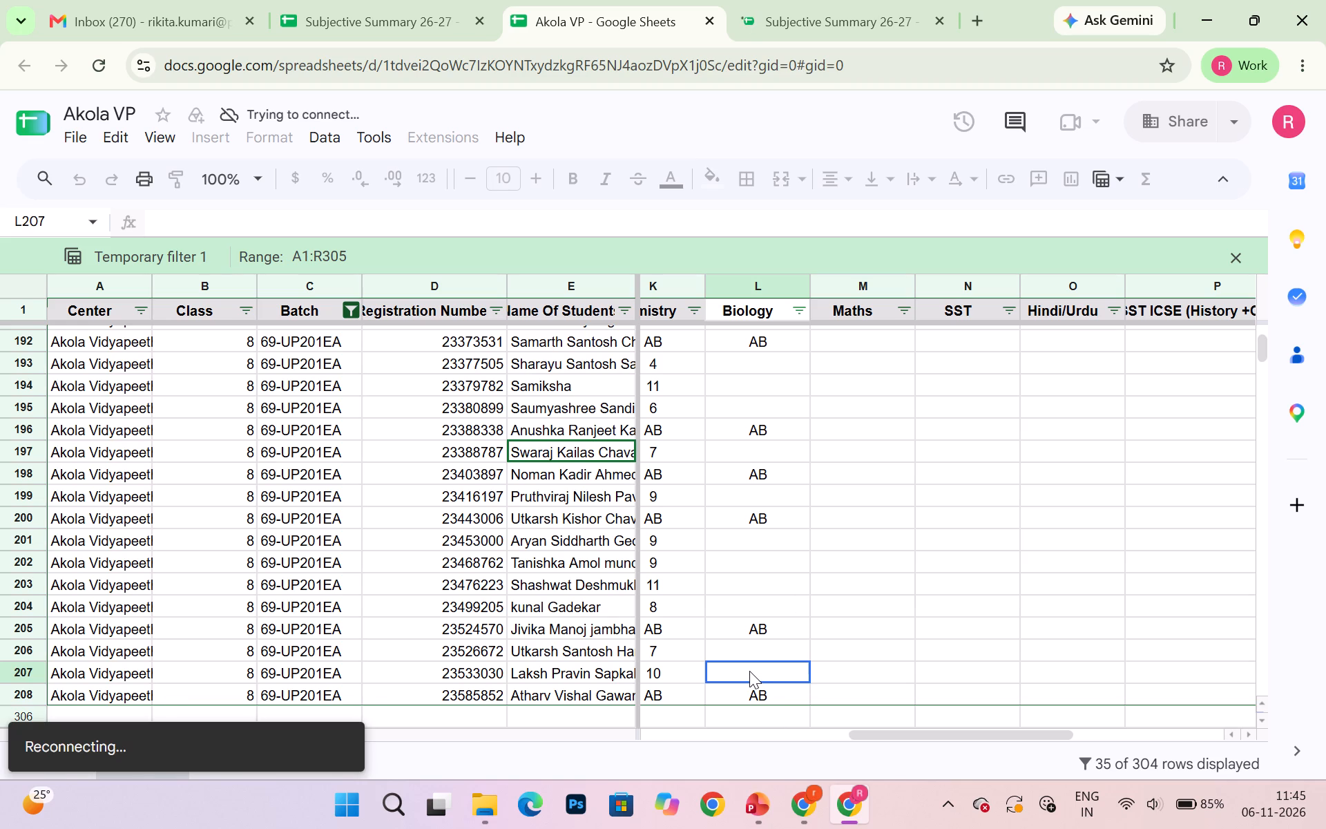
{"action": "type", "text": "10"}
{"action": "left_click", "coordinate": [743, 674]}
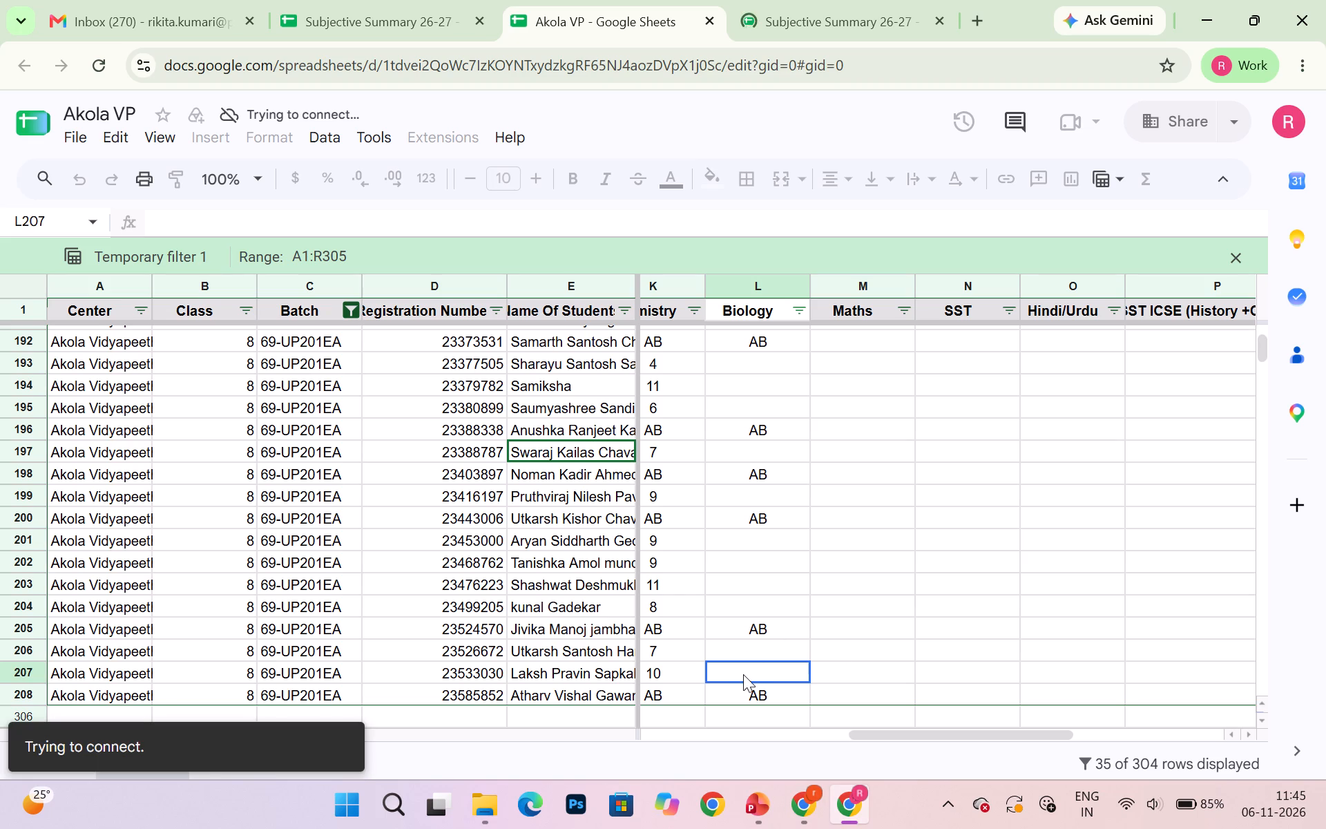
{"action": "left_click", "coordinate": [743, 674]}
{"action": "type", "text": "10"}
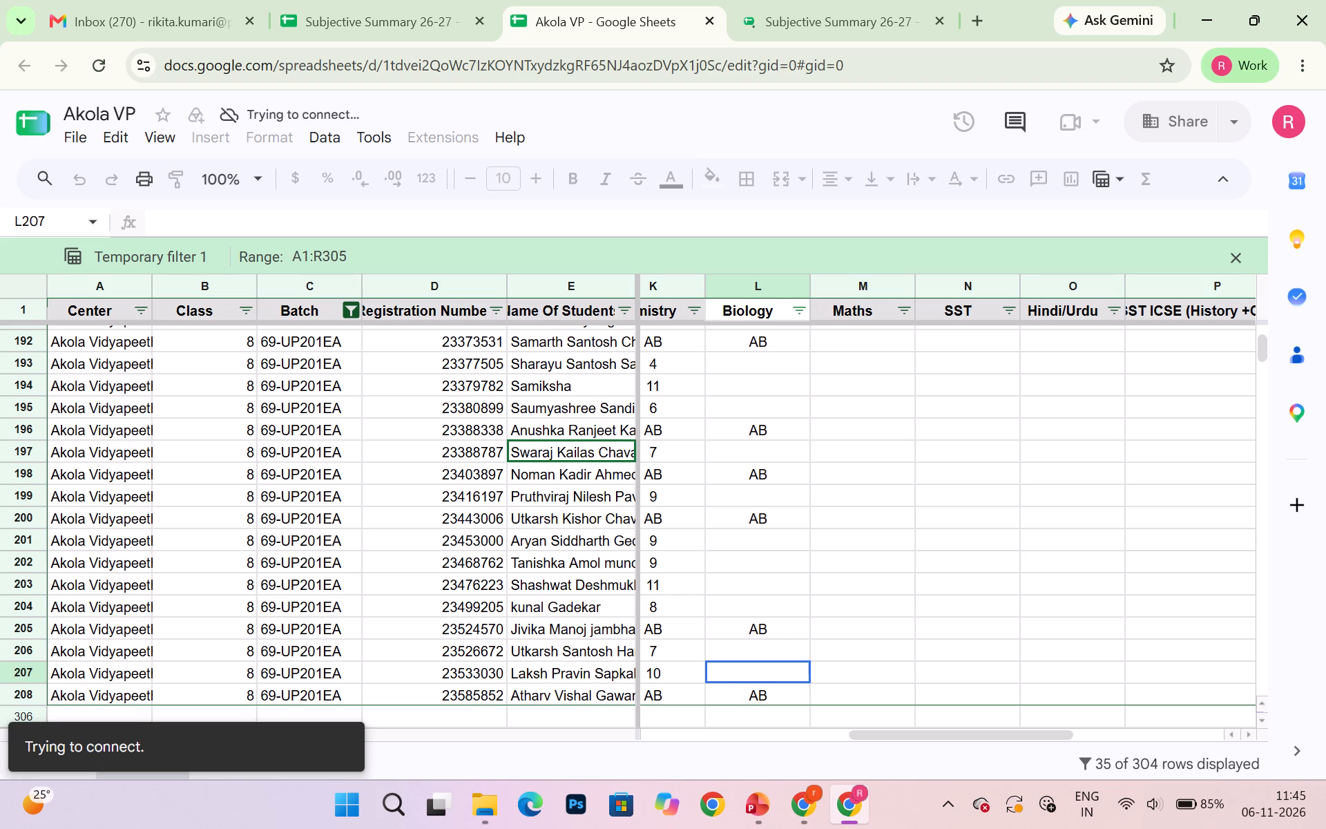
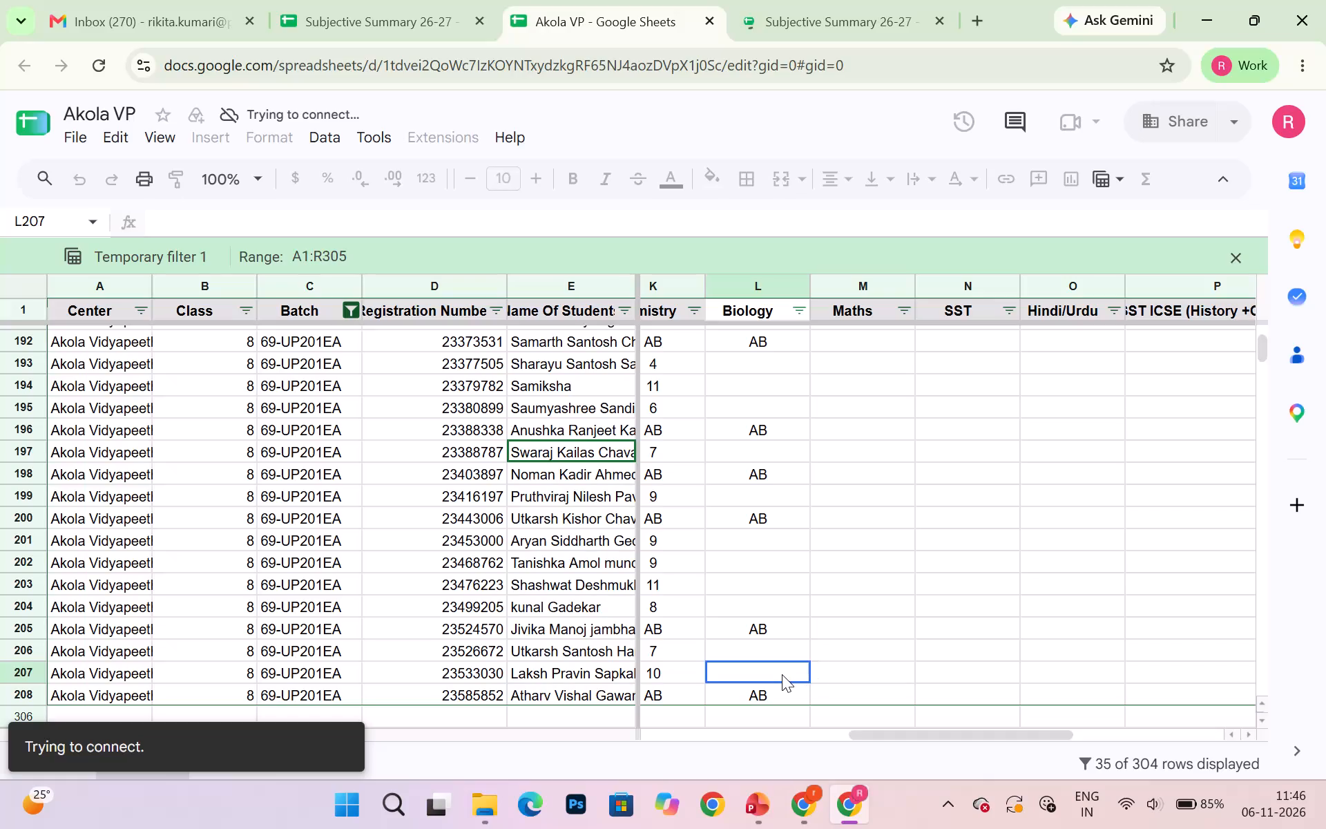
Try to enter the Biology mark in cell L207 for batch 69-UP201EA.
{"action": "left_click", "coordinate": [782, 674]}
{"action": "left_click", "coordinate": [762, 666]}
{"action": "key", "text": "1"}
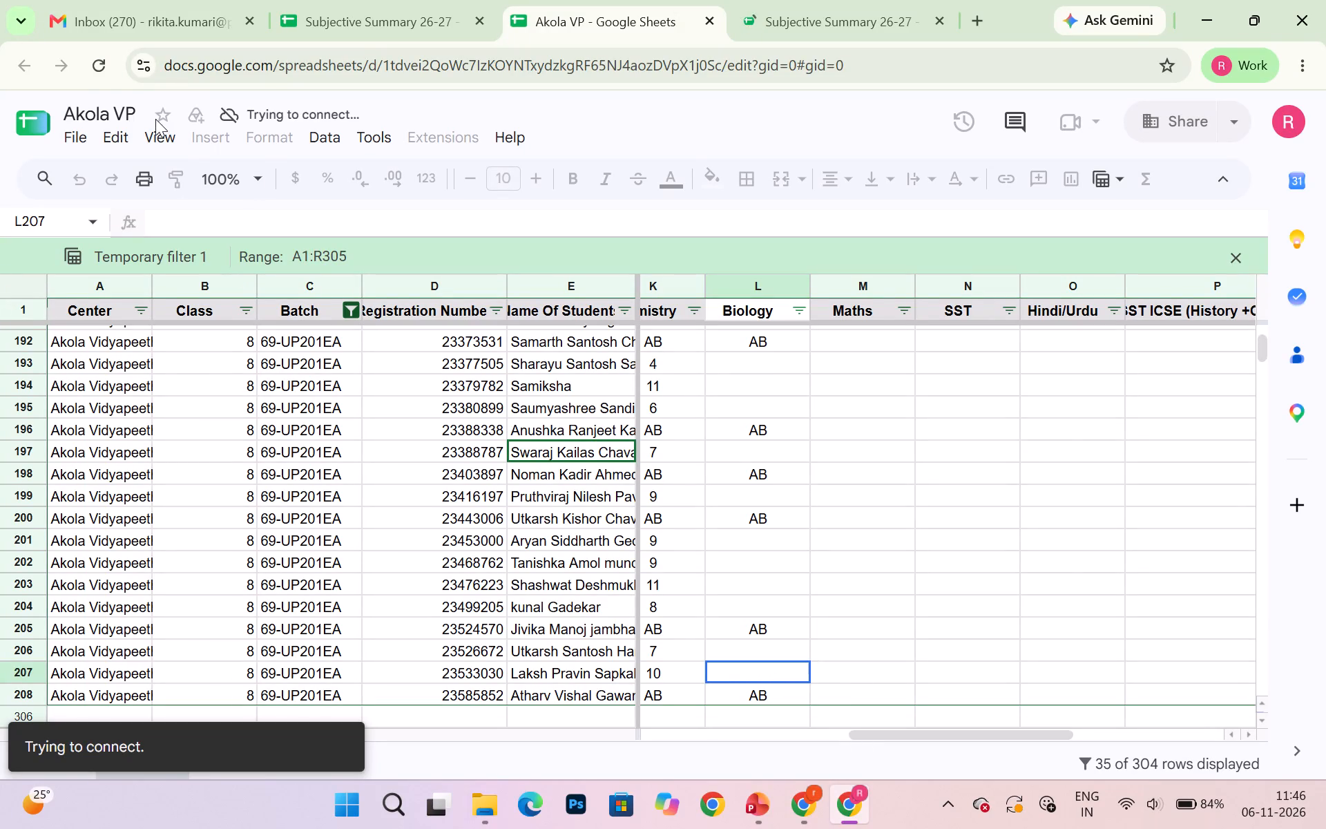
Reload the Akola VP sheet and close the second Subjective Summary 26-27 tab.
{"action": "left_click", "coordinate": [94, 68]}
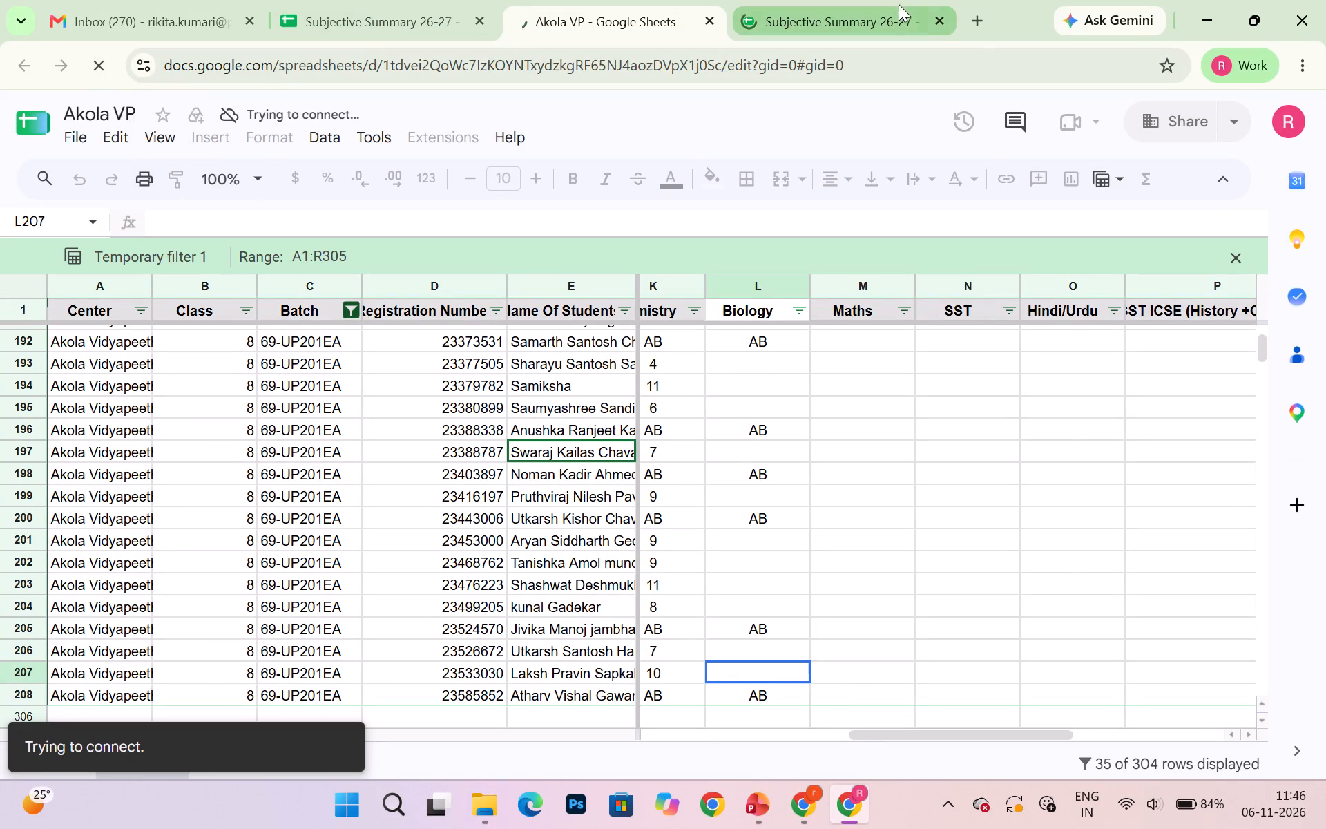
{"action": "left_click", "coordinate": [942, 20]}
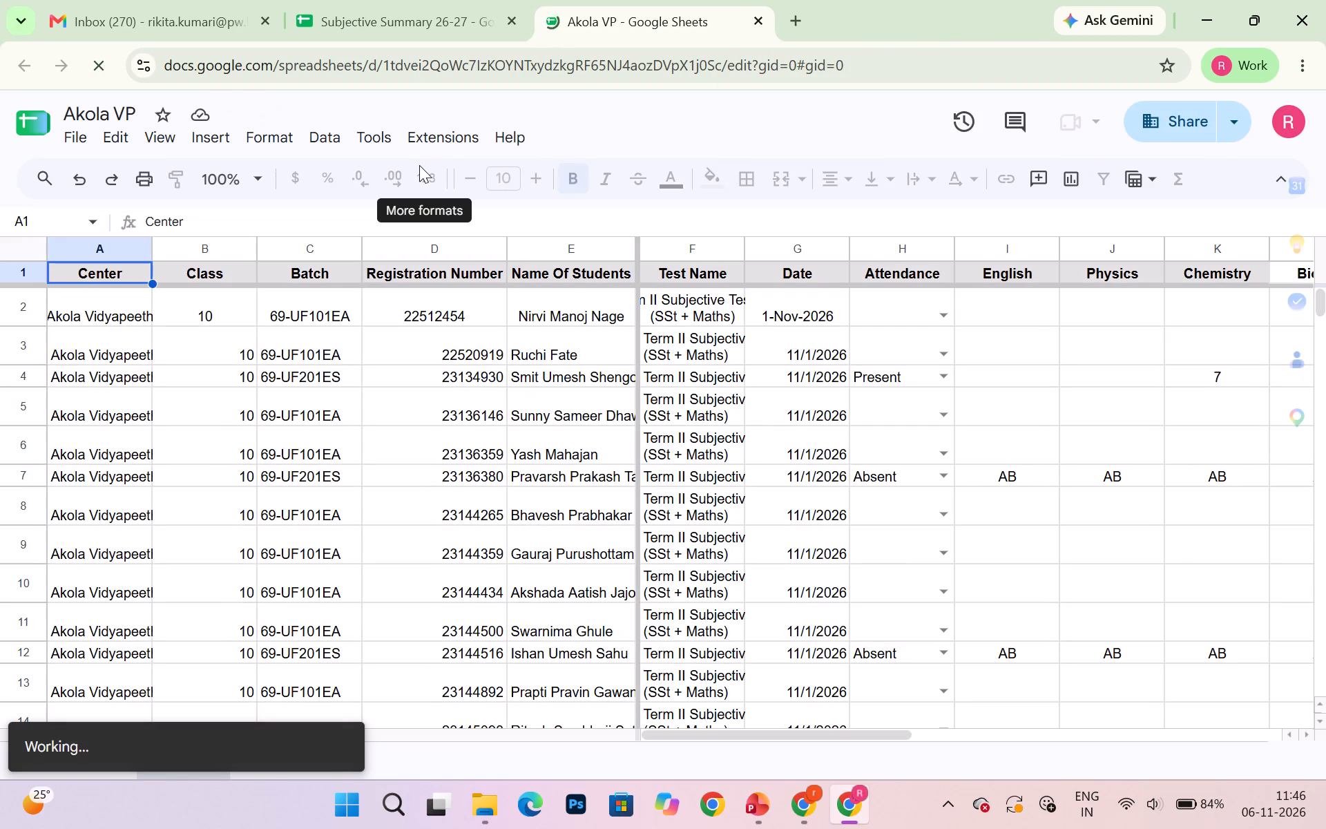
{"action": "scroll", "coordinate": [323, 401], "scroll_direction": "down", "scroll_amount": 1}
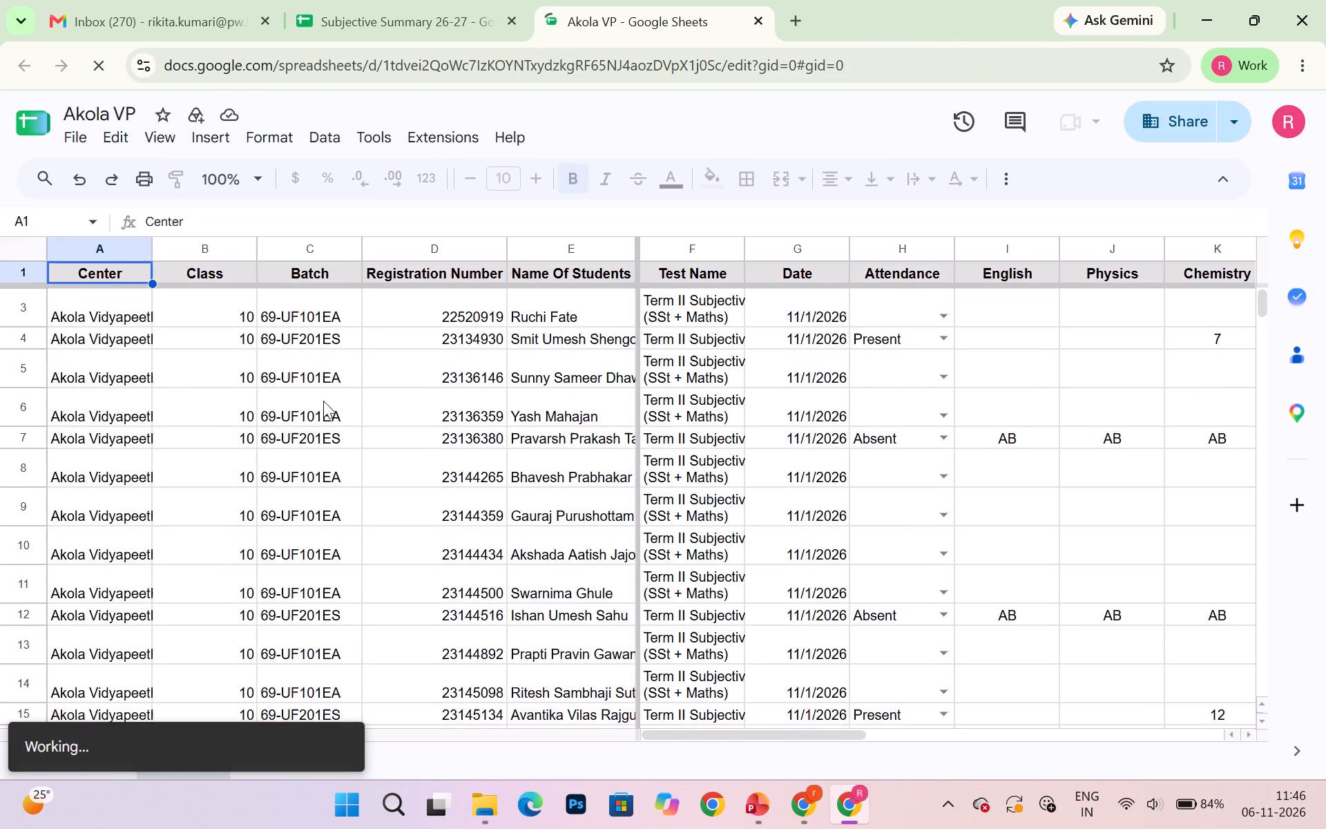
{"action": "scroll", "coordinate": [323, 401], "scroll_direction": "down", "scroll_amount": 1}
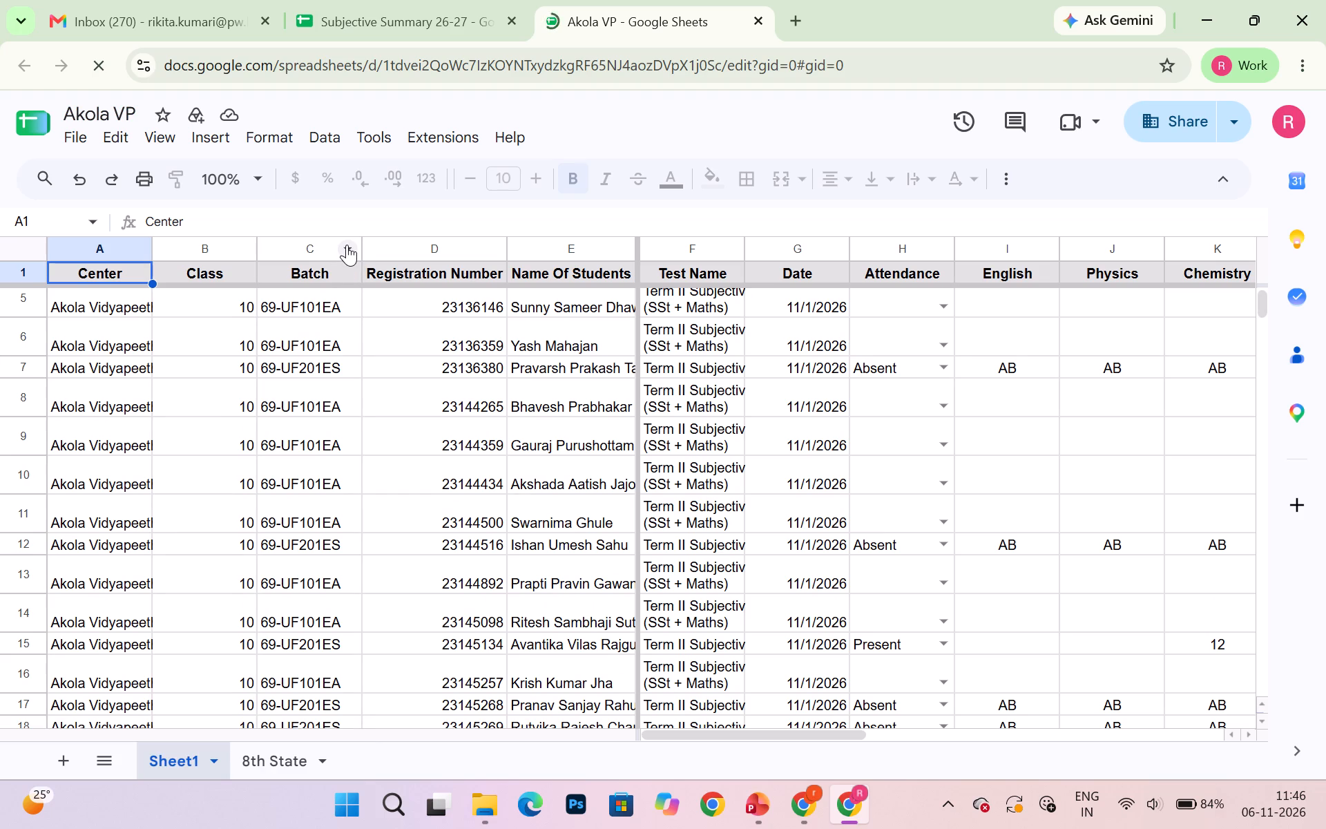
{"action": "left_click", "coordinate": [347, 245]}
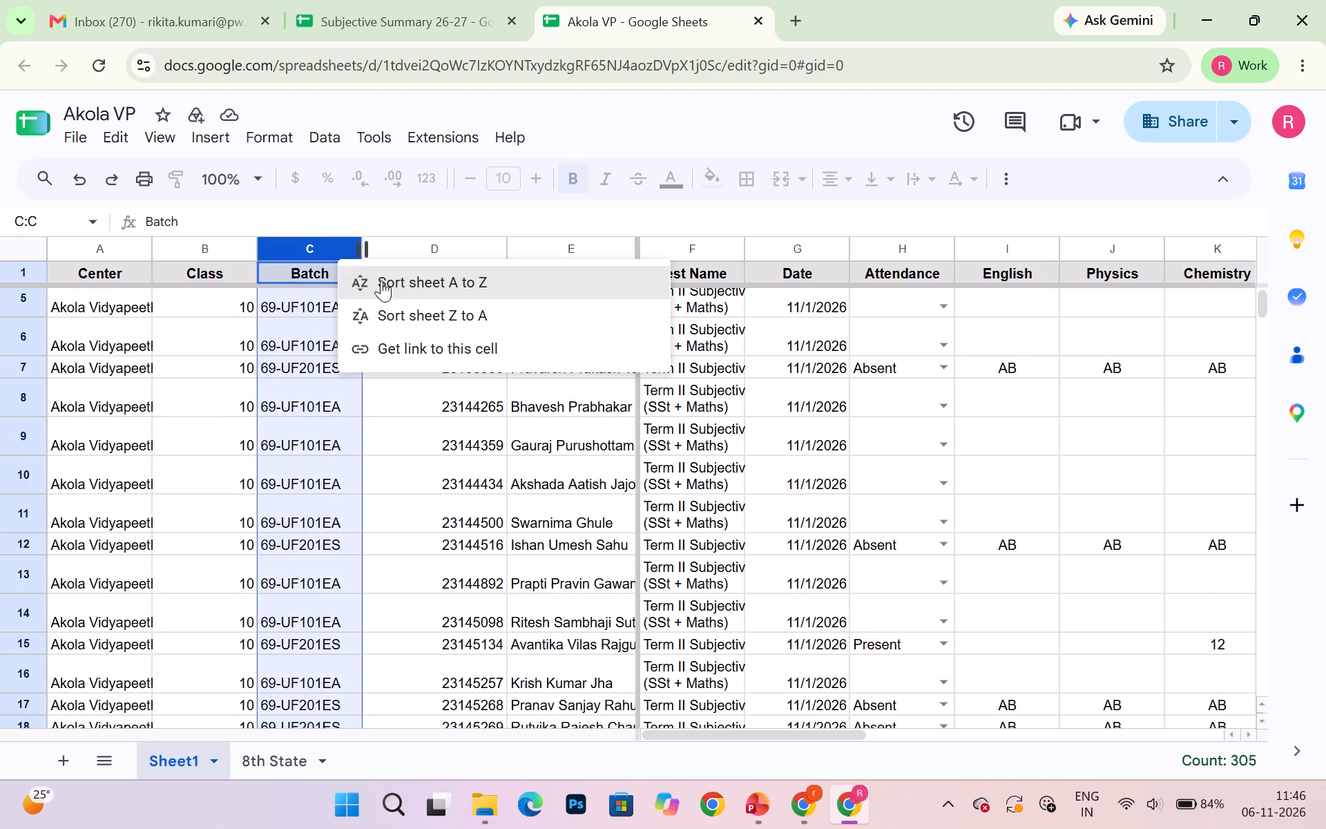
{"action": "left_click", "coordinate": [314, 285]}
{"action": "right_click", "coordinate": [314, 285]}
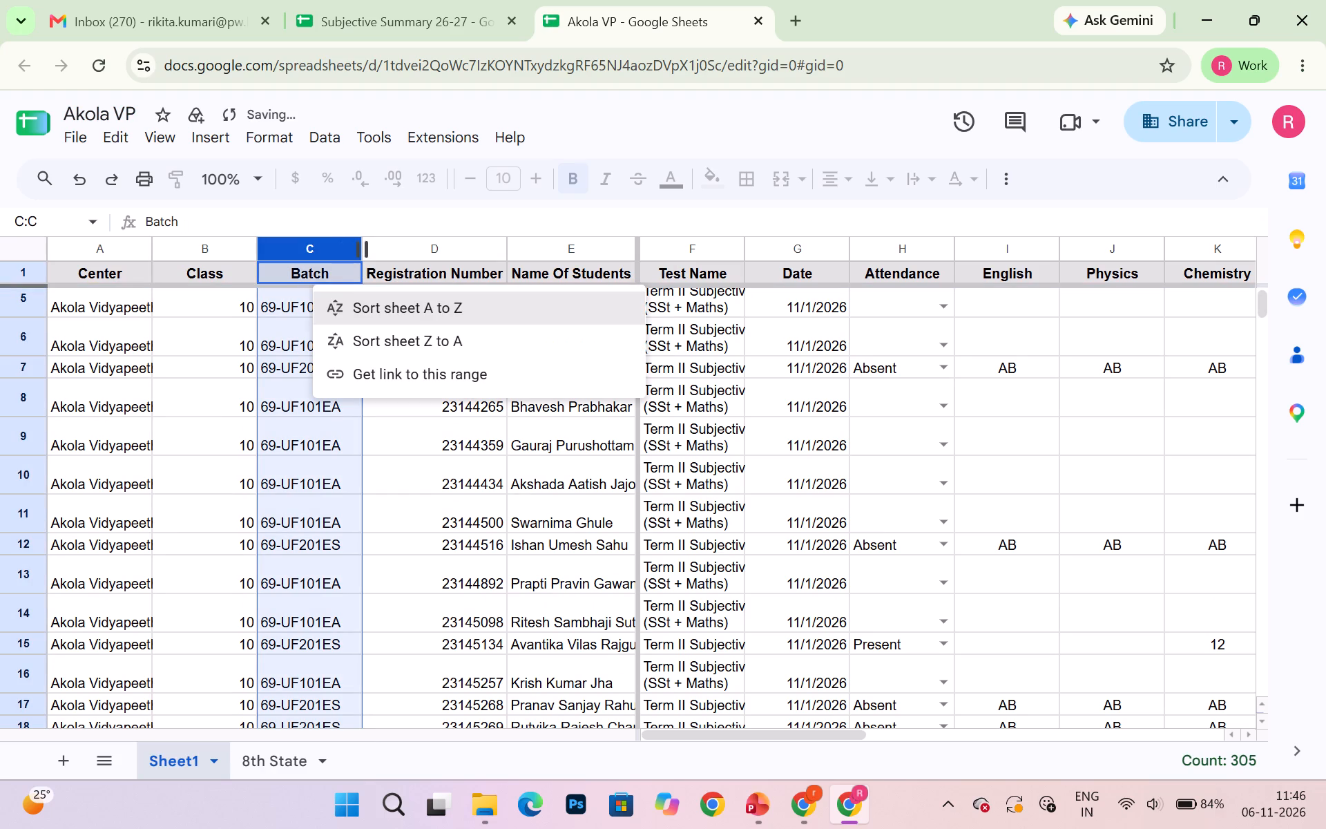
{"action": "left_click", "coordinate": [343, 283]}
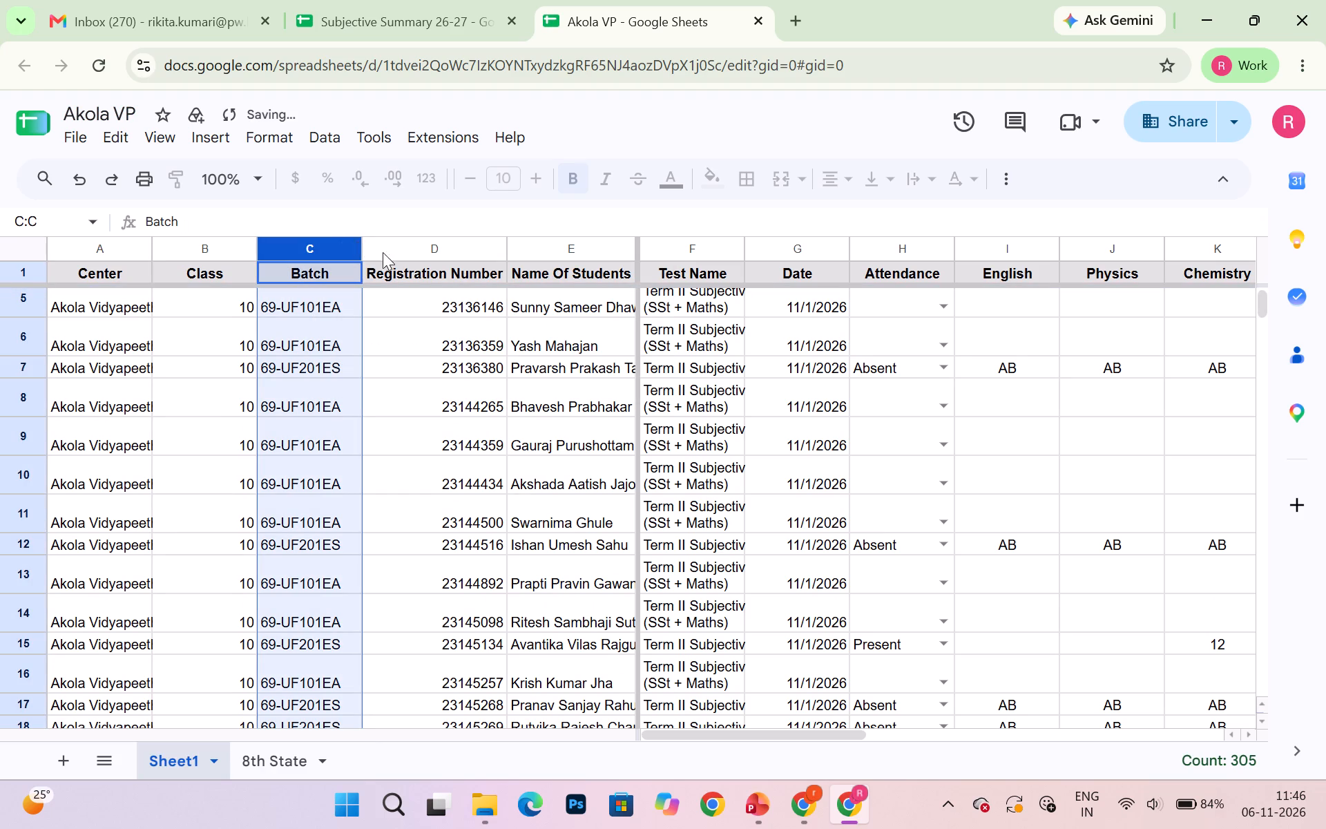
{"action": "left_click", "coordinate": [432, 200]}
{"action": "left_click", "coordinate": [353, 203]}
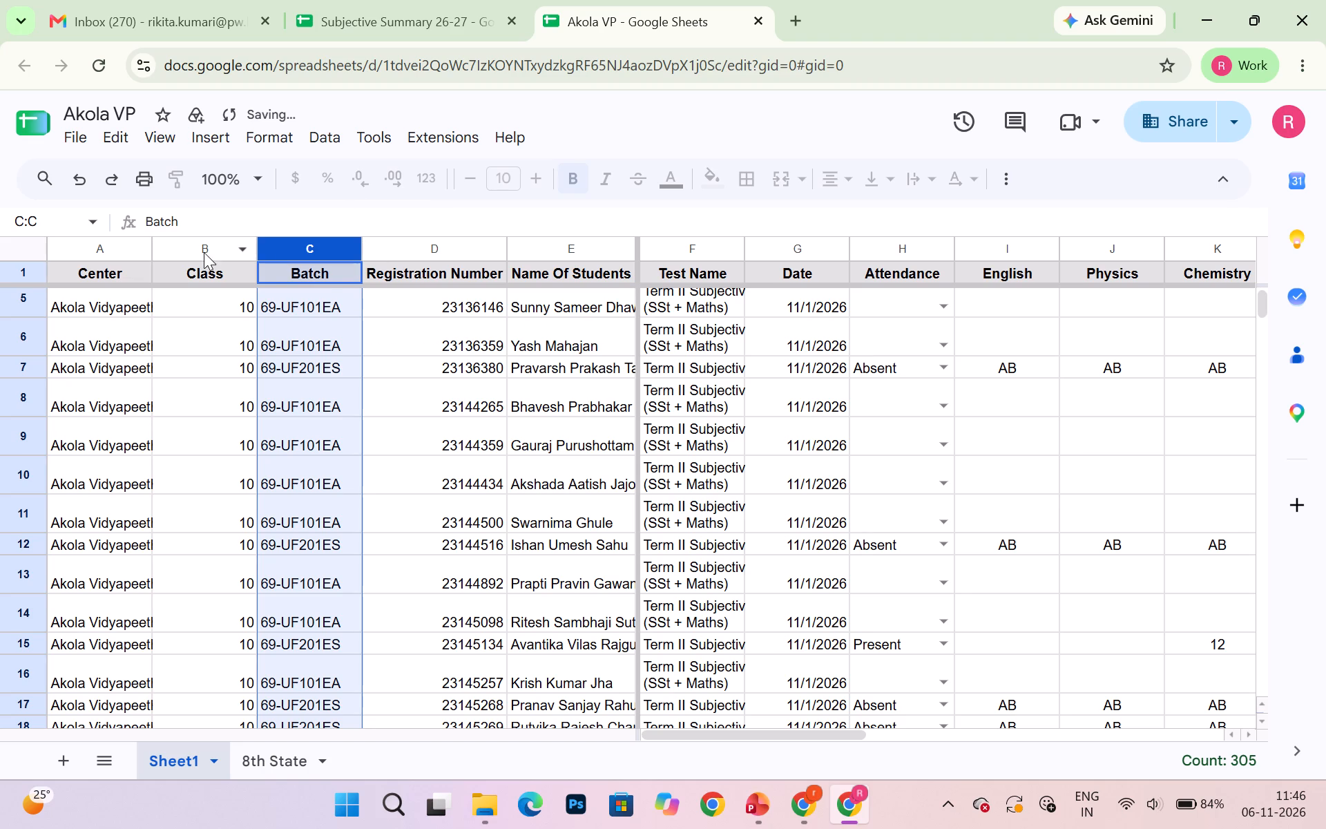
Create a temporary filter on the Batch column that shows only batch 69-UP201EA.
{"action": "left_click", "coordinate": [336, 279]}
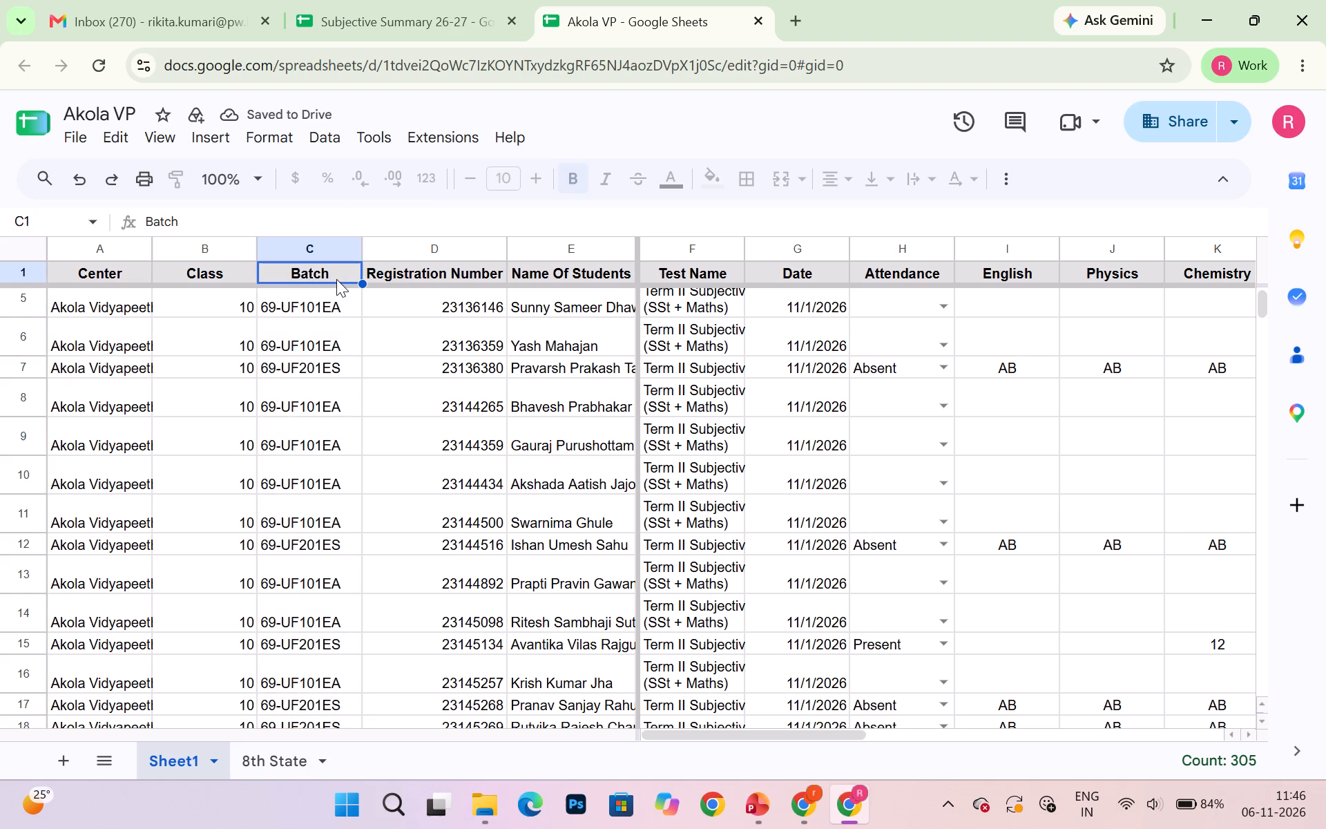
{"action": "right_click", "coordinate": [336, 279]}
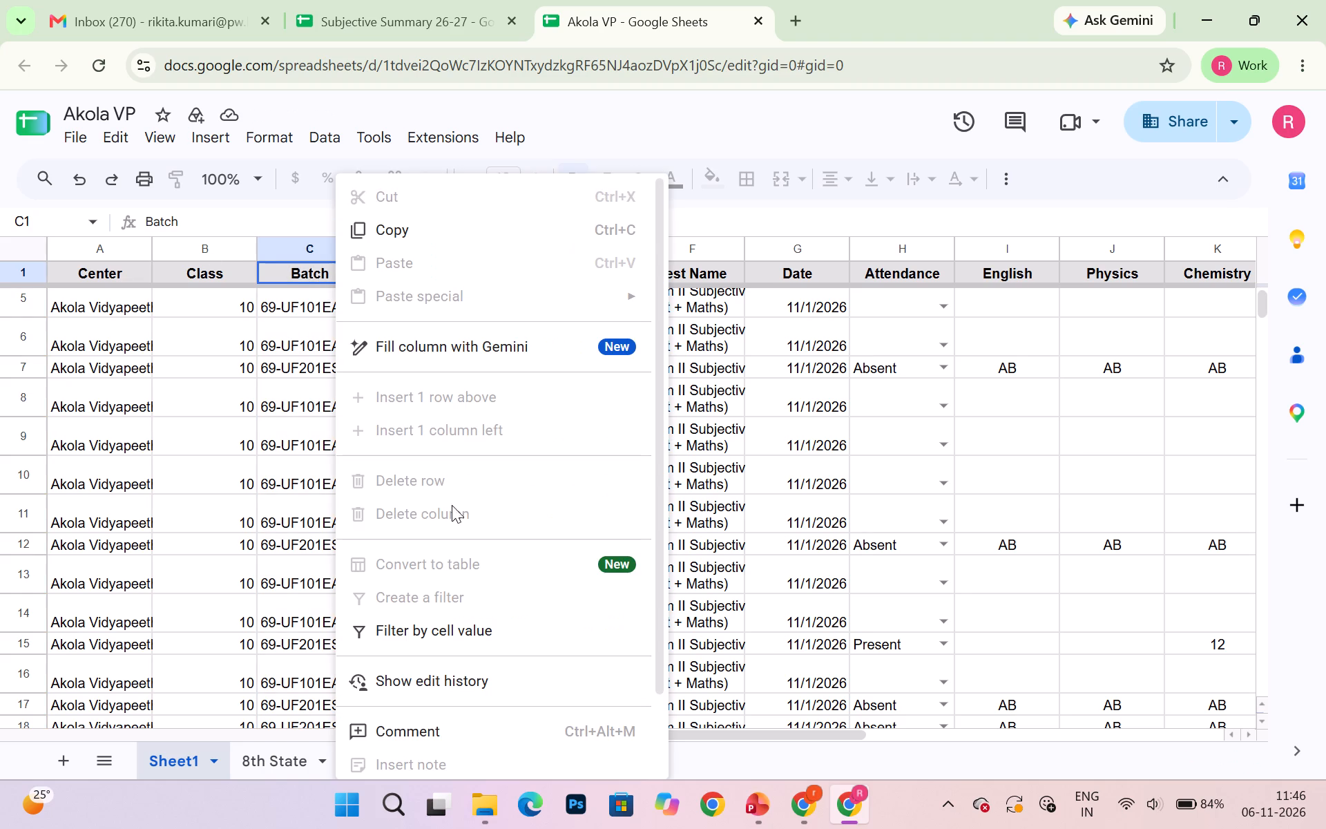
{"action": "scroll", "coordinate": [470, 546], "scroll_direction": "down", "scroll_amount": 2}
{"action": "left_click", "coordinate": [452, 544]}
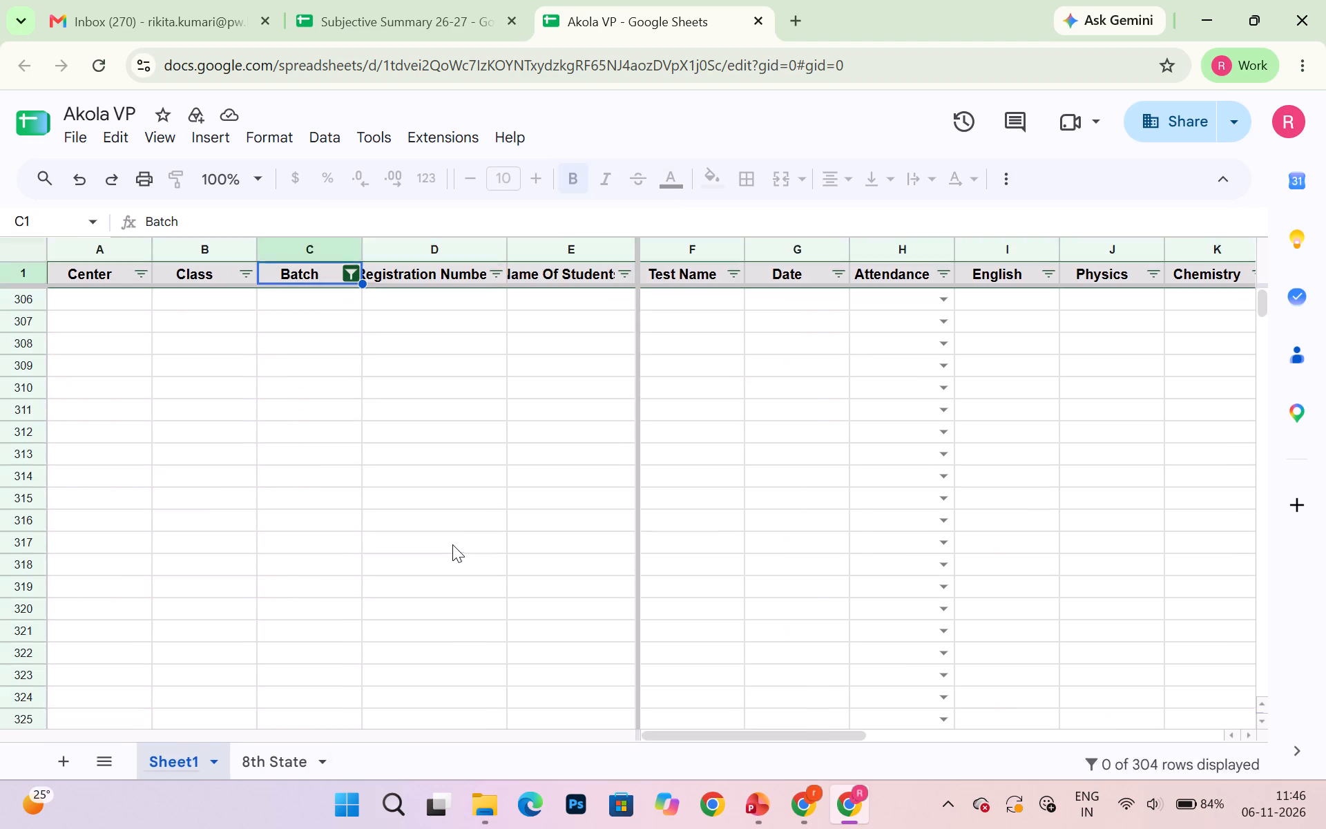
{"action": "left_click", "coordinate": [354, 309]}
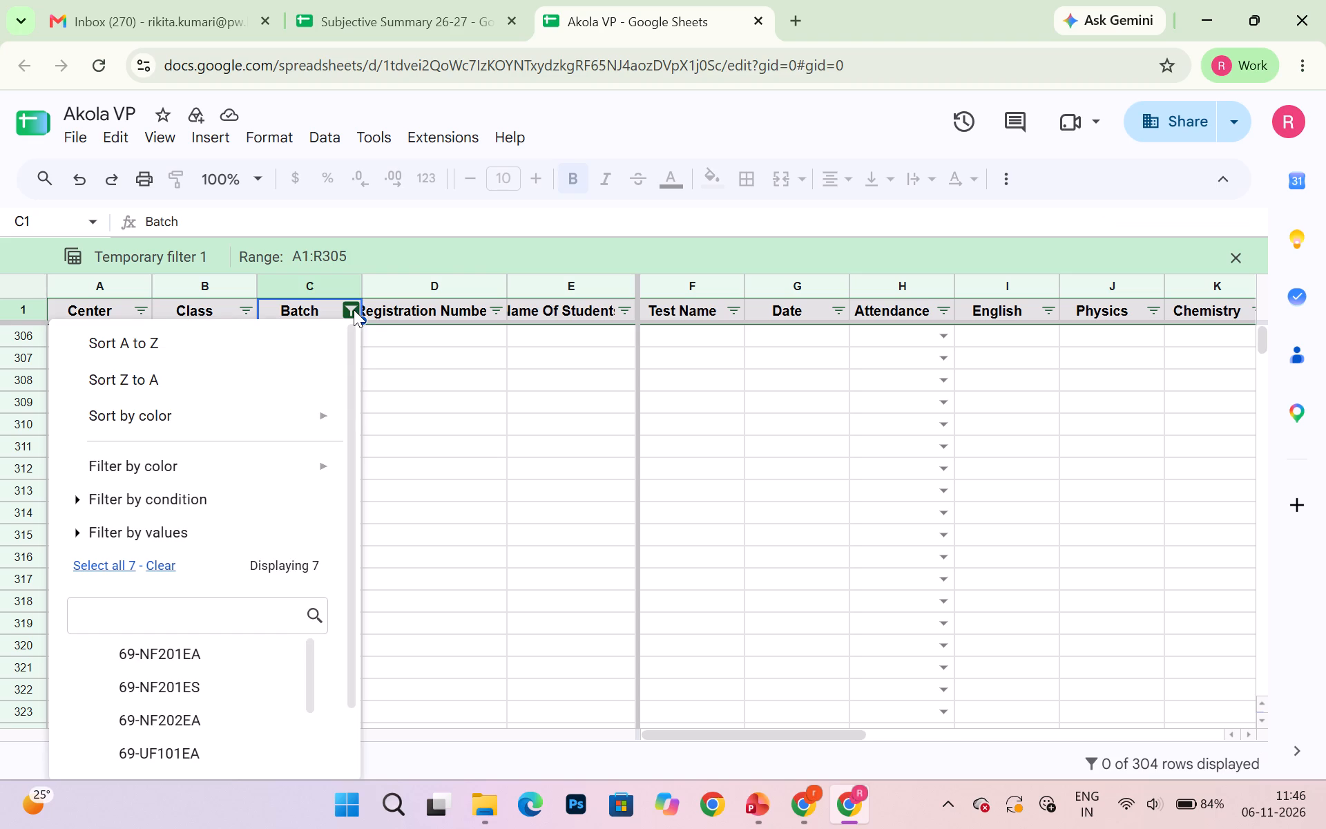
{"action": "scroll", "coordinate": [268, 546], "scroll_direction": "down", "scroll_amount": 3}
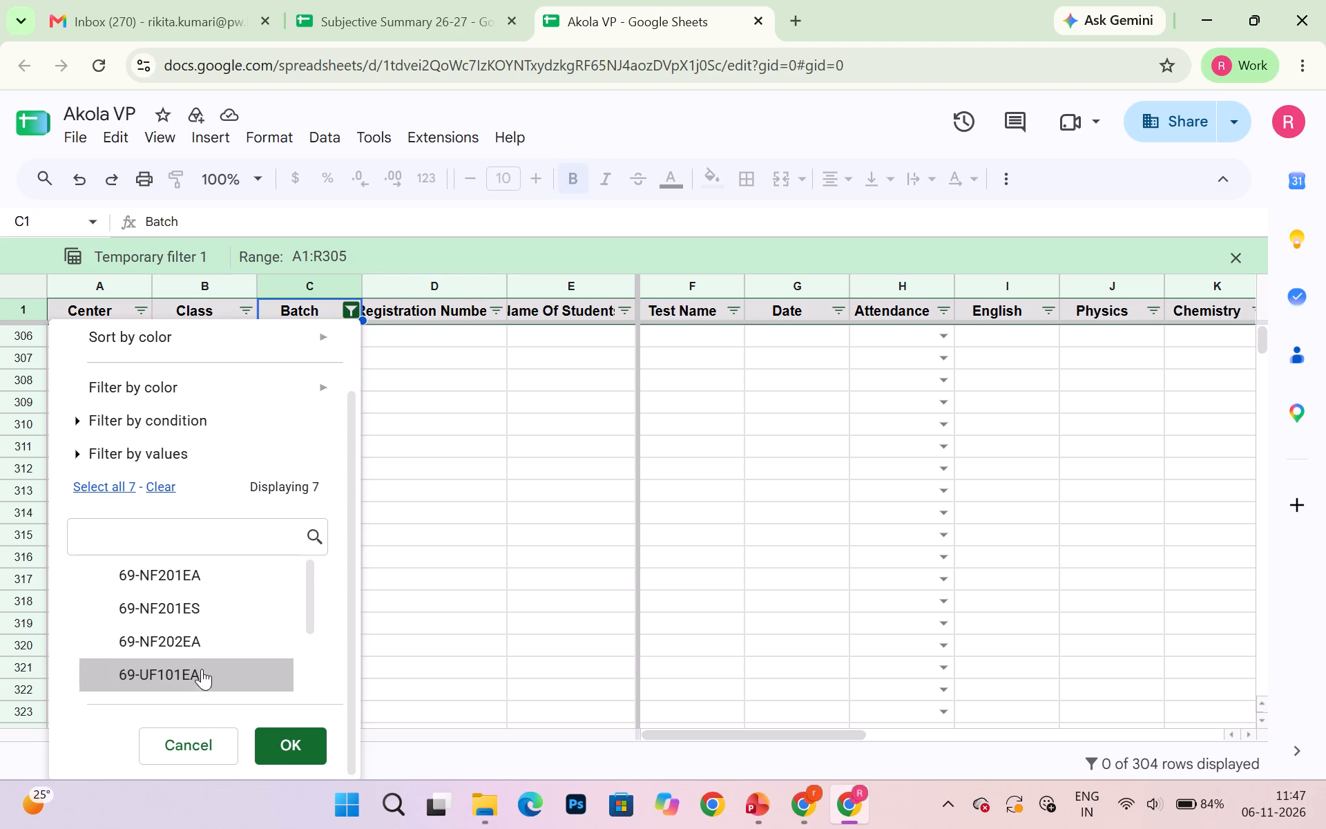
{"action": "scroll", "coordinate": [202, 613], "scroll_direction": "up", "scroll_amount": 1}
{"action": "scroll", "coordinate": [202, 613], "scroll_direction": "down", "scroll_amount": 1}
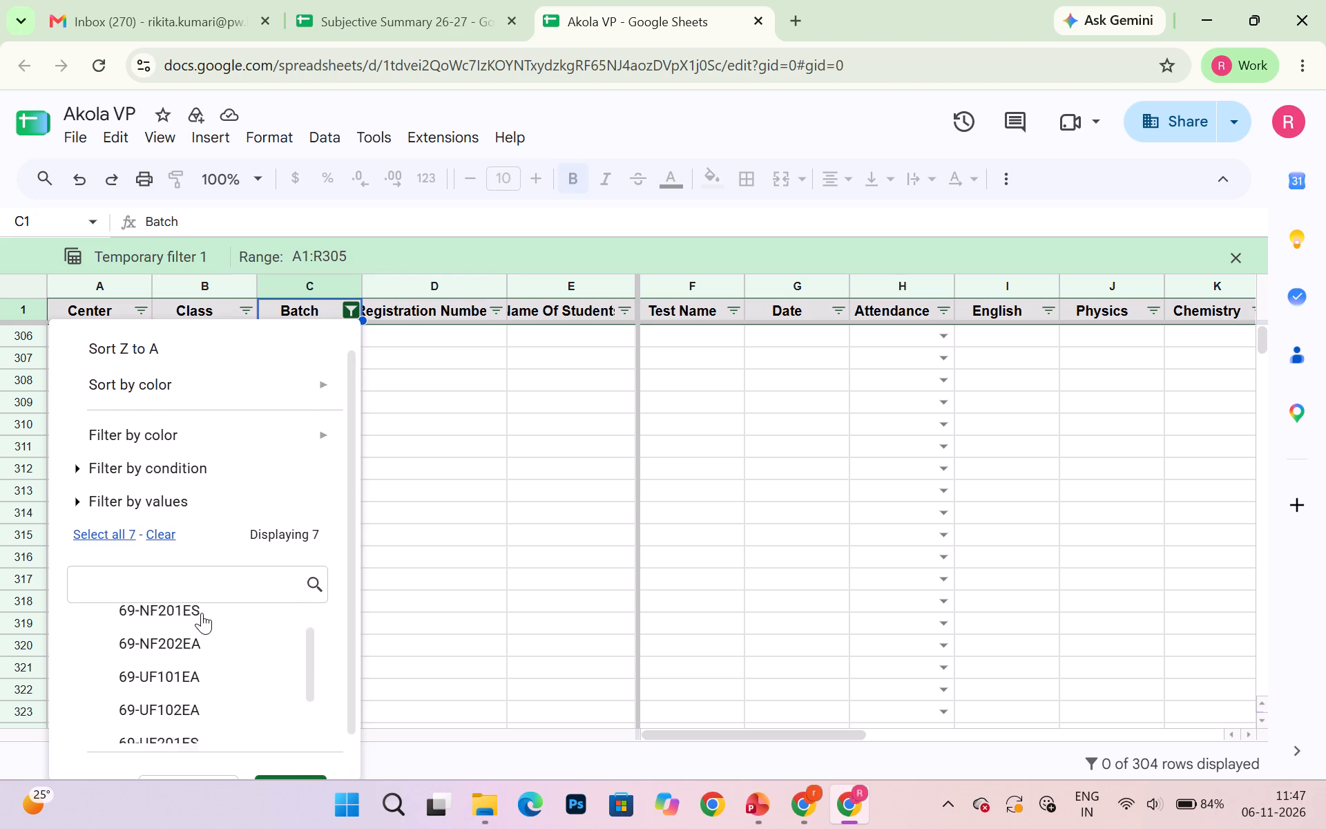
{"action": "scroll", "coordinate": [202, 613], "scroll_direction": "down", "scroll_amount": 1}
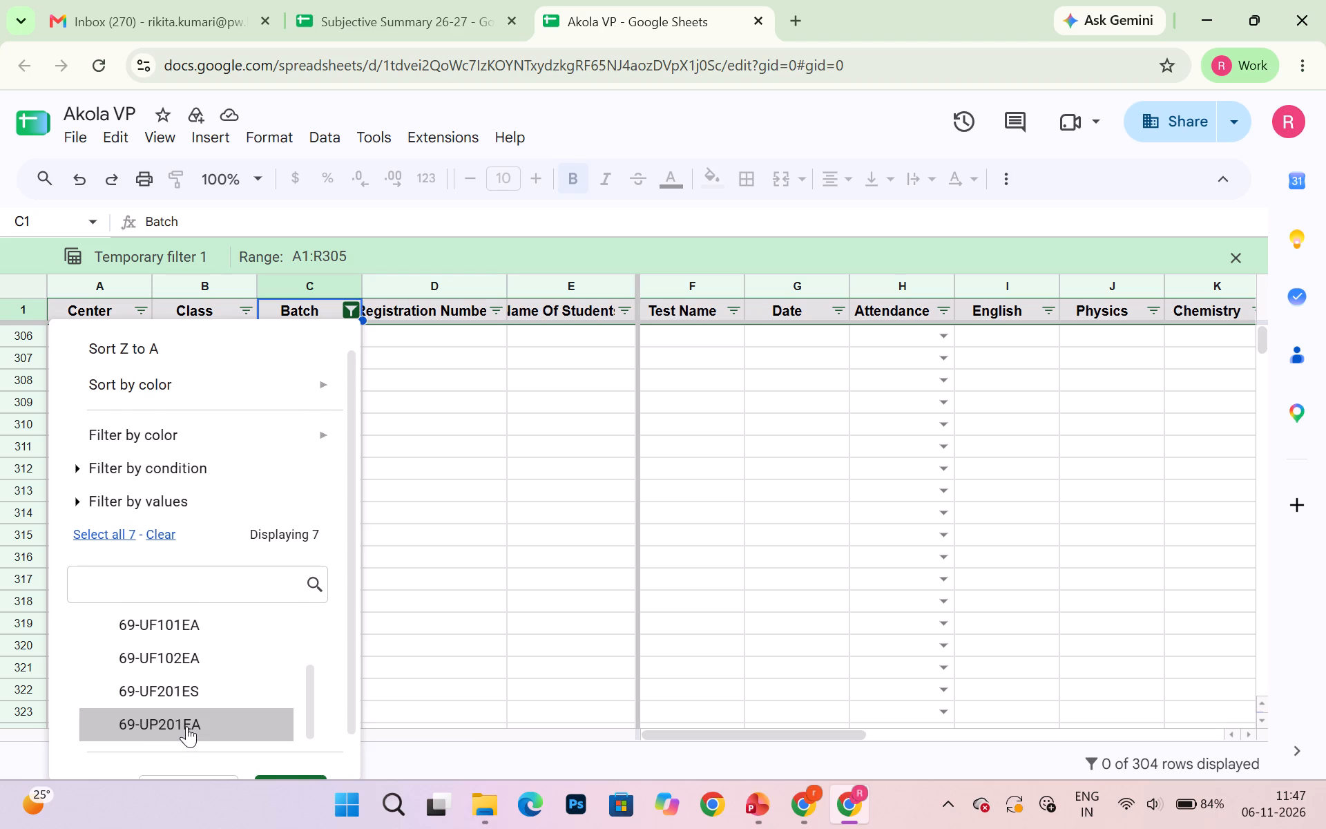
{"action": "left_click", "coordinate": [186, 726]}
{"action": "scroll", "coordinate": [331, 721], "scroll_direction": "down", "scroll_amount": 2}
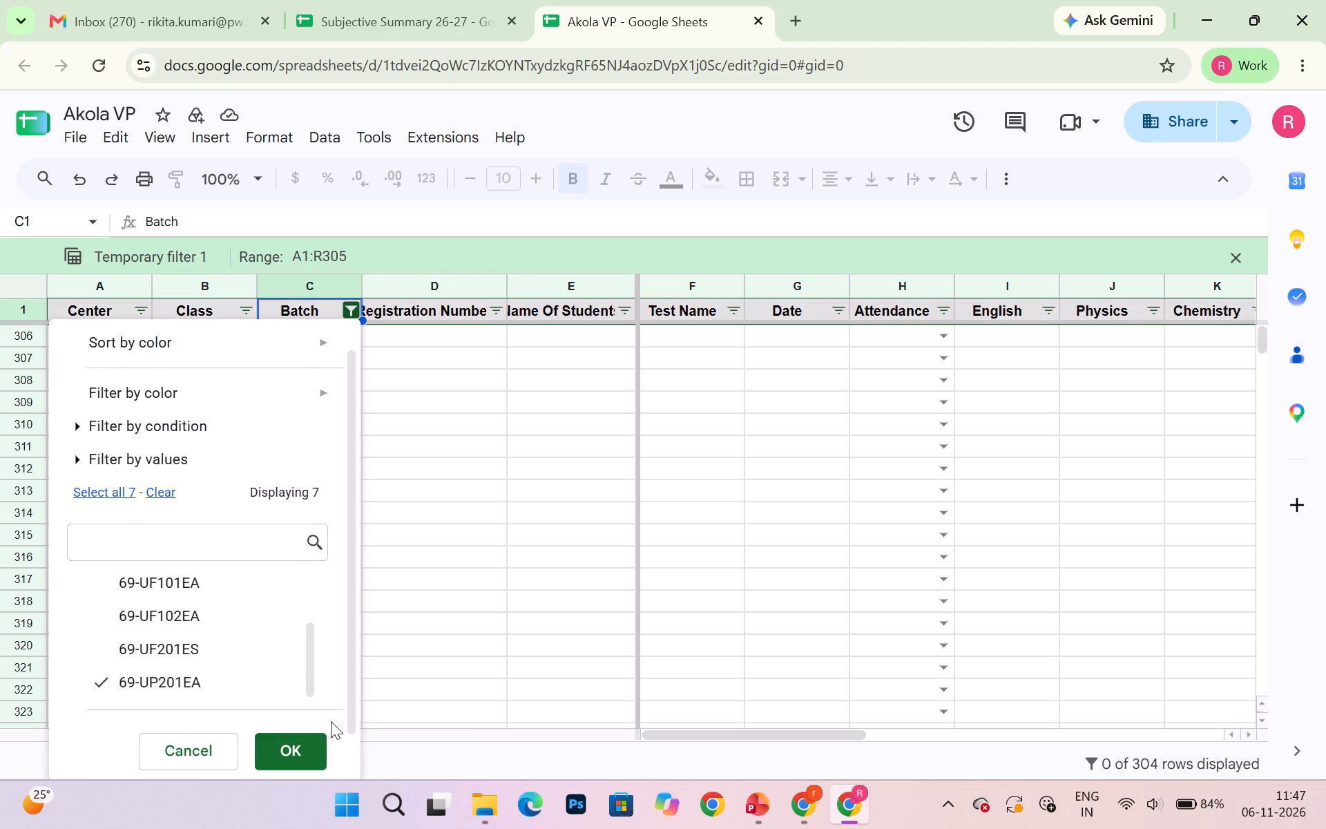
{"action": "left_click", "coordinate": [304, 743]}
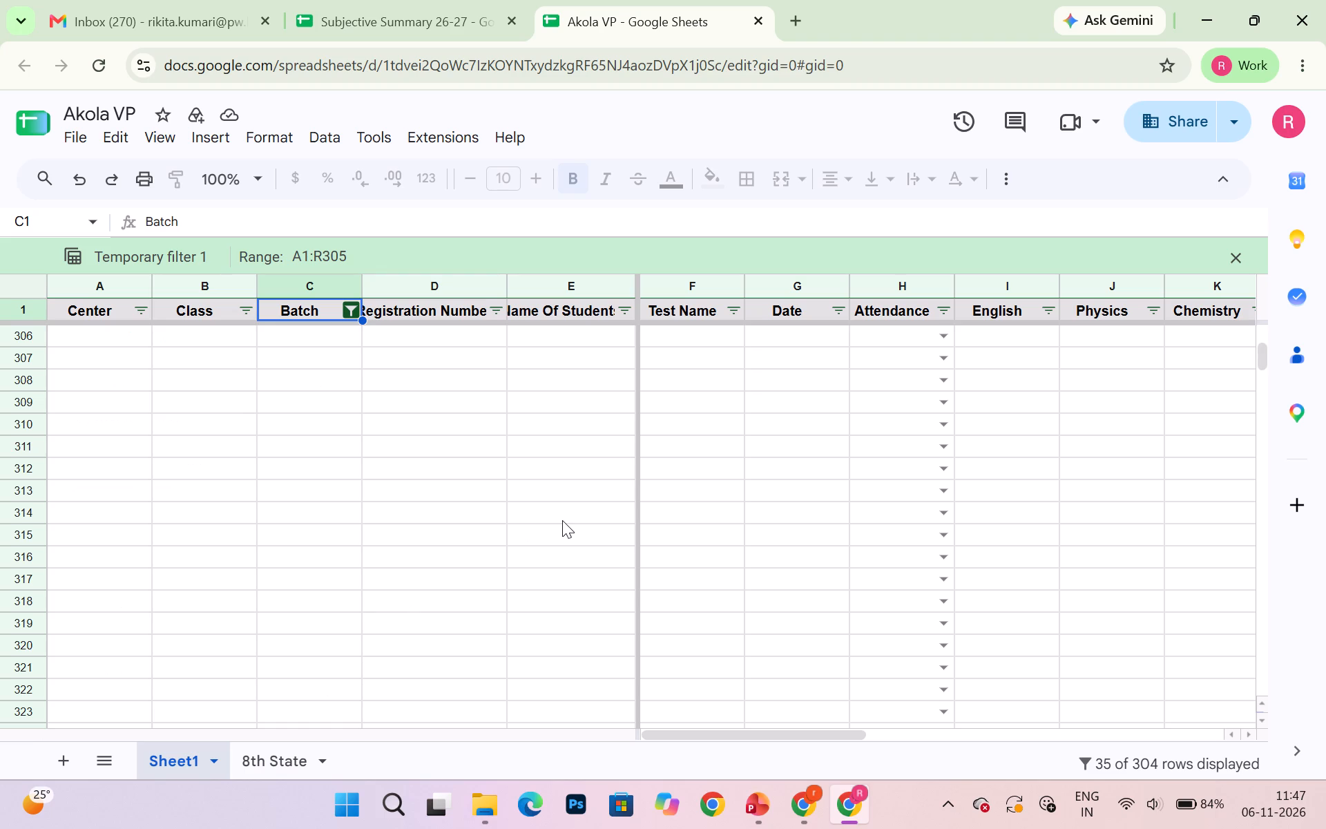
Enter 10.5 as the Biology mark in cell L207.
{"action": "scroll", "coordinate": [562, 520], "scroll_direction": "up", "scroll_amount": 7}
{"action": "scroll", "coordinate": [562, 520], "scroll_direction": "down", "scroll_amount": 2}
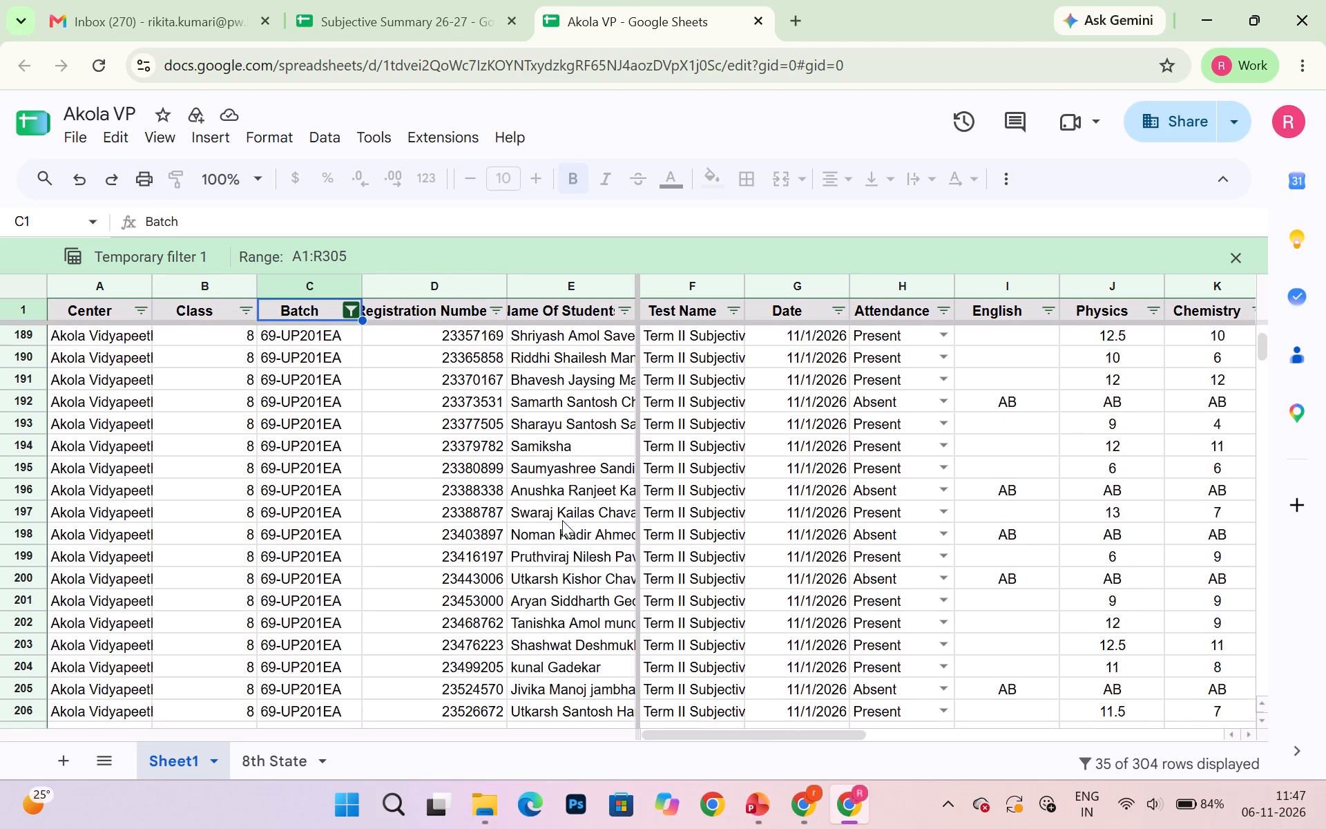
{"action": "scroll", "coordinate": [562, 520], "scroll_direction": "down", "scroll_amount": 1}
{"action": "scroll", "coordinate": [889, 504], "scroll_direction": "left", "scroll_amount": 4}
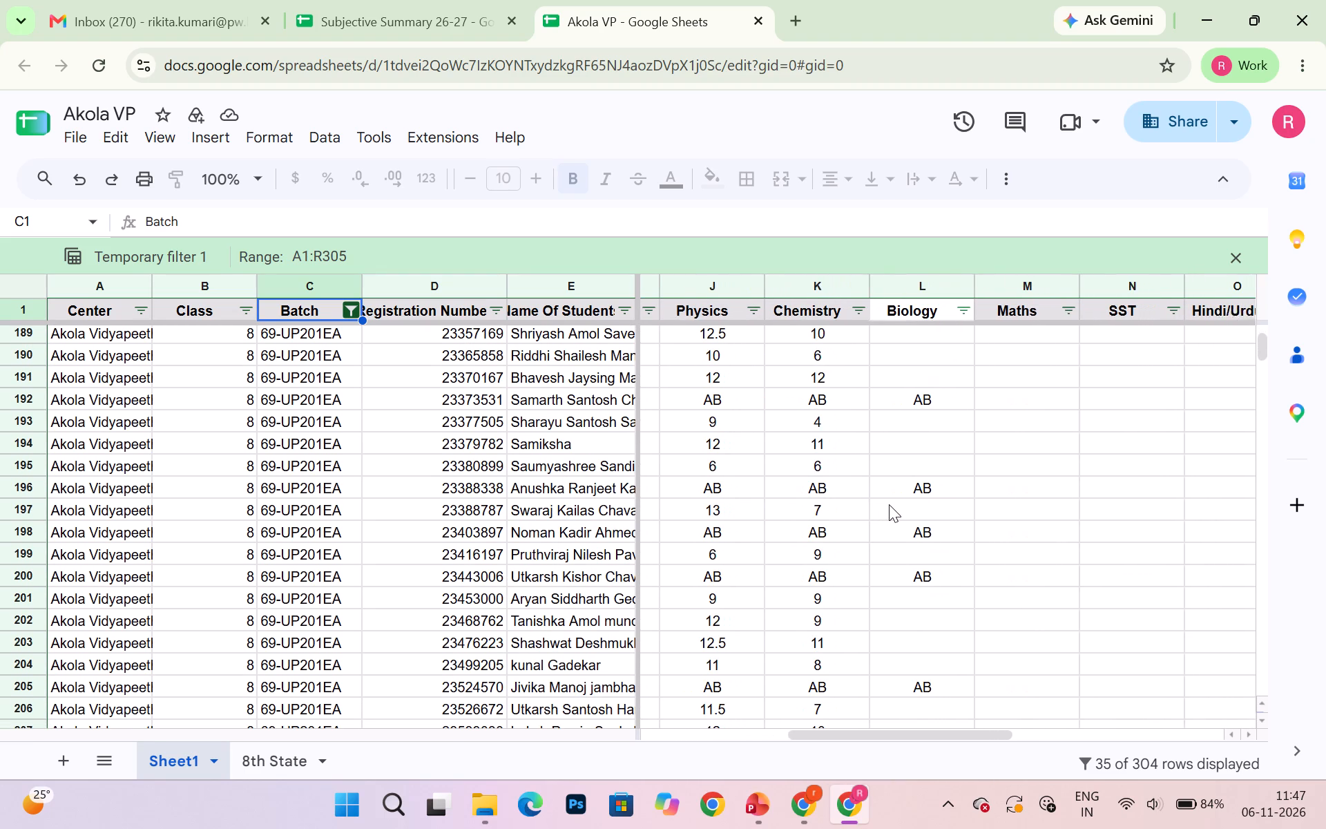
{"action": "scroll", "coordinate": [889, 504], "scroll_direction": "left", "scroll_amount": 3}
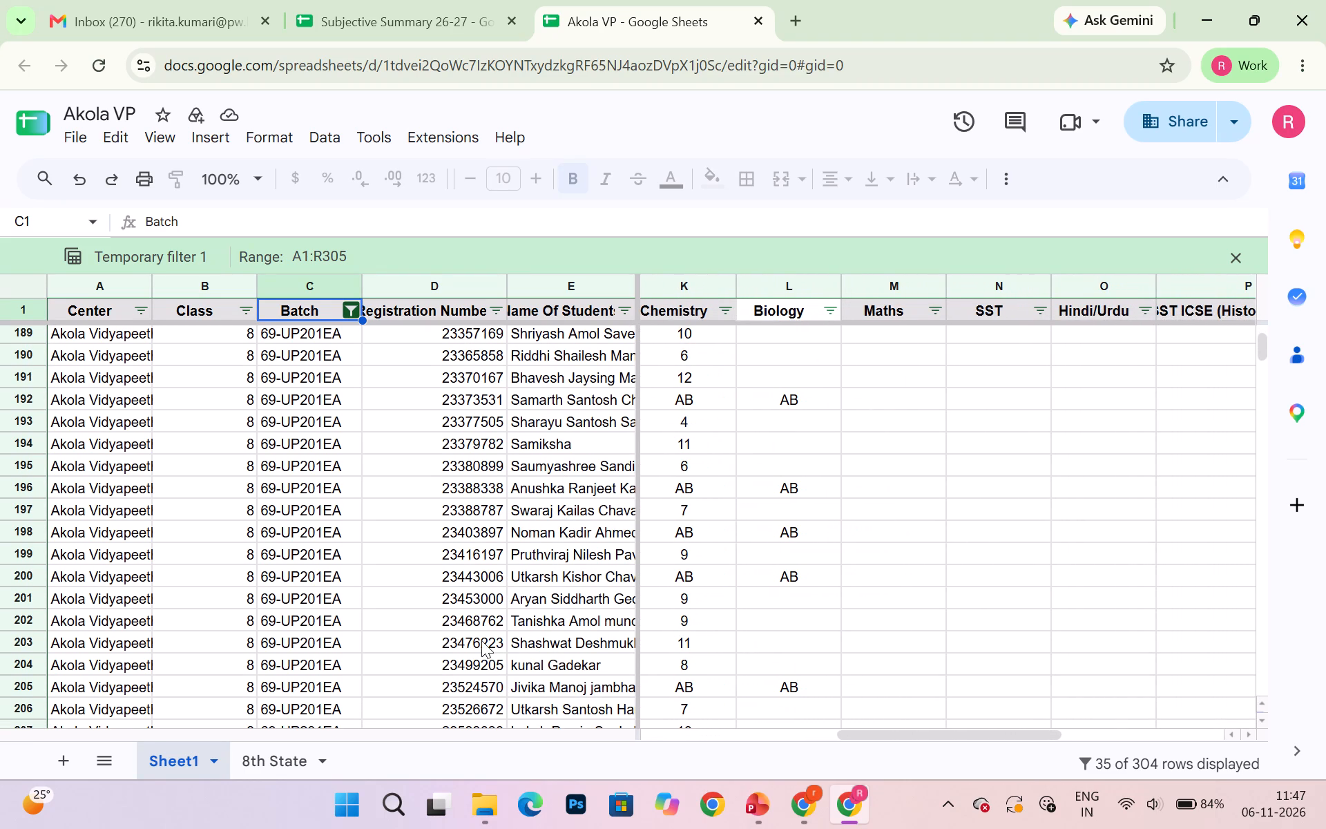
{"action": "scroll", "coordinate": [644, 609], "scroll_direction": "left", "scroll_amount": 1}
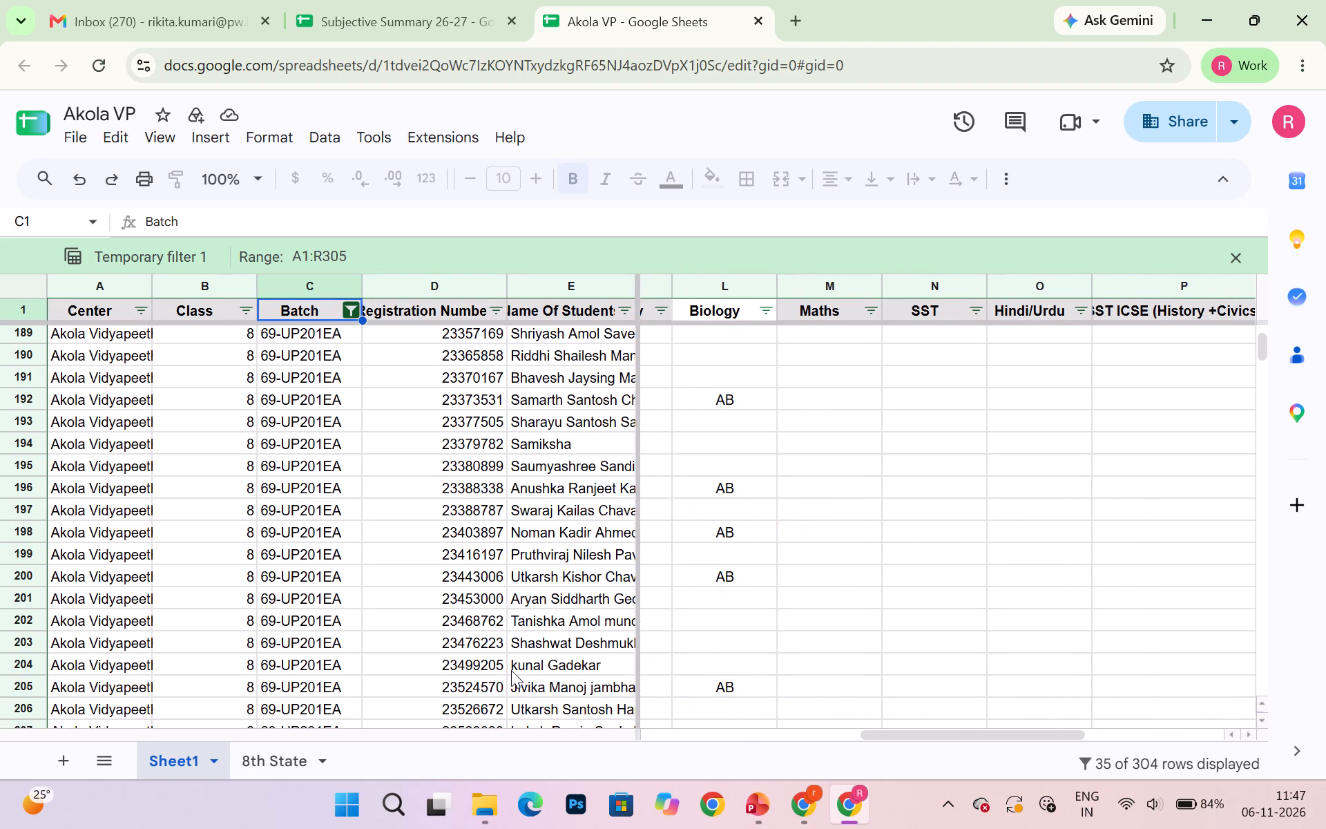
{"action": "scroll", "coordinate": [511, 670], "scroll_direction": "down", "scroll_amount": 3}
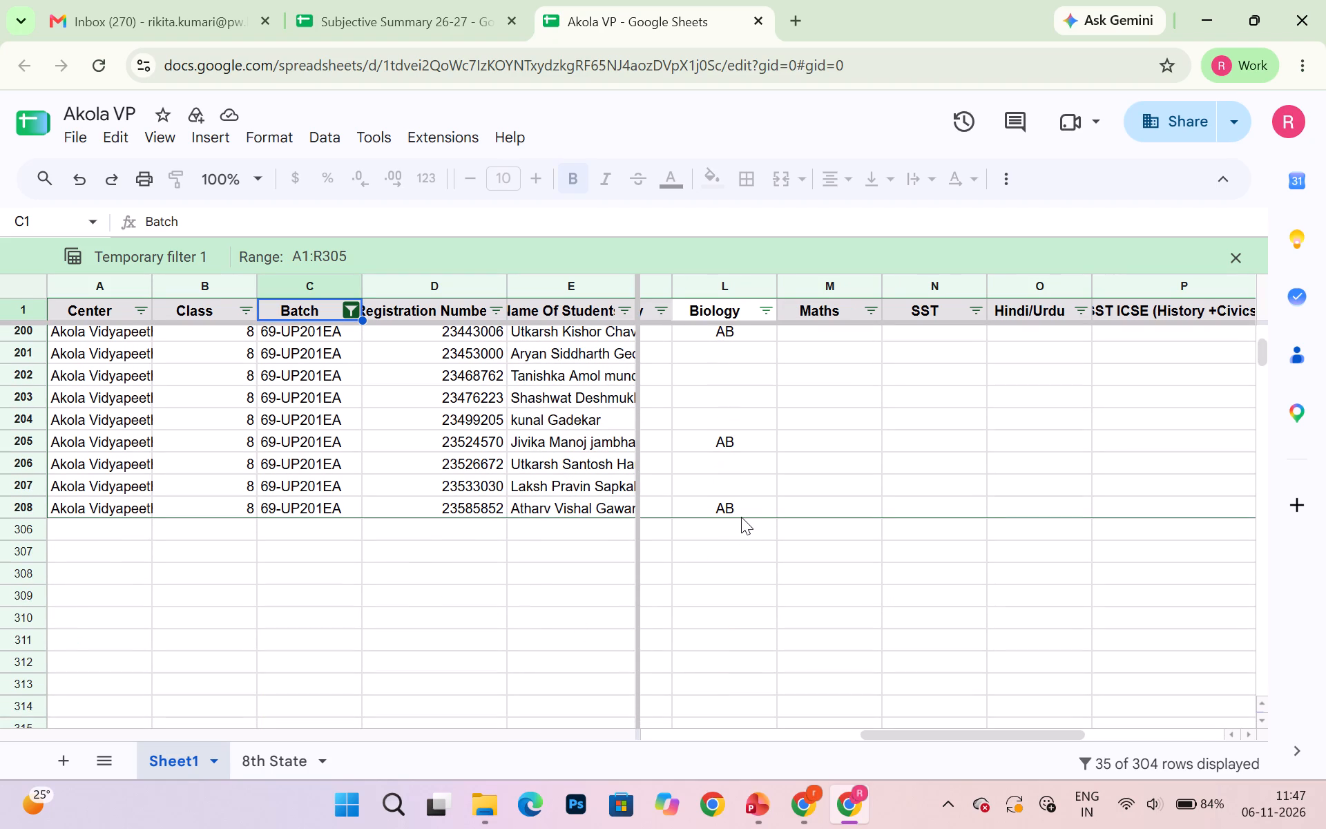
{"action": "left_click", "coordinate": [706, 482]}
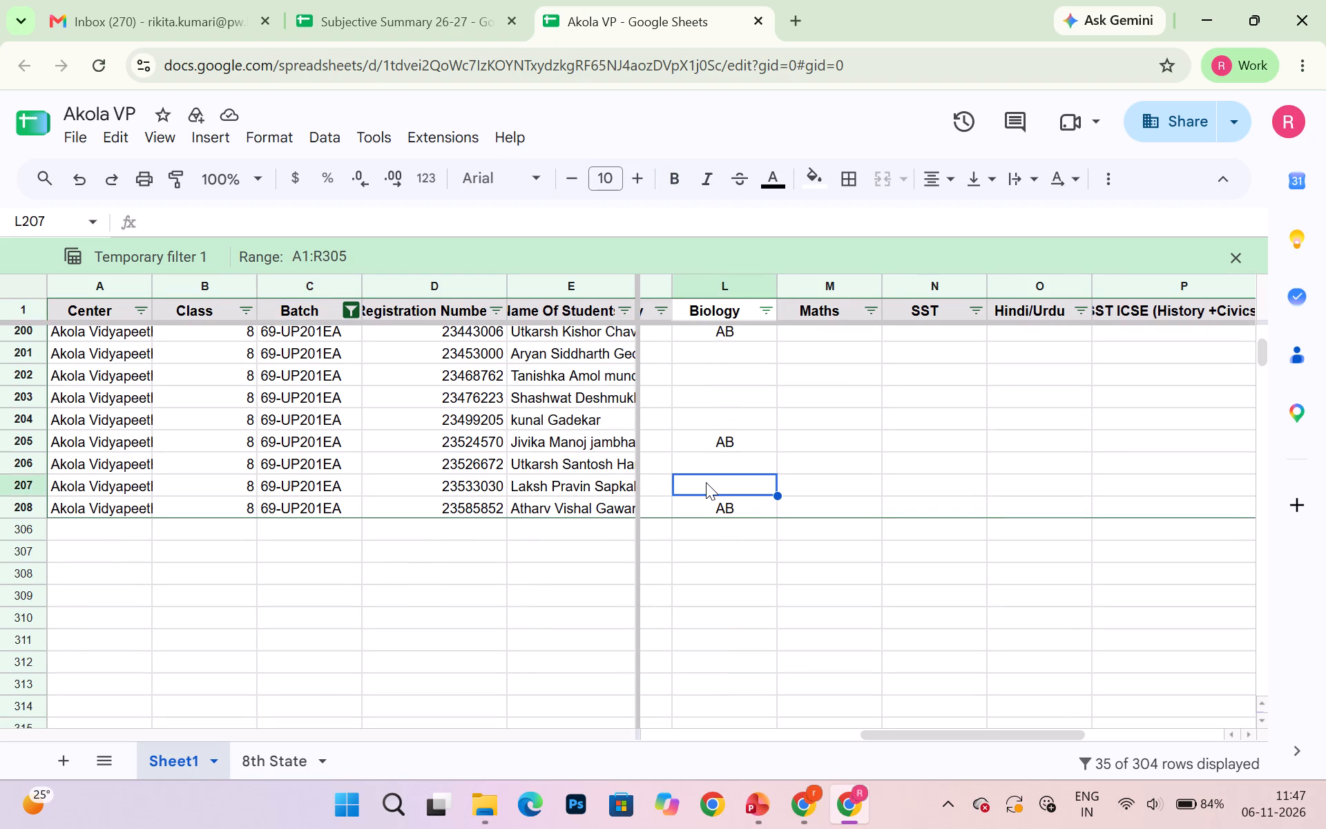
{"action": "type", "text": "10"}
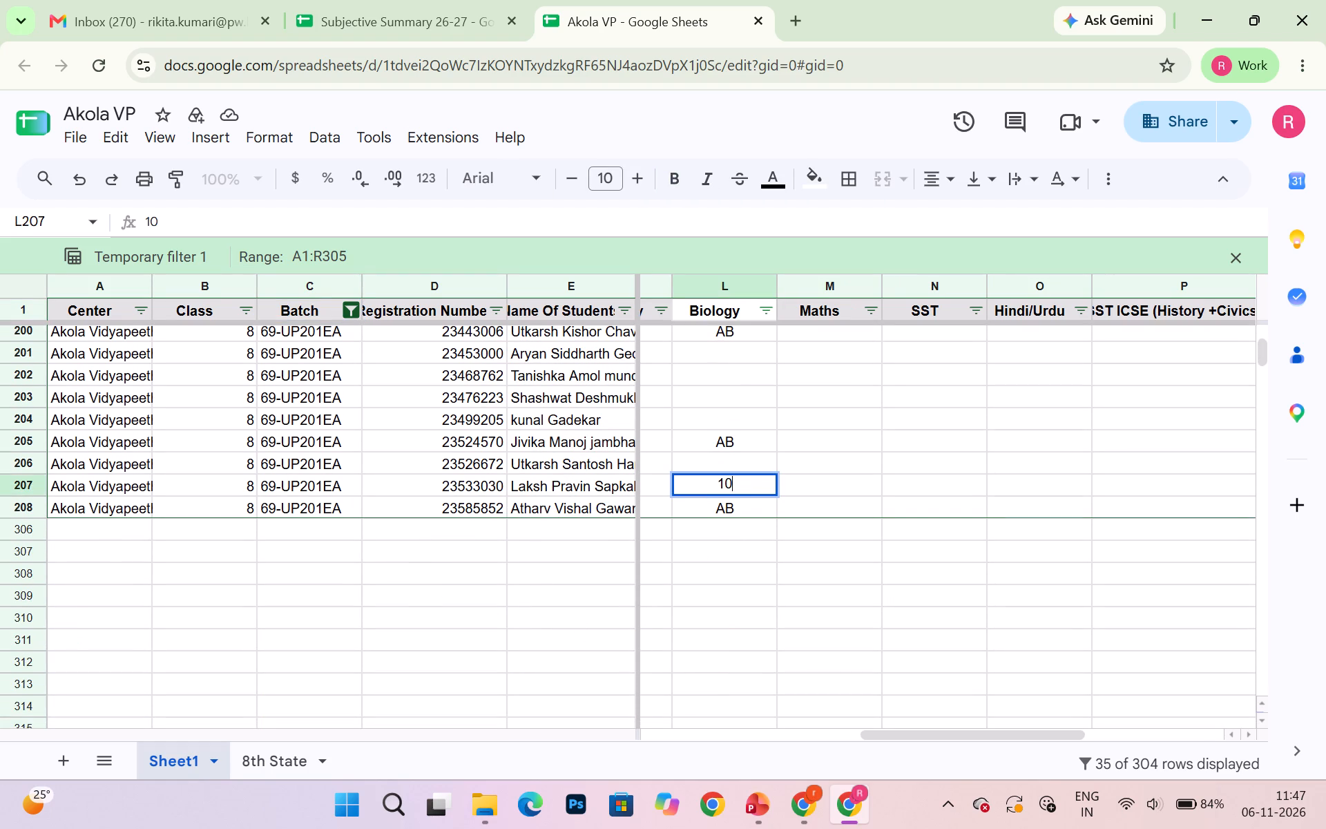
{"action": "key", "text": "period"}
{"action": "key", "text": "5"}
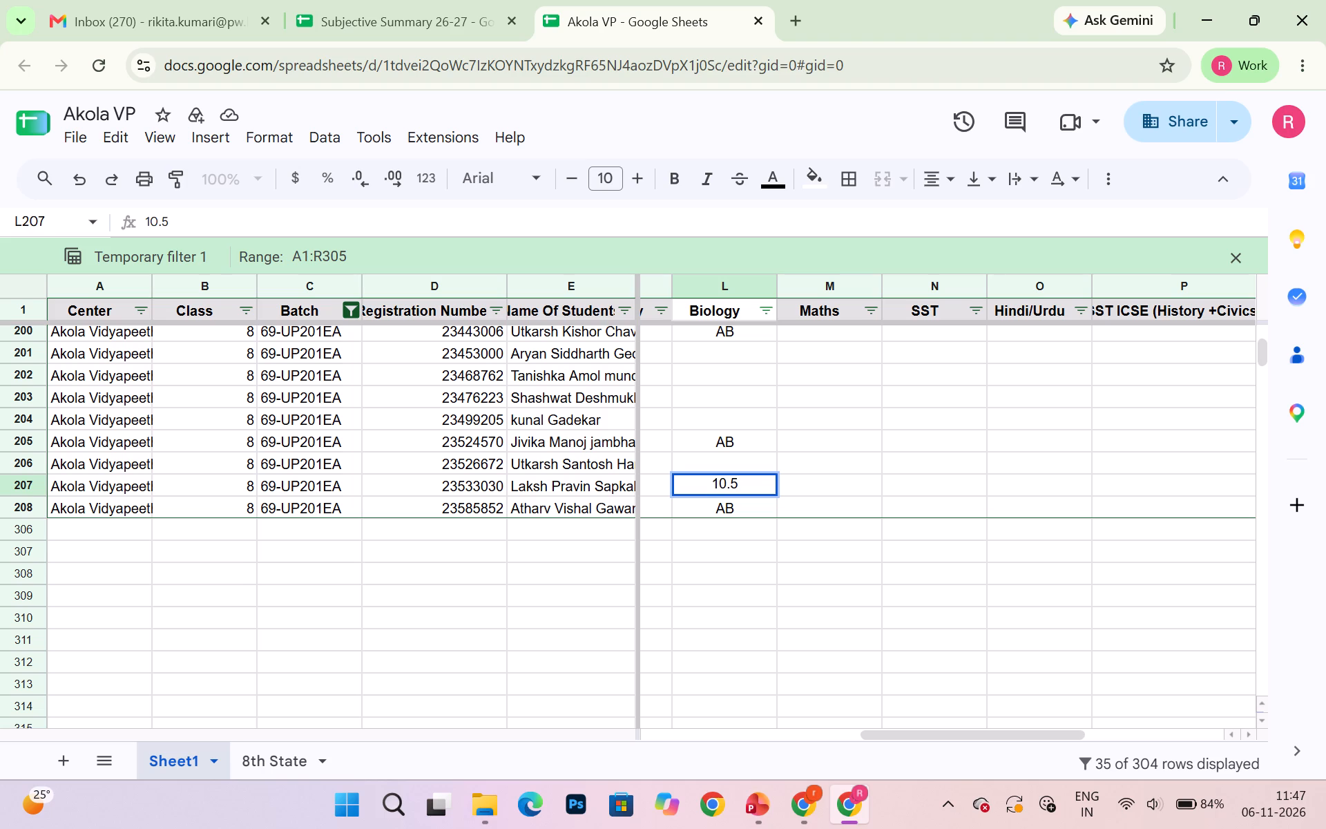
{"action": "key", "text": "Up"}
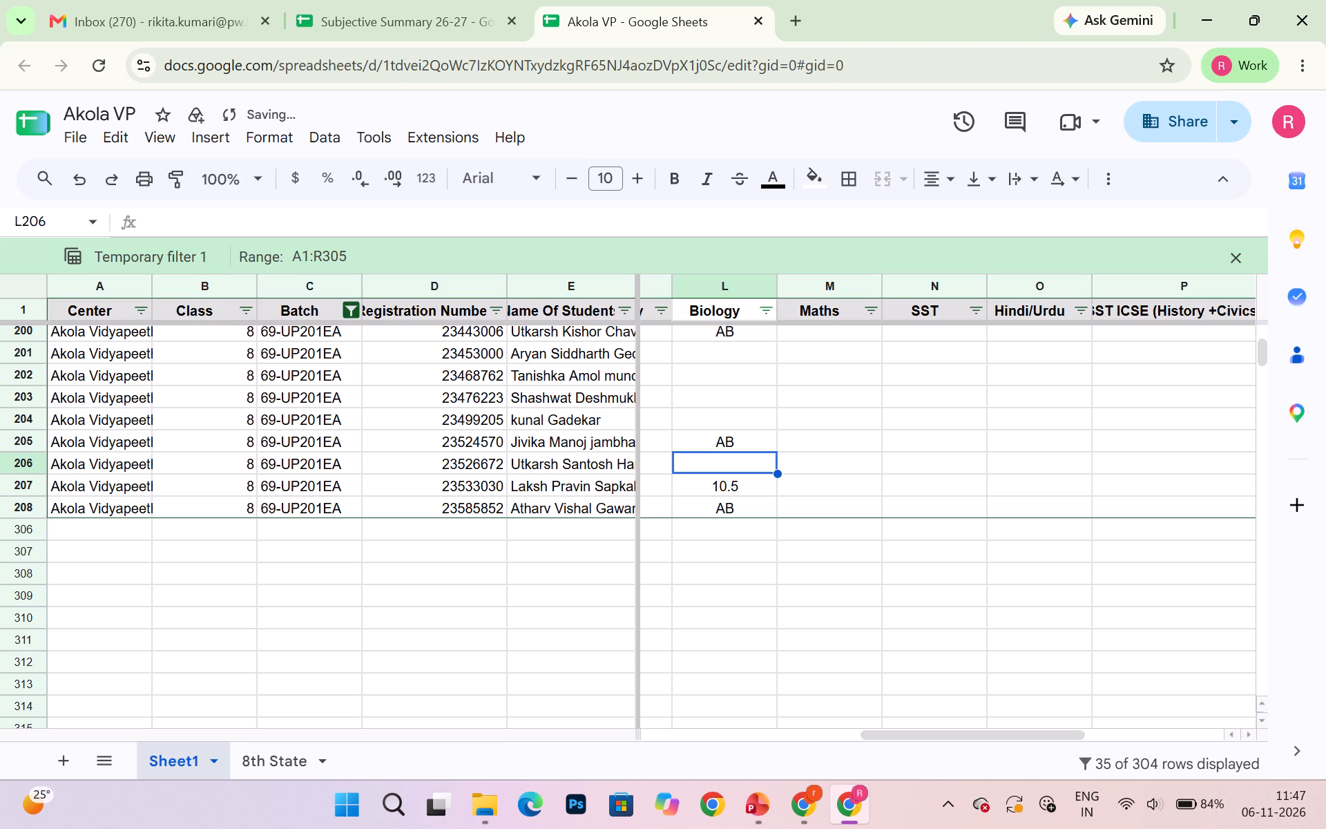
Look through the Biology column of the filtered batch, from row 206 up to its first student row.
{"action": "key", "text": "Up"}
{"action": "key", "text": "Up"}
{"action": "key", "text": "Up"}
{"action": "key", "text": "Up"}
{"action": "key", "text": "Up"}
{"action": "key", "text": "Up"}
{"action": "key", "text": "Up"}
{"action": "key", "text": "Up"}
{"action": "key", "text": "Up"}
{"action": "key", "text": "Up"}
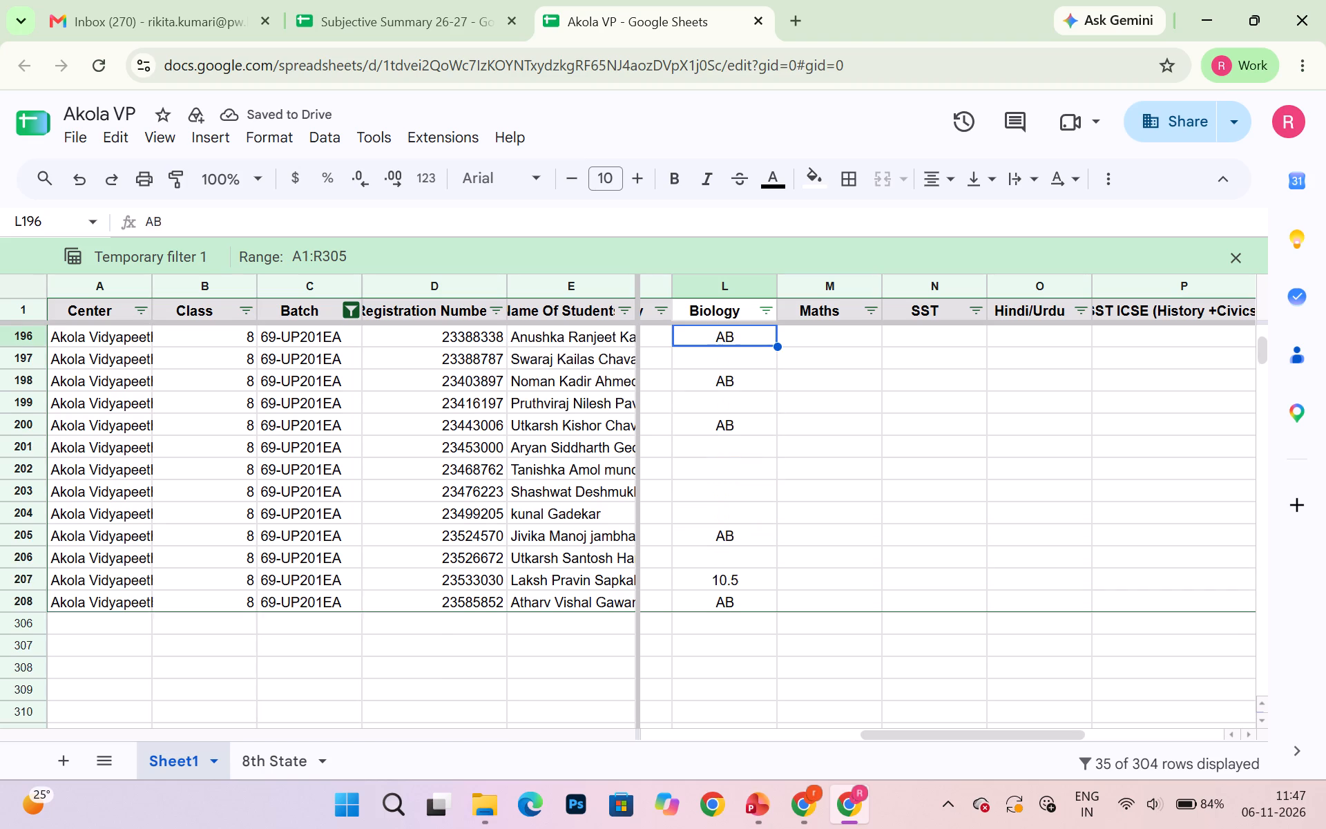
{"action": "key", "text": "Up"}
{"action": "key", "text": "Up"}
{"action": "key", "text": "Up"}
{"action": "key", "text": "Up"}
{"action": "key", "text": "Up"}
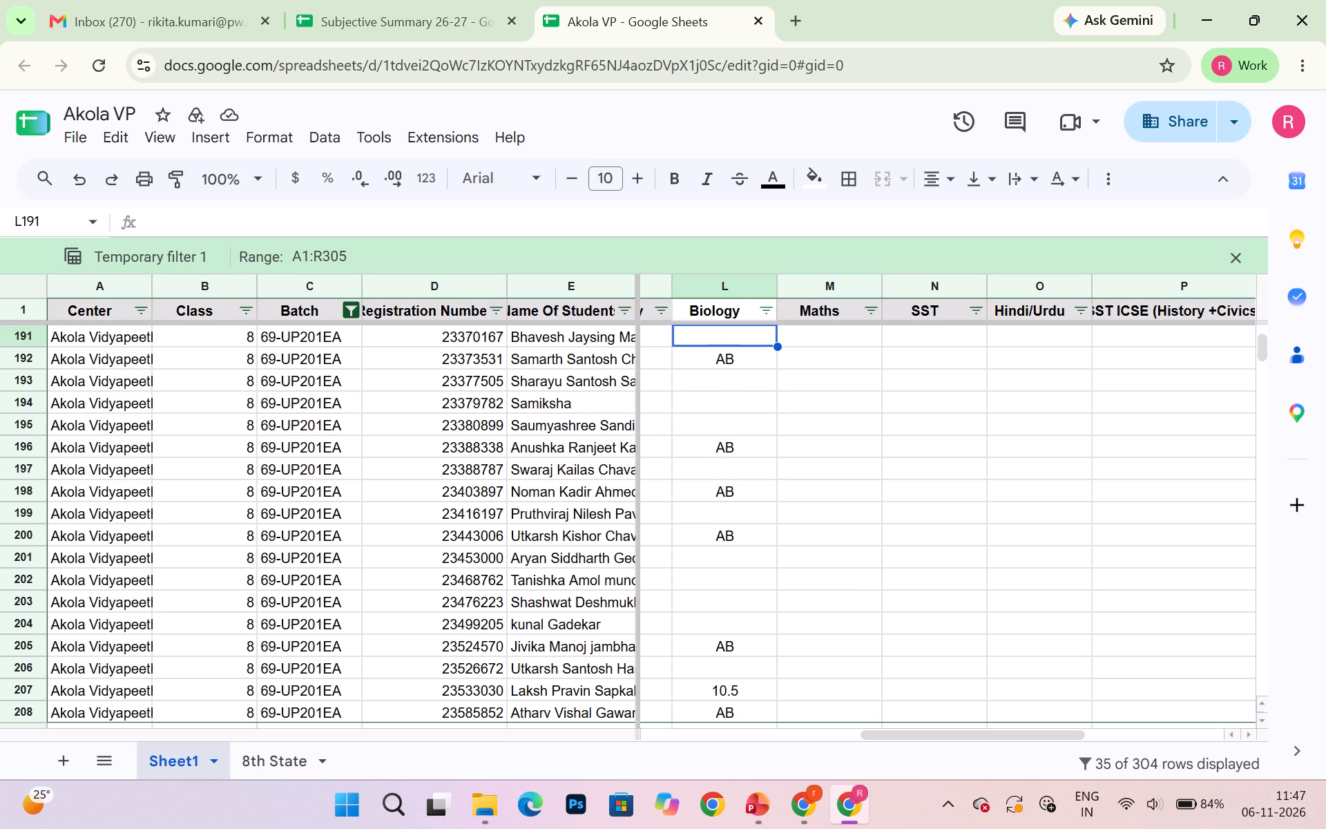
{"action": "key", "text": "Down"}
{"action": "key", "text": "Down"}
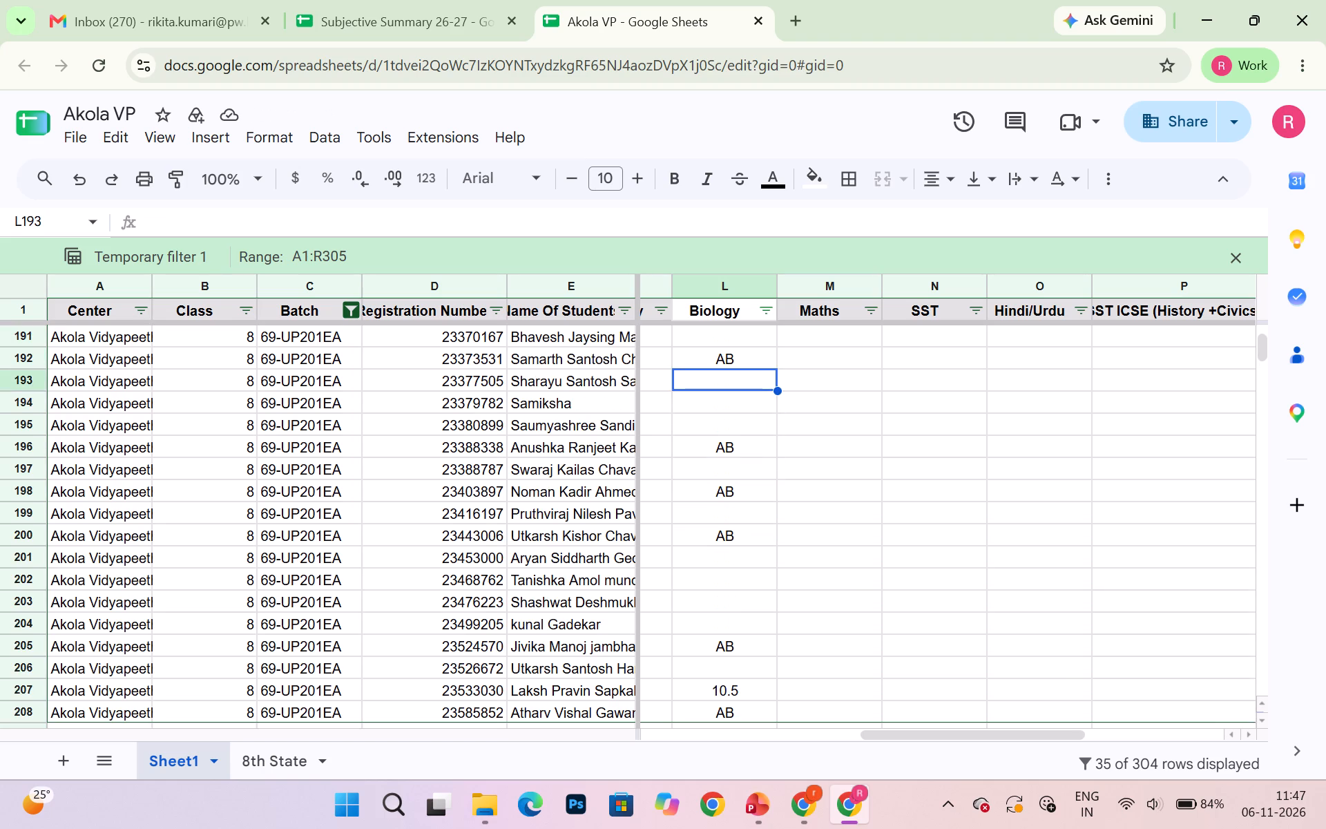
{"action": "key", "text": "Up"}
{"action": "key", "text": "Up"}
{"action": "key", "text": "Up"}
{"action": "key", "text": "Up"}
{"action": "key", "text": "Up"}
{"action": "key", "text": "Up"}
{"action": "key", "text": "Up"}
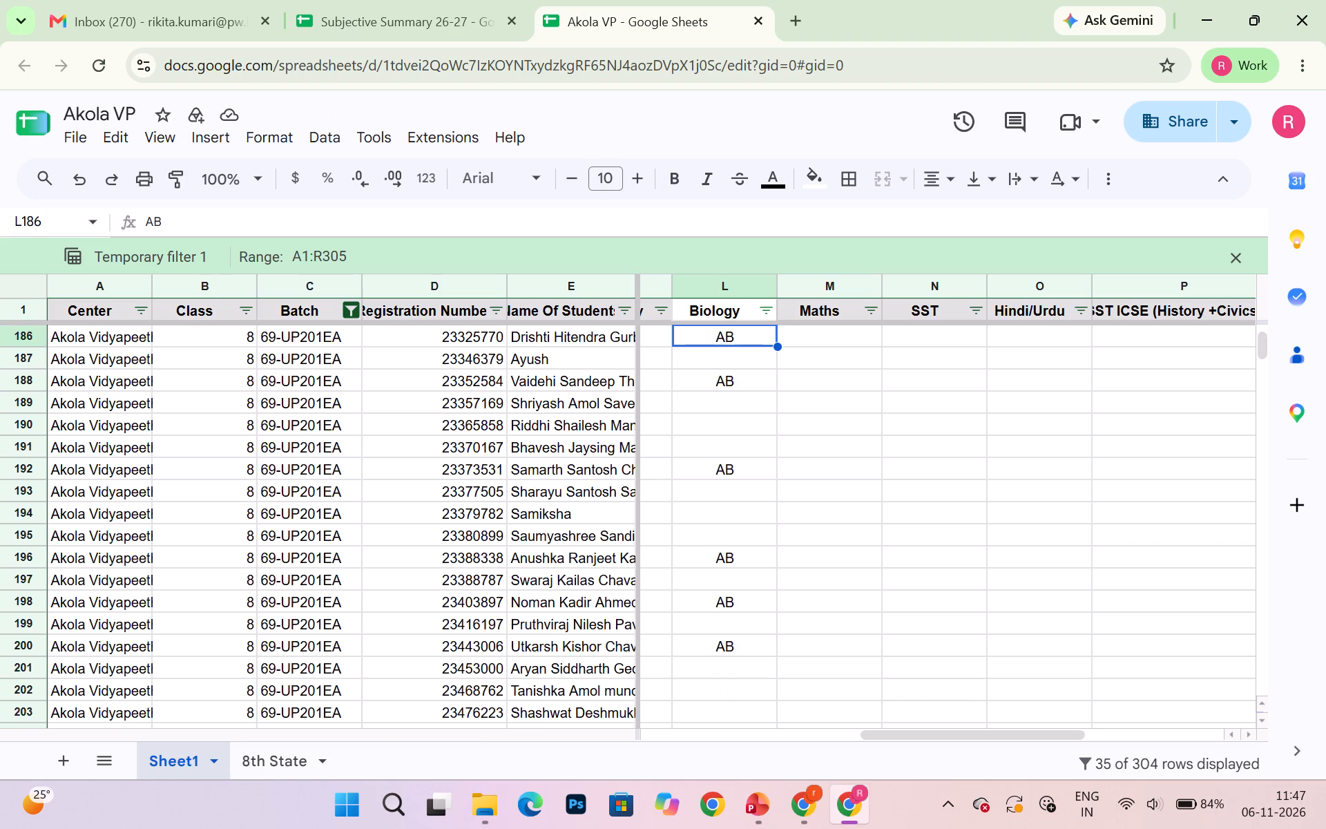
{"action": "key", "text": "Up"}
{"action": "key", "text": "Up"}
{"action": "key", "text": "Up"}
{"action": "key", "text": "Up"}
{"action": "key", "text": "Up"}
{"action": "key", "text": "Up"}
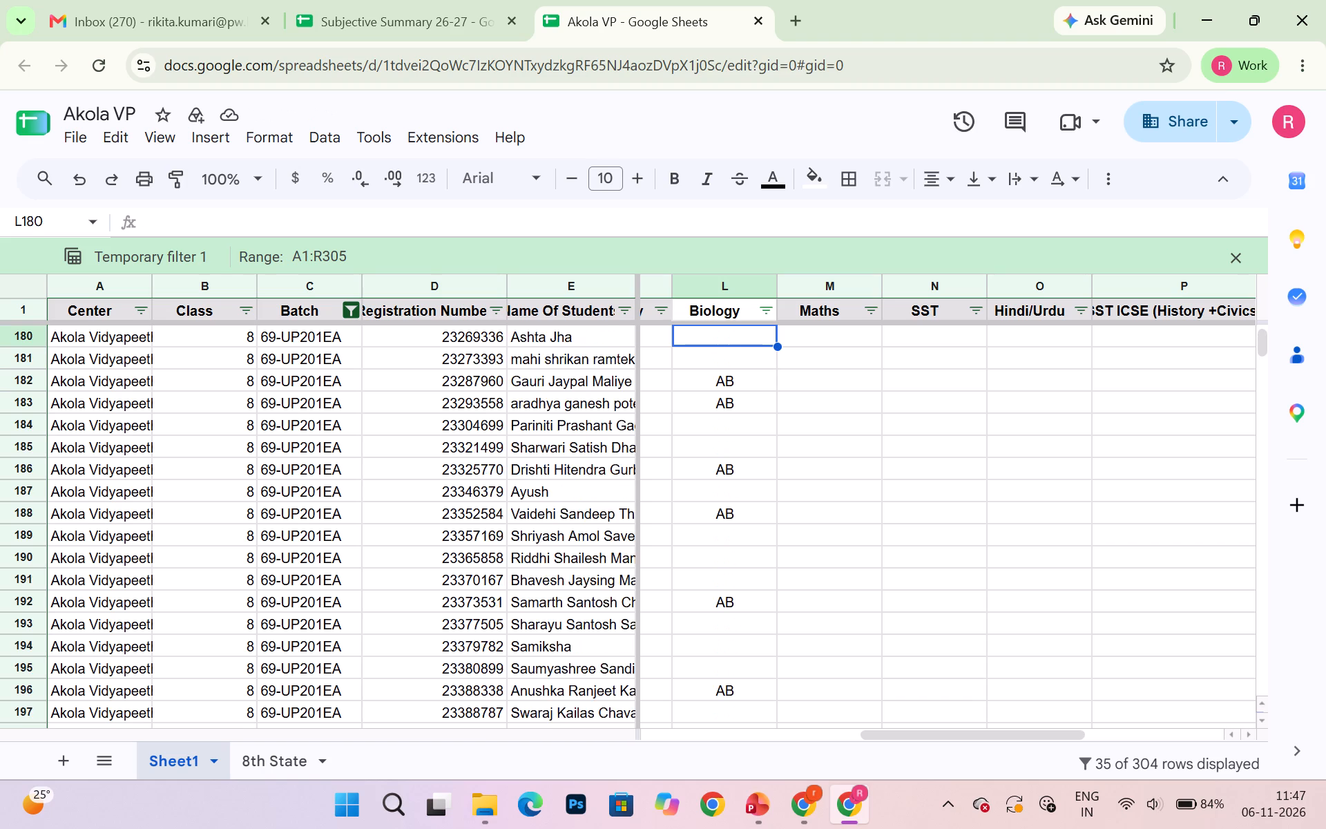
{"action": "key", "text": "Up"}
{"action": "key", "text": "Up"}
{"action": "key", "text": "Up"}
{"action": "key", "text": "Up"}
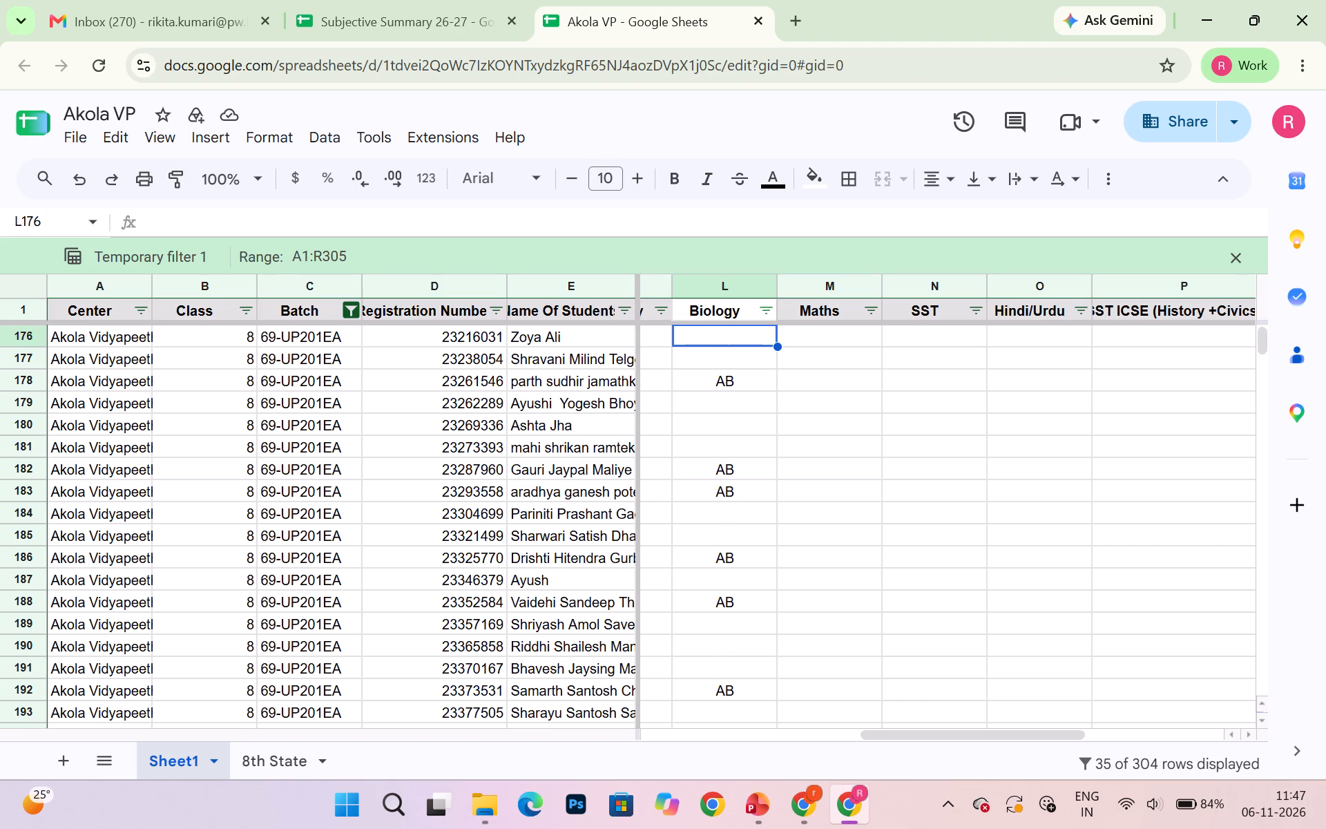
{"action": "key", "text": "Up"}
{"action": "key", "text": "Up"}
{"action": "key", "text": "Up"}
{"action": "key", "text": "Up"}
{"action": "key", "text": "Up"}
{"action": "key", "text": "Up"}
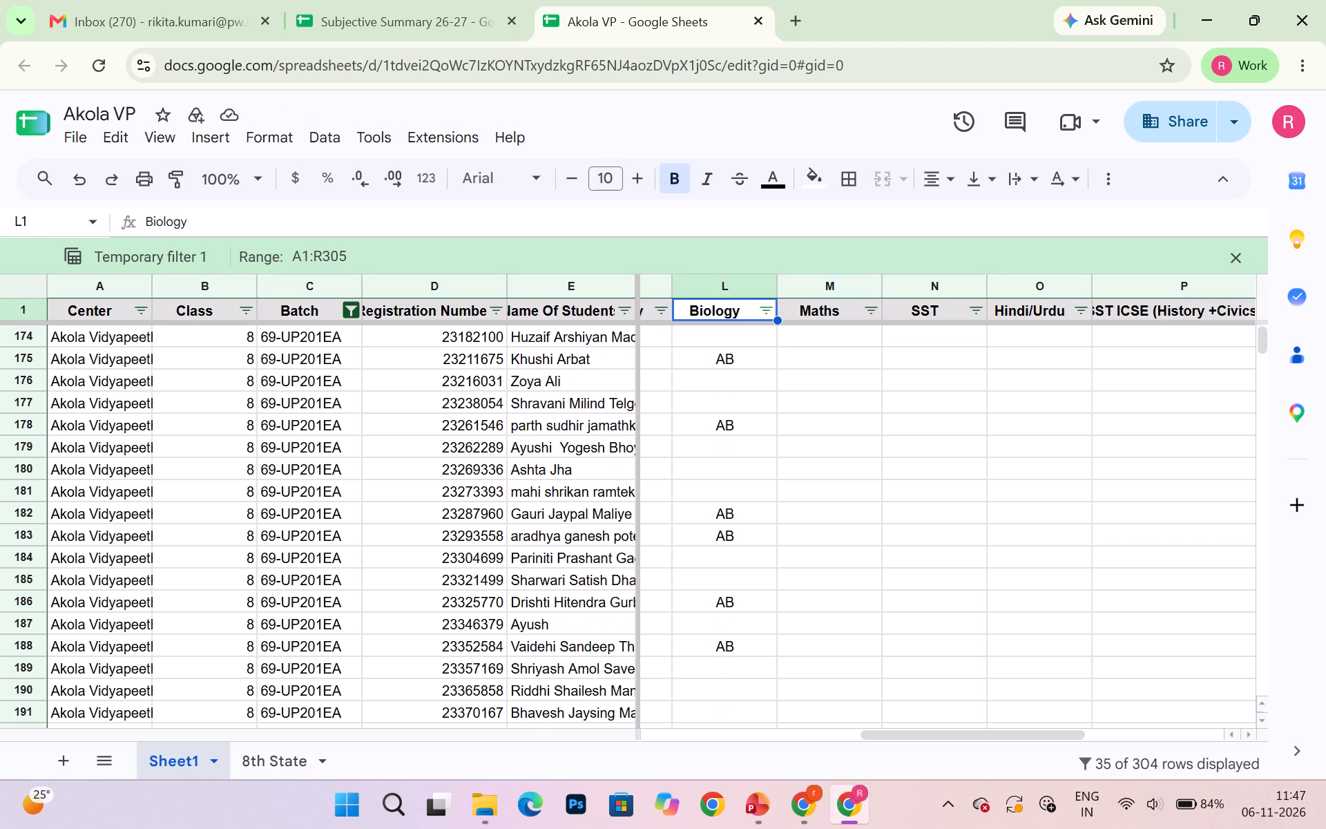
Enter 9 as the Biology mark in cell L194.
{"action": "key", "text": "Down"}
{"action": "key", "text": "Down"}
{"action": "key", "text": "Down"}
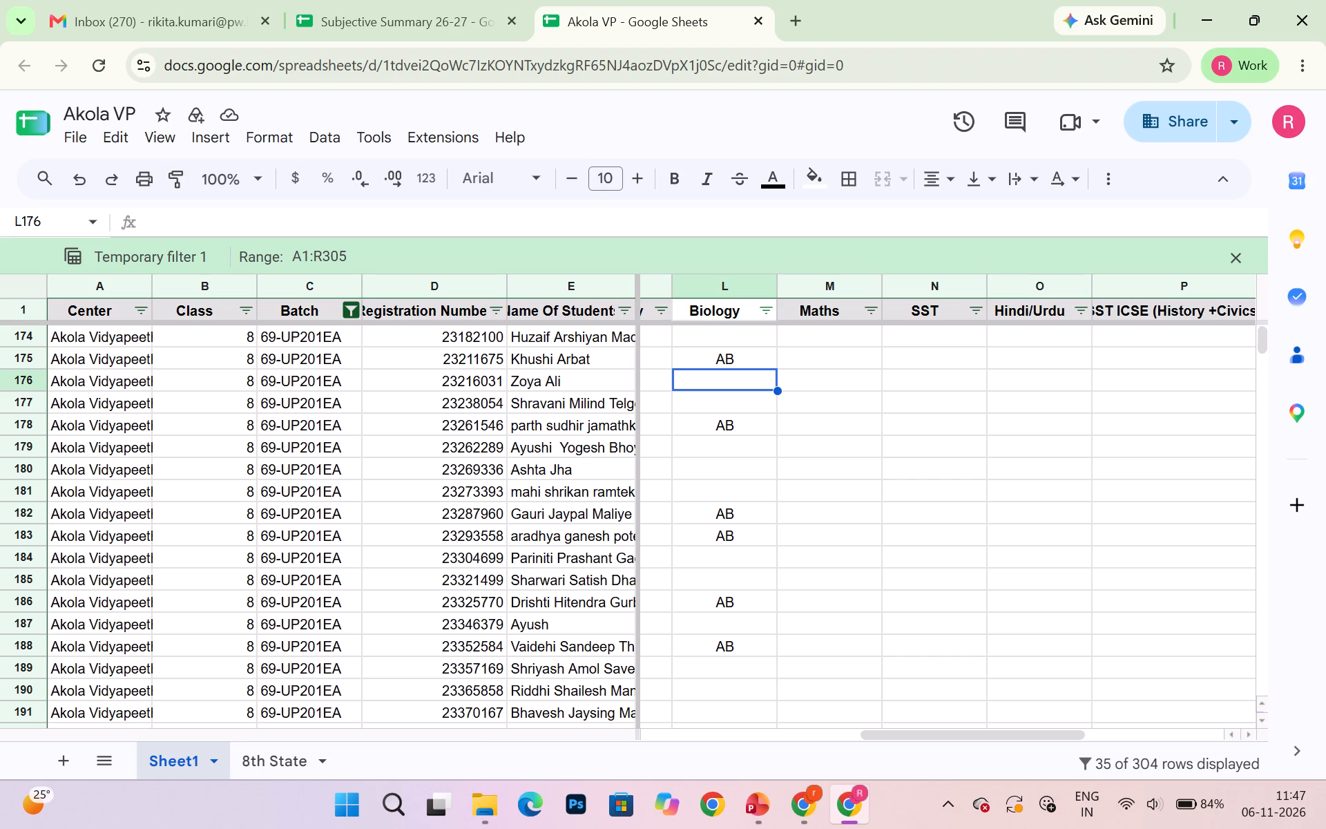
{"action": "key", "text": "Down"}
{"action": "key", "text": "Down"}
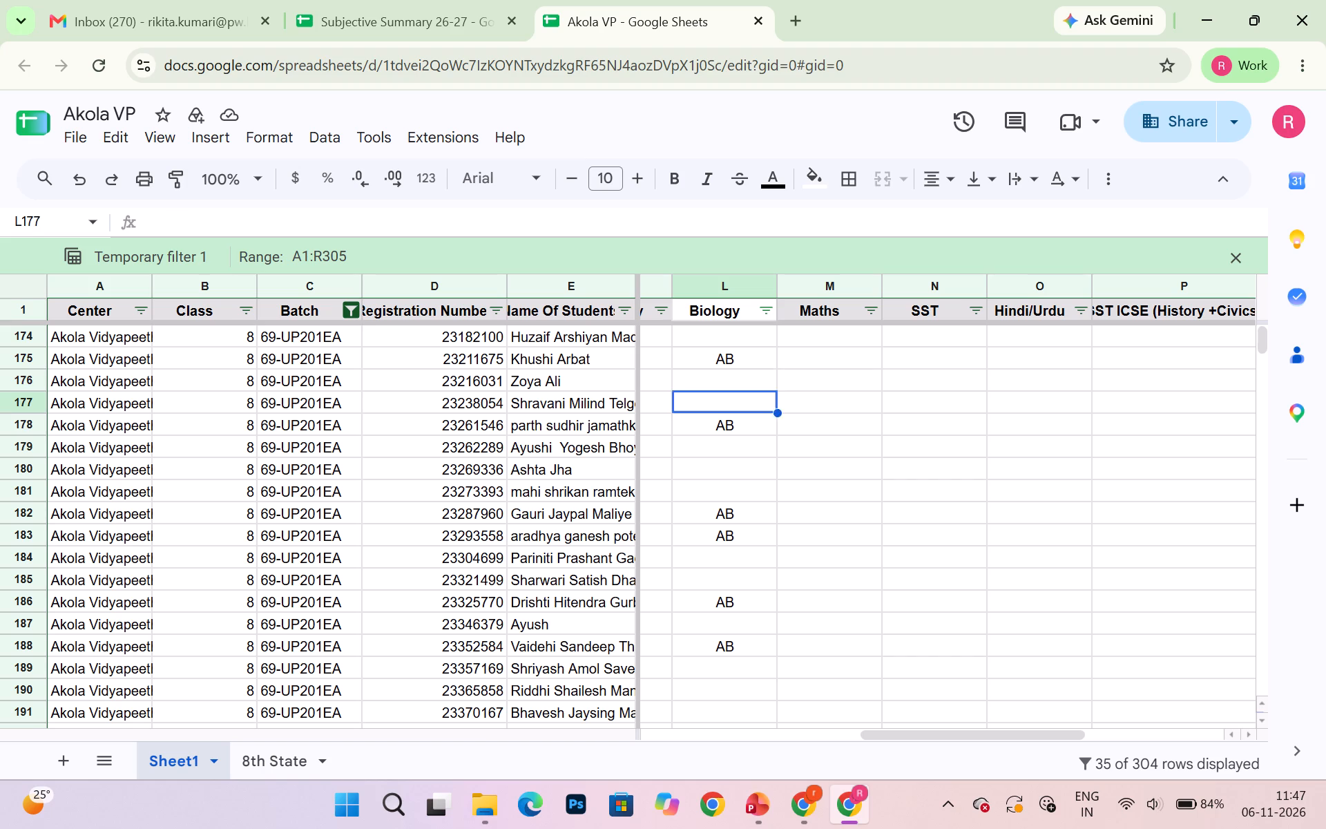
{"action": "key", "text": "Down"}
{"action": "key", "text": "Down"}
{"action": "key", "text": "Down"}
{"action": "key", "text": "Down"}
{"action": "key", "text": "Down"}
{"action": "key", "text": "Down"}
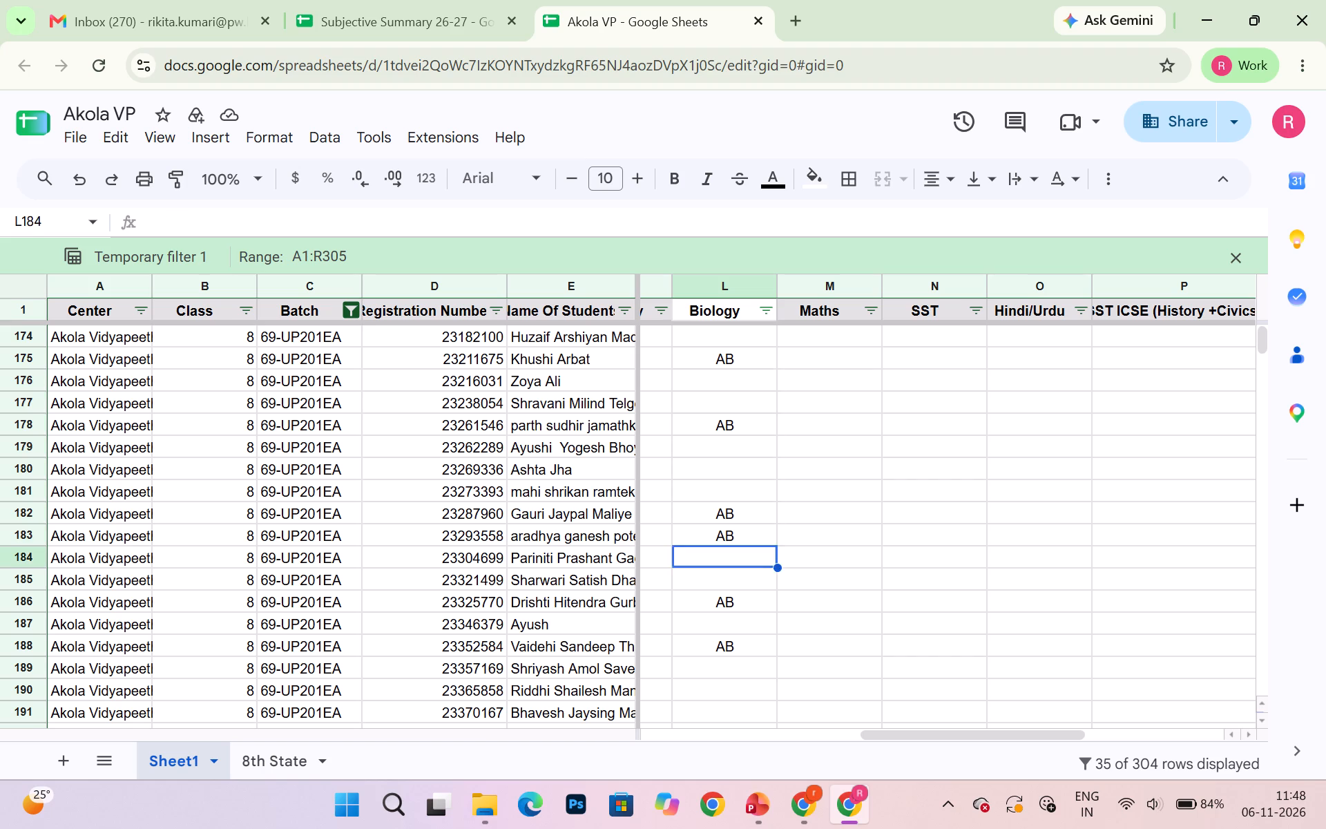
{"action": "key", "text": "Down"}
{"action": "key", "text": "Down"}
{"action": "key", "text": "Down"}
{"action": "key", "text": "Down"}
{"action": "key", "text": "Down"}
{"action": "key", "text": "Down"}
{"action": "key", "text": "Down"}
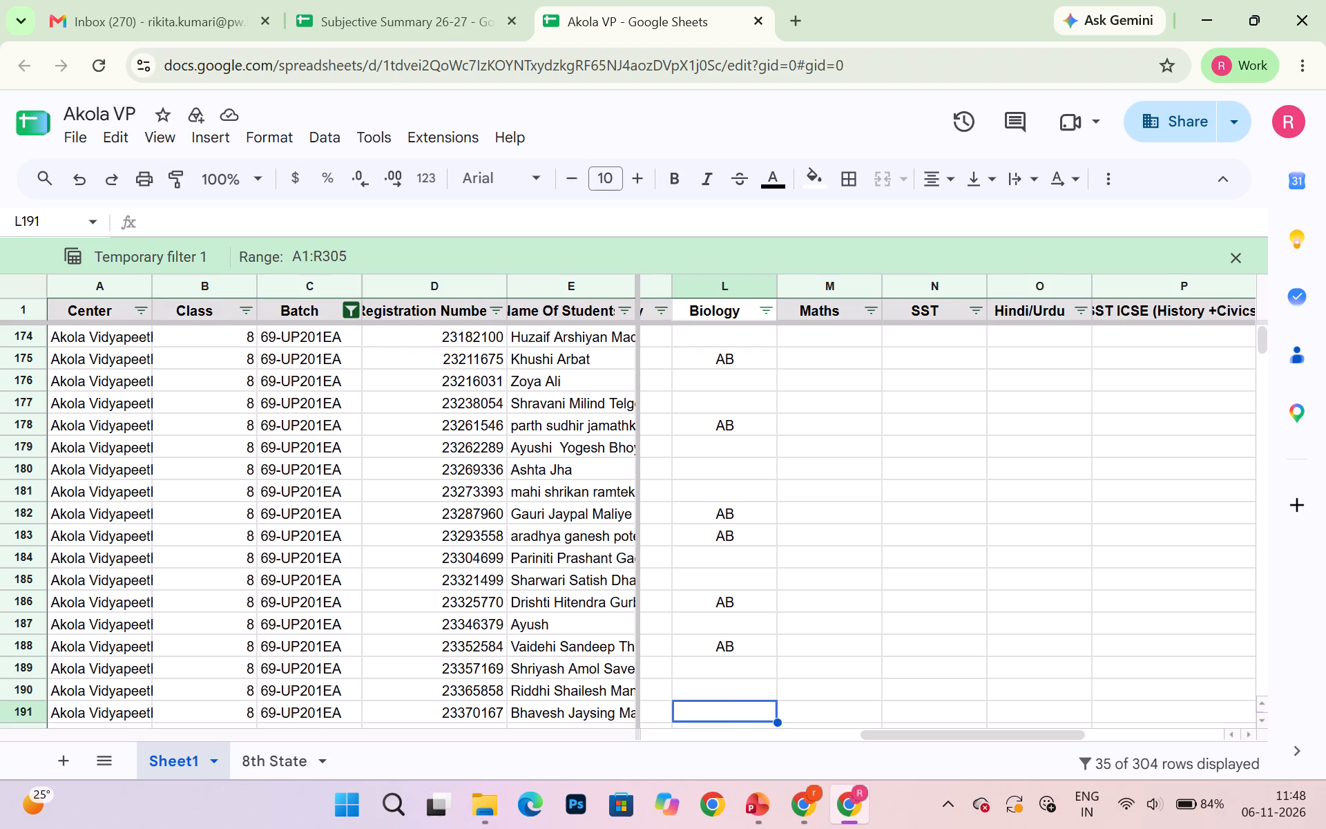
{"action": "key", "text": "Down"}
{"action": "key", "text": "Down"}
{"action": "key", "text": "Down"}
{"action": "key", "text": "Down"}
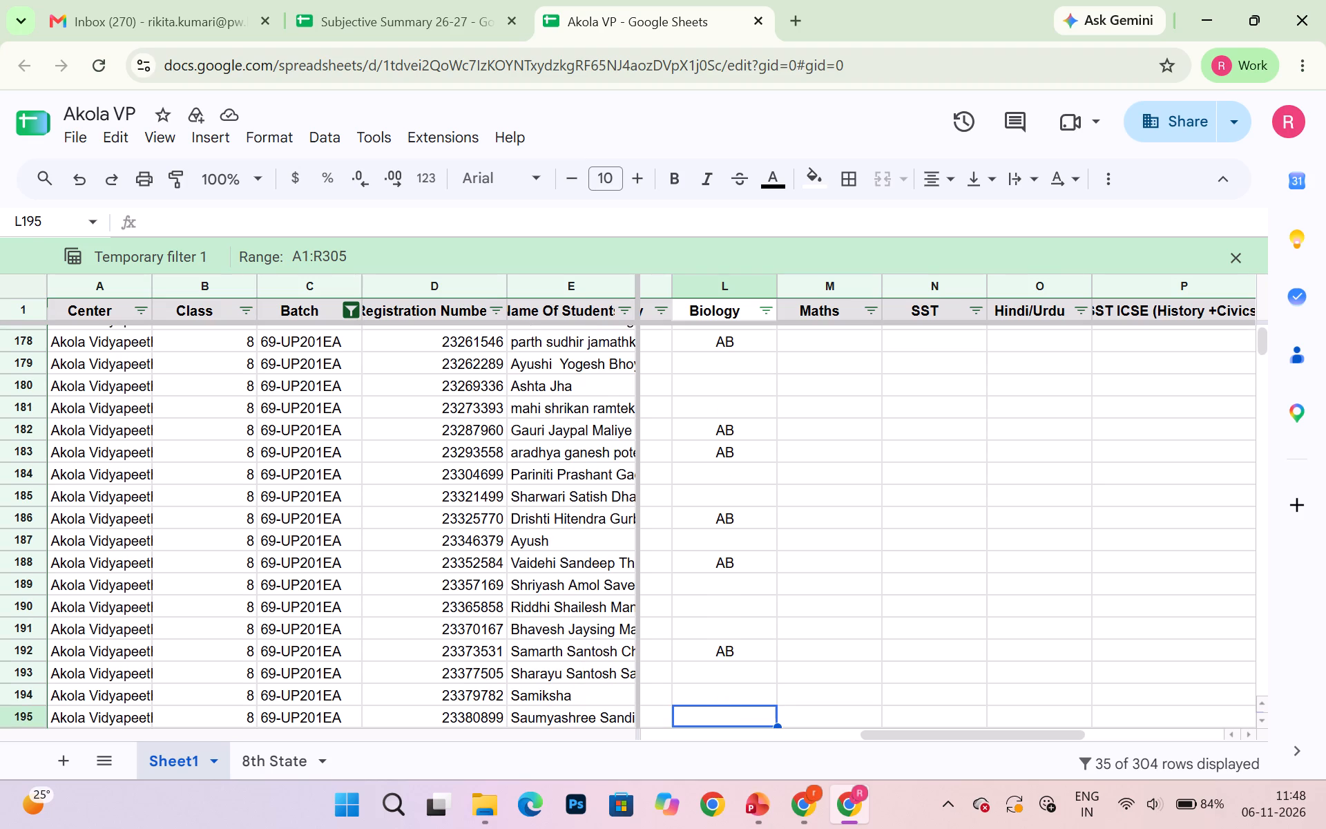
{"action": "key", "text": "Up"}
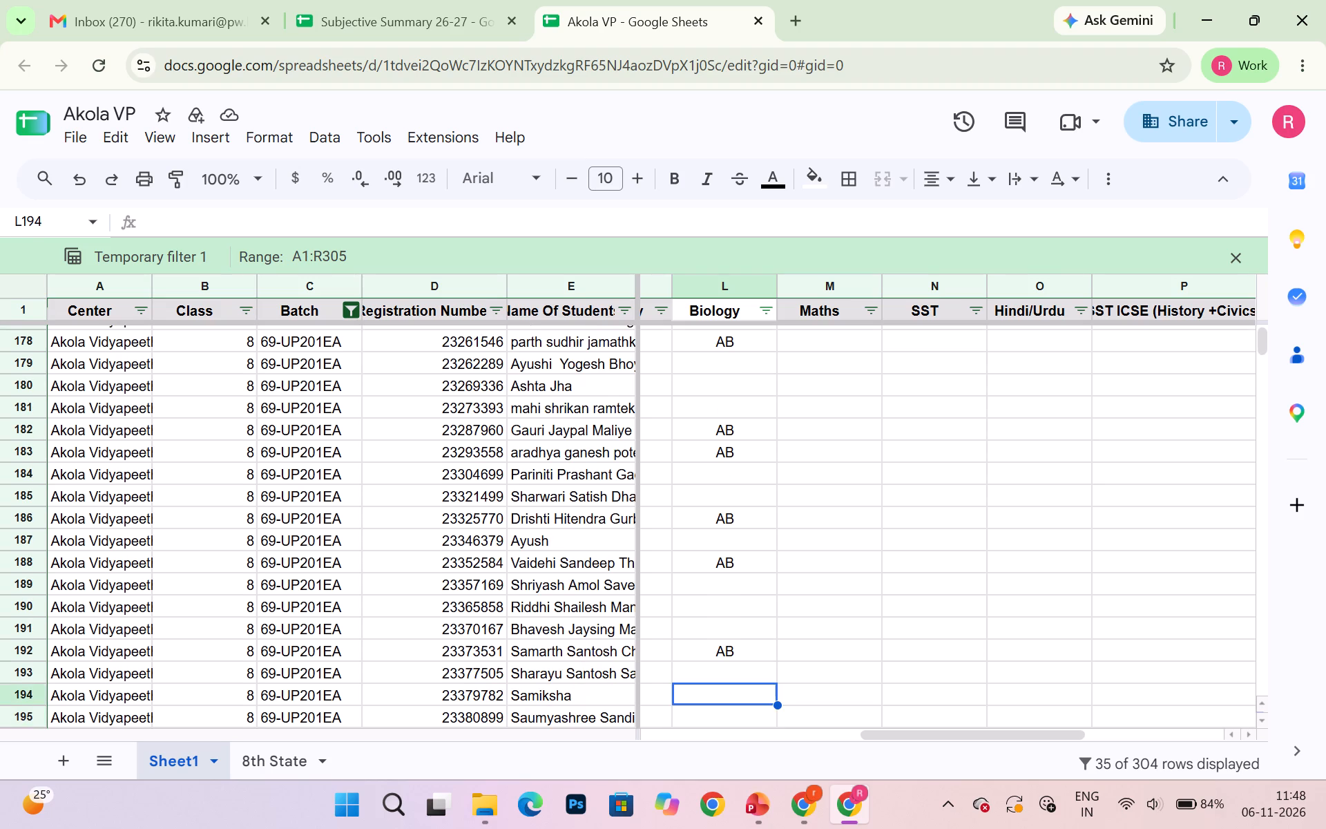
{"action": "key", "text": "9"}
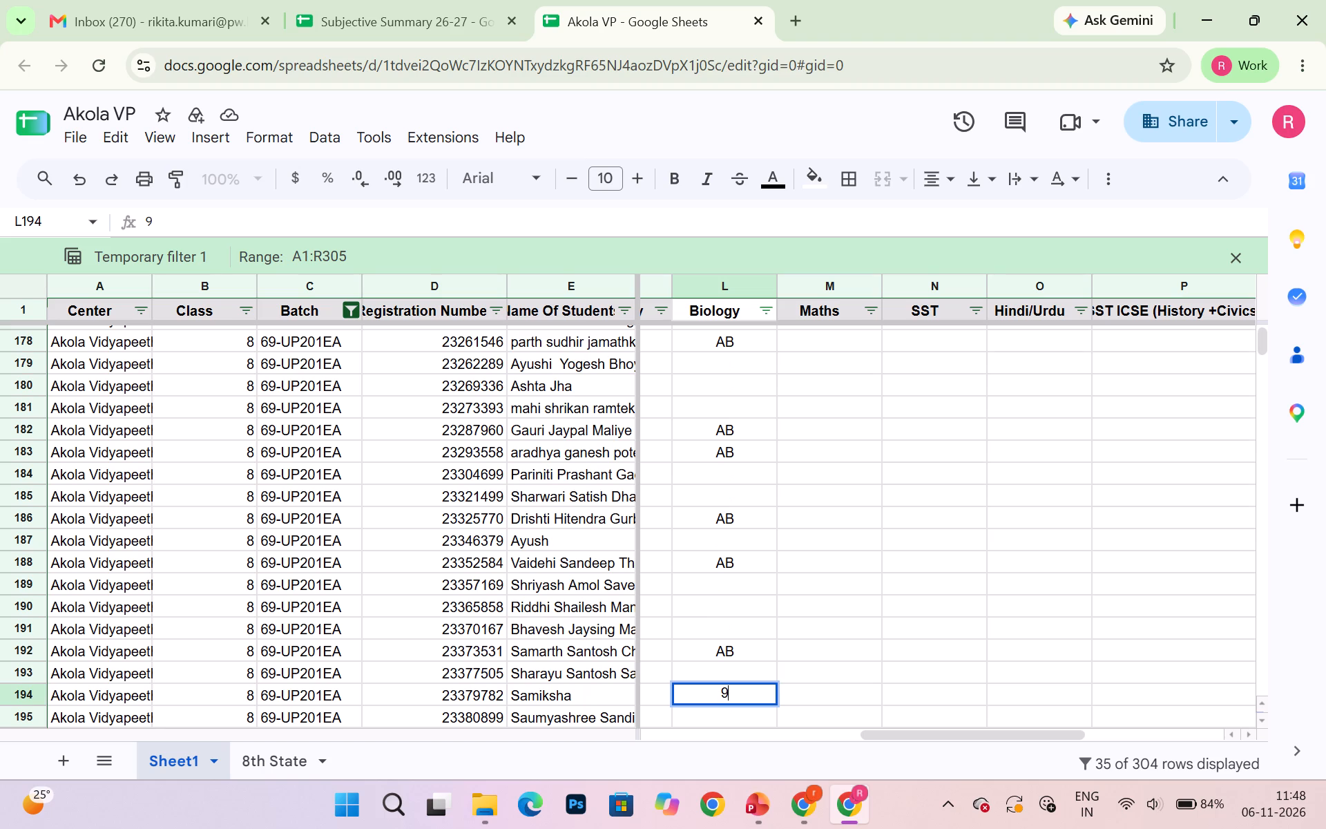
{"action": "key", "text": "Up"}
Look through the Biology column of the filtered batch, up to row 183 and back down past its last student row.
{"action": "key", "text": "Up"}
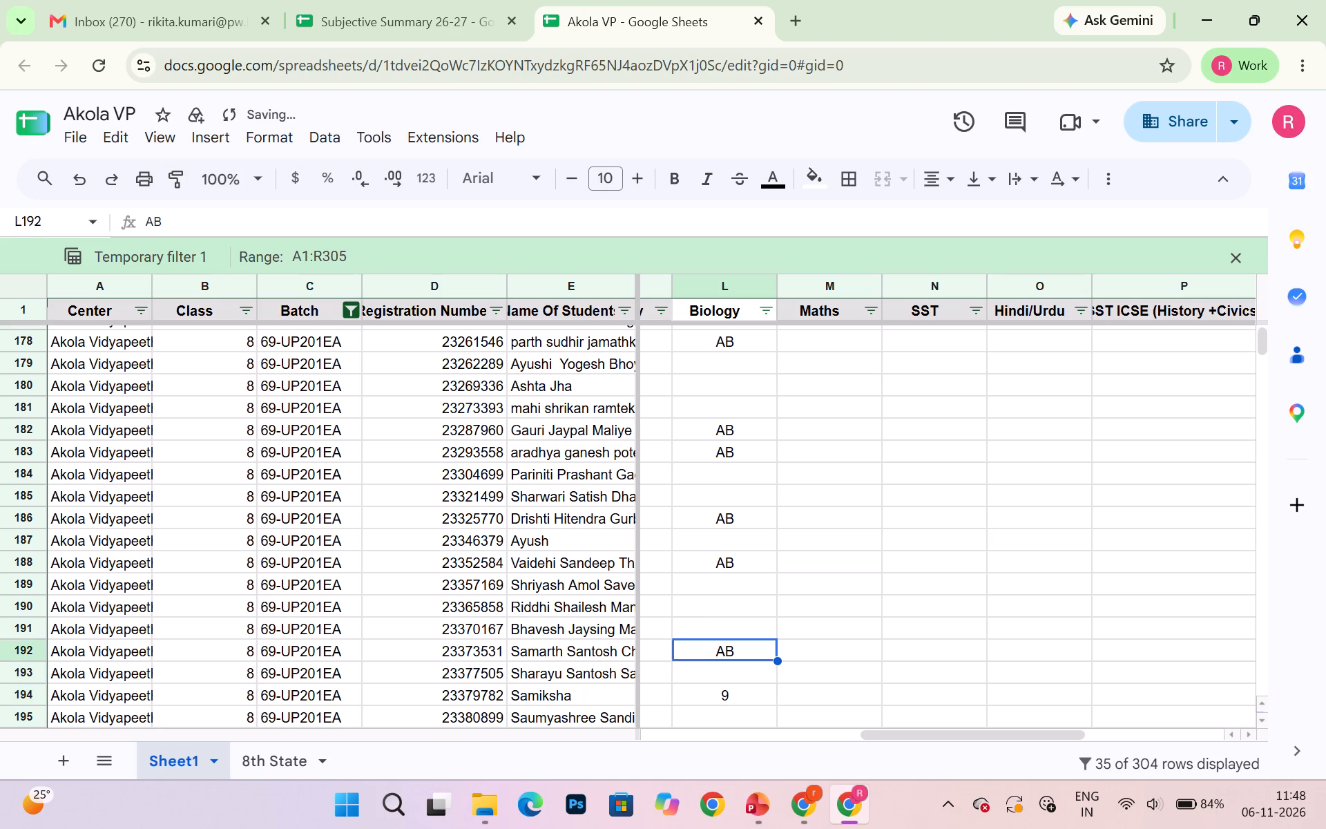
{"action": "key", "text": "Up"}
{"action": "key", "text": "Up"}
{"action": "key", "text": "Up"}
{"action": "key", "text": "Up"}
{"action": "key", "text": "Up"}
{"action": "key", "text": "Up"}
{"action": "key", "text": "Up"}
{"action": "key", "text": "Up"}
{"action": "key", "text": "Up"}
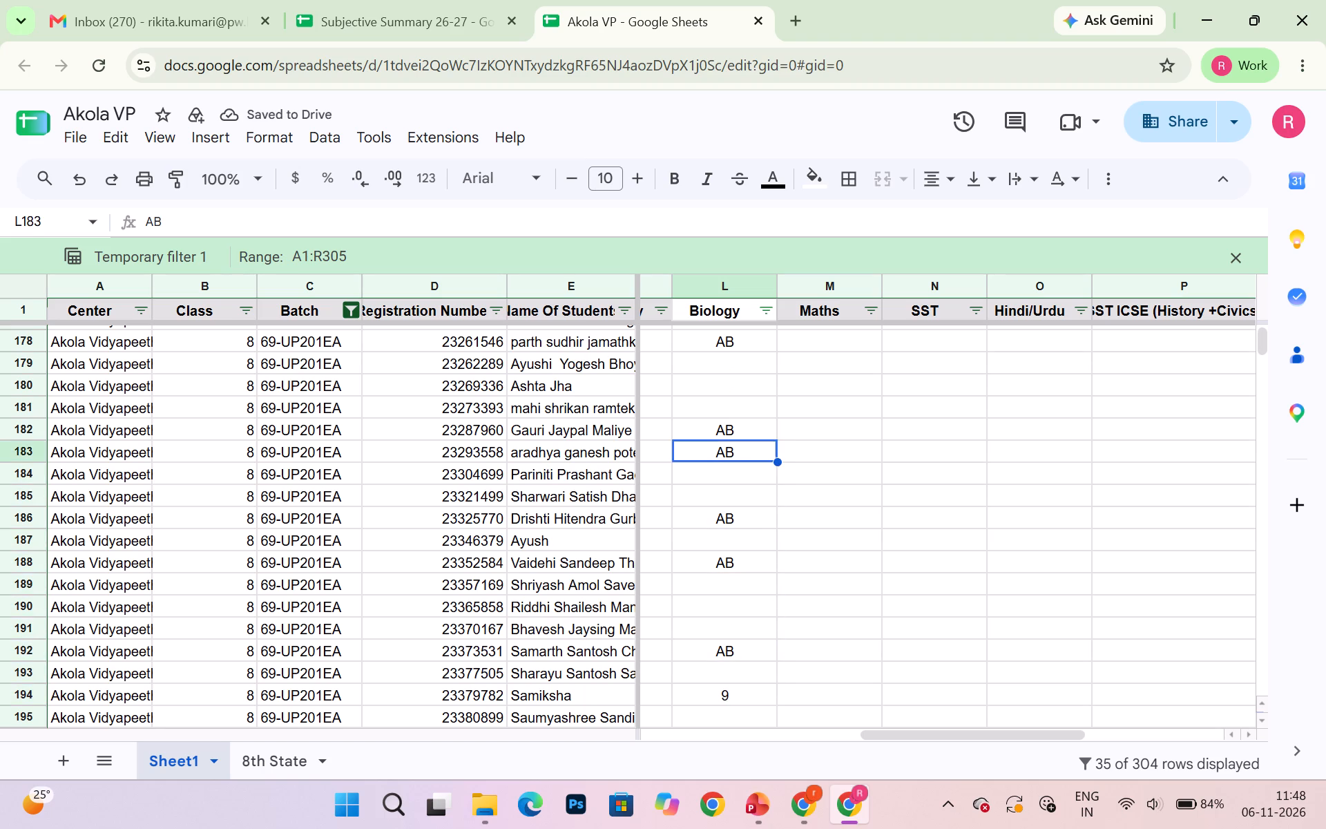
{"action": "key", "text": "Down"}
{"action": "key", "text": "Down"}
{"action": "key", "text": "Down"}
{"action": "key", "text": "Down"}
{"action": "key", "text": "Down"}
{"action": "key", "text": "Down"}
{"action": "key", "text": "Down"}
{"action": "key", "text": "Down"}
{"action": "key", "text": "Down"}
{"action": "key", "text": "Down"}
{"action": "key", "text": "Down"}
{"action": "key", "text": "Down"}
{"action": "key", "text": "Down"}
{"action": "key", "text": "Down"}
{"action": "key", "text": "Down"}
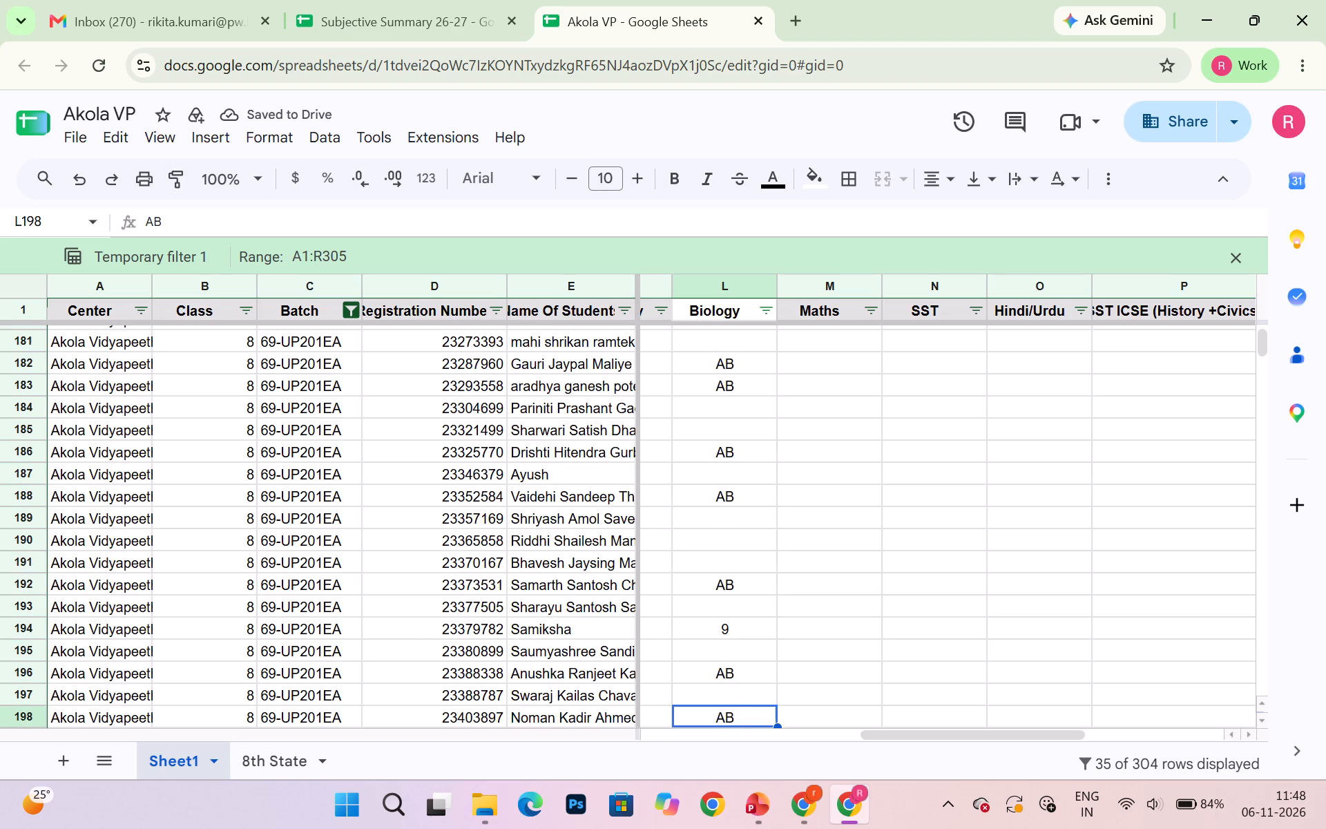
{"action": "key", "text": "Down"}
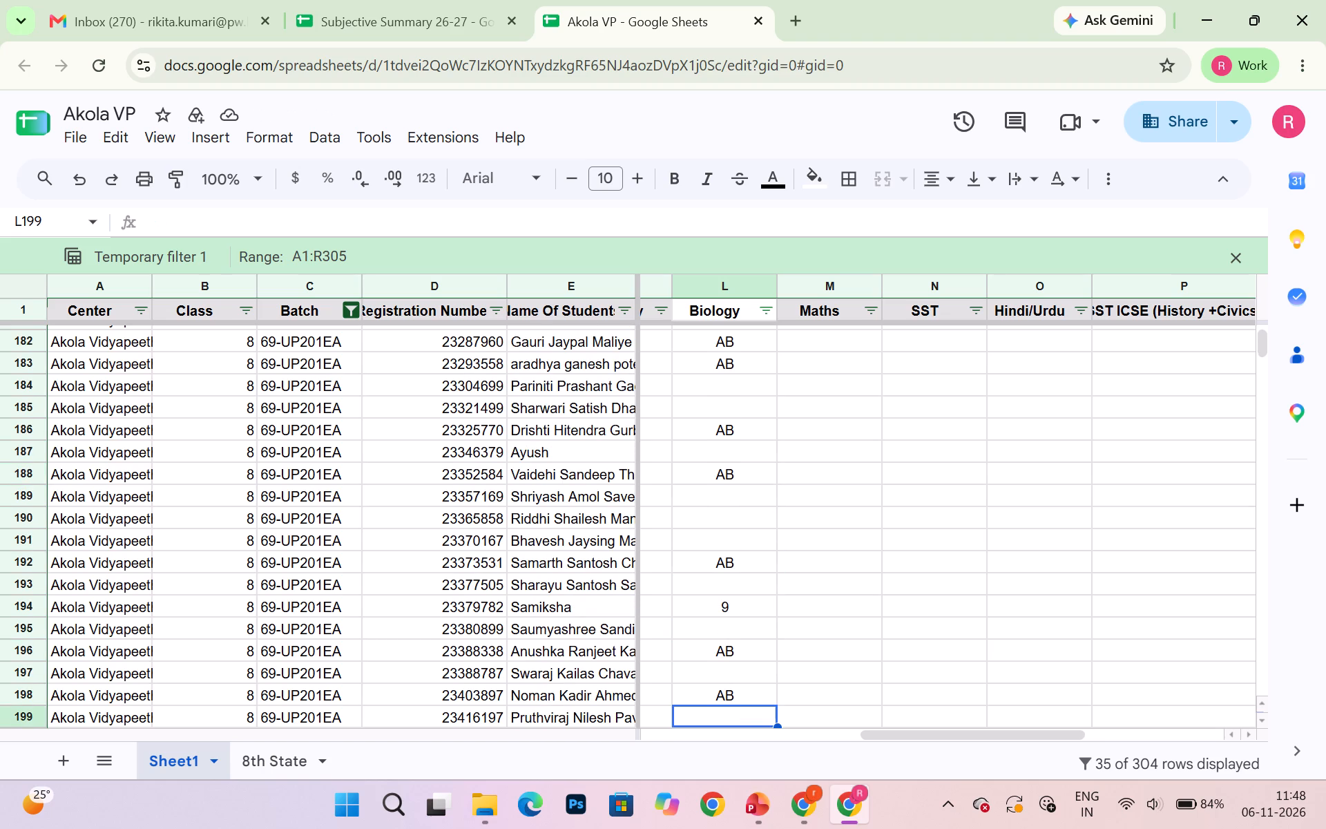
{"action": "key", "text": "Down"}
{"action": "key", "text": "Down"}
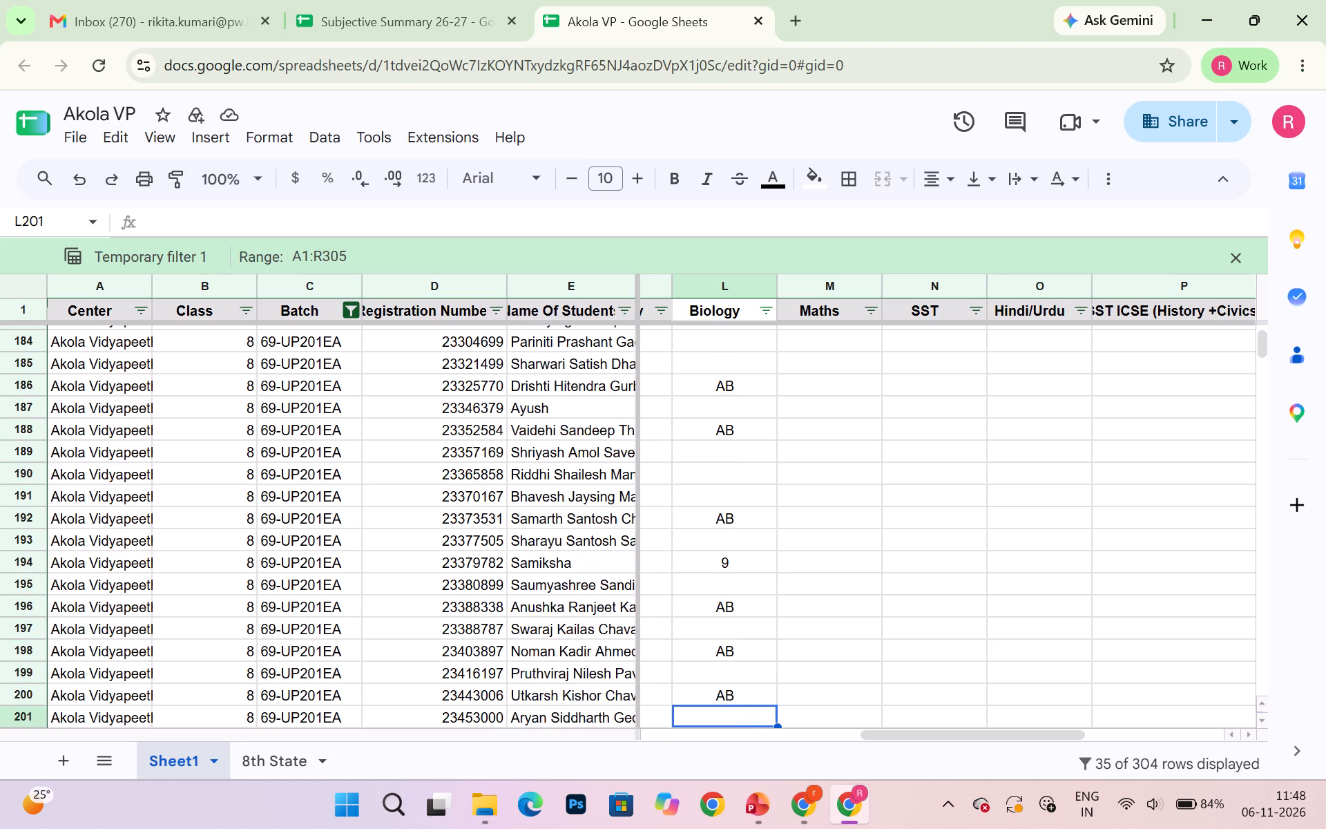
{"action": "key", "text": "Down"}
{"action": "key", "text": "Down"}
{"action": "key", "text": "Down"}
{"action": "key", "text": "Down"}
{"action": "key", "text": "Down"}
{"action": "key", "text": "Down"}
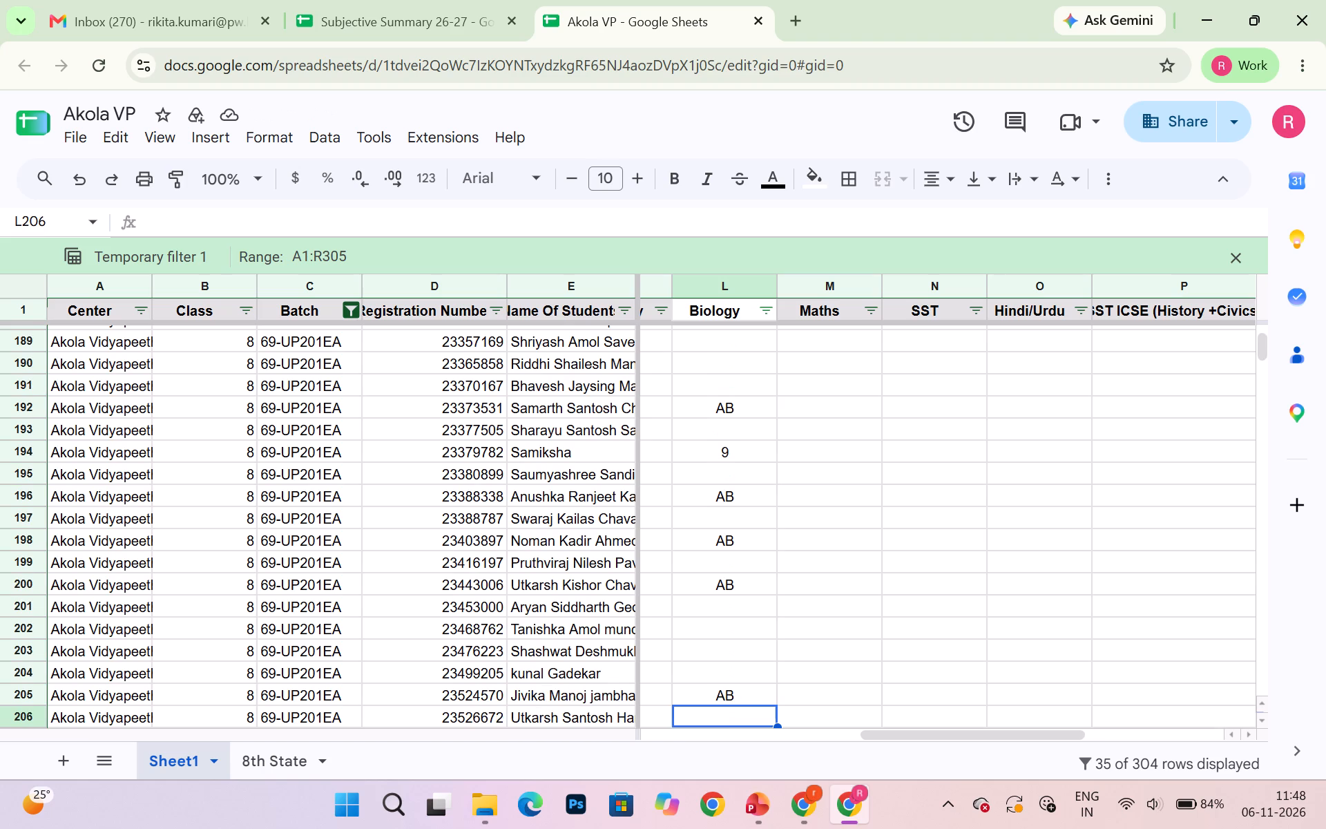
{"action": "key", "text": "Down"}
{"action": "key", "text": "Down"}
{"action": "key", "text": "Down"}
Enter 10 as the Biology mark in cell L189.
{"action": "key", "text": "Up"}
{"action": "key", "text": "Up"}
{"action": "key", "text": "Up"}
{"action": "key", "text": "Up"}
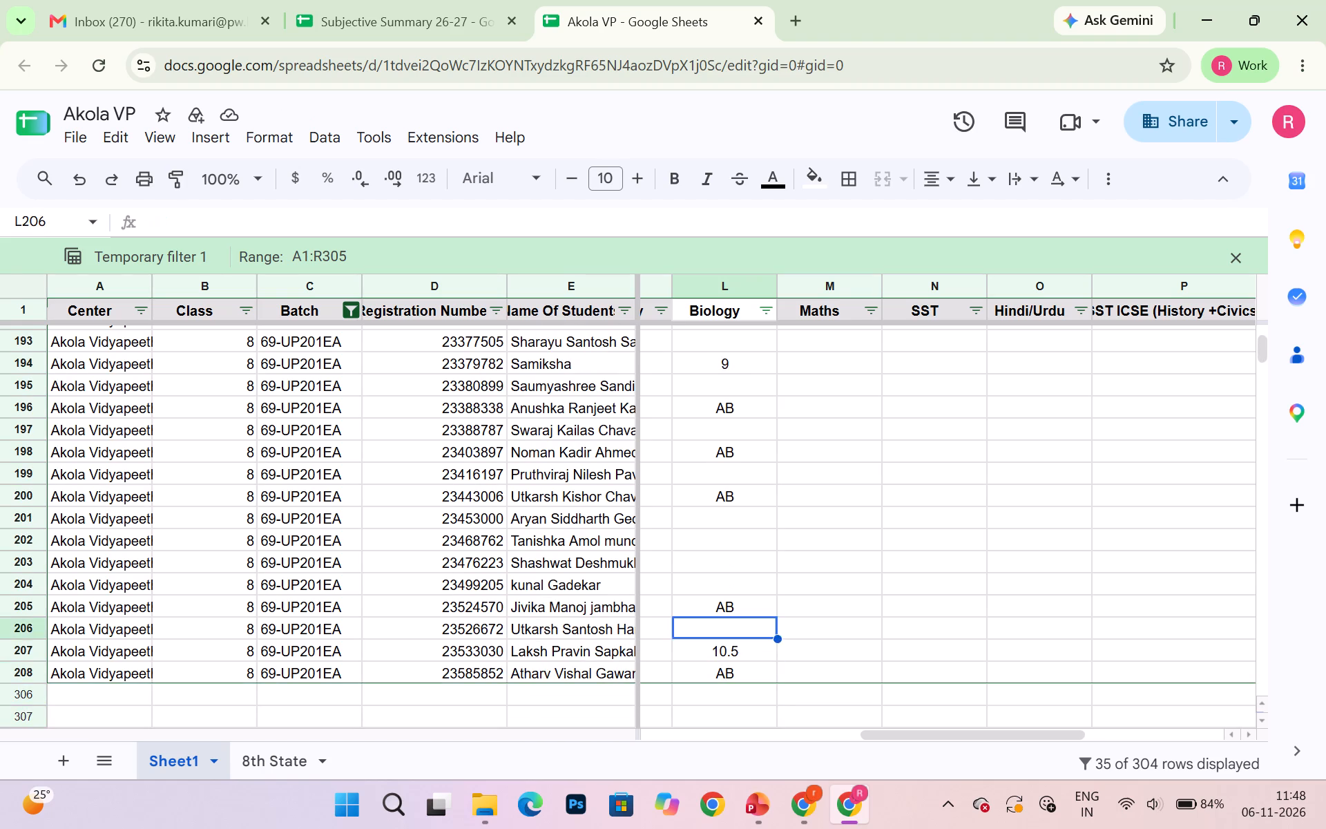
{"action": "key", "text": "Up"}
{"action": "key", "text": "Up"}
{"action": "key", "text": "Up"}
{"action": "key", "text": "Up"}
{"action": "key", "text": "Up"}
{"action": "key", "text": "Up"}
{"action": "key", "text": "Up"}
{"action": "key", "text": "Up"}
{"action": "key", "text": "Up"}
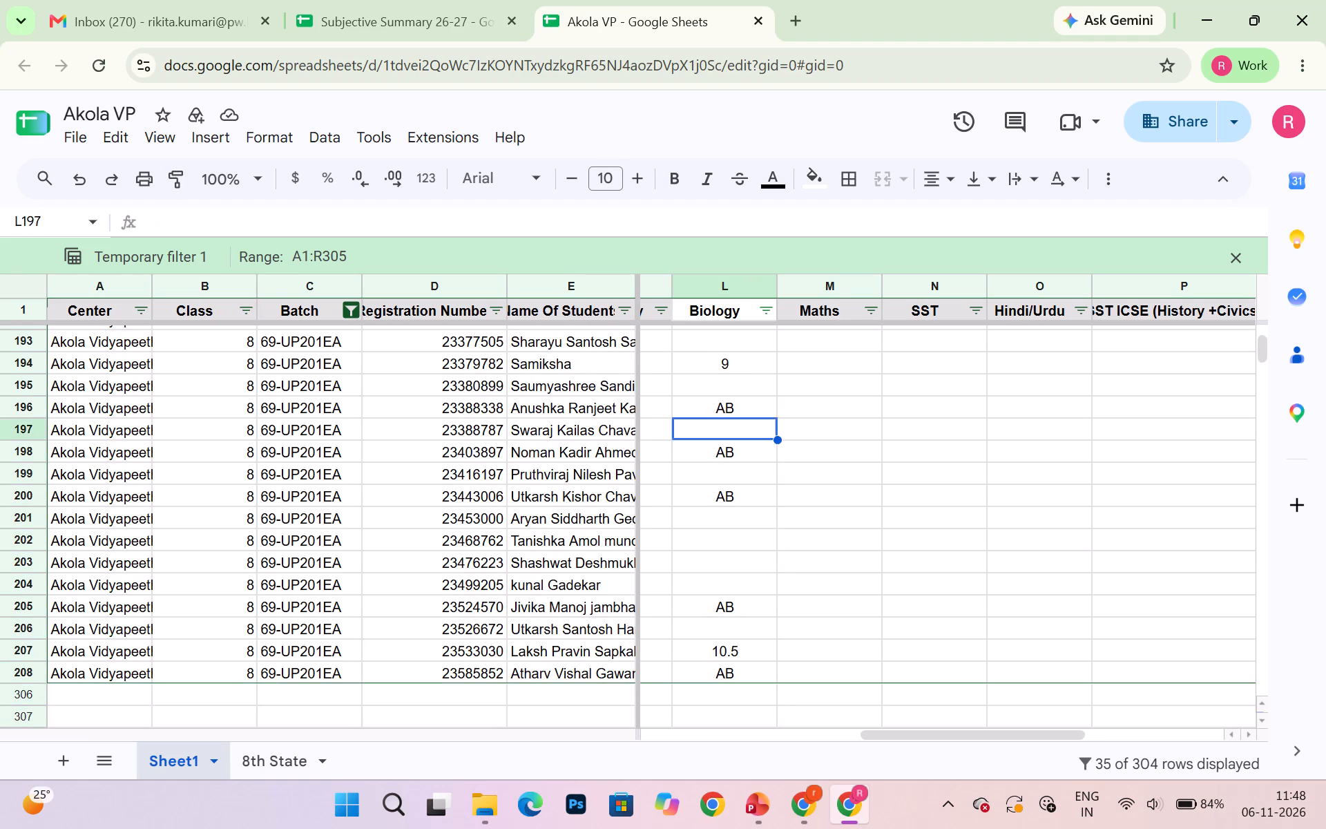
{"action": "key", "text": "Up"}
{"action": "key", "text": "Up"}
{"action": "key", "text": "Up"}
{"action": "key", "text": "Up"}
{"action": "key", "text": "Up"}
{"action": "key", "text": "Up"}
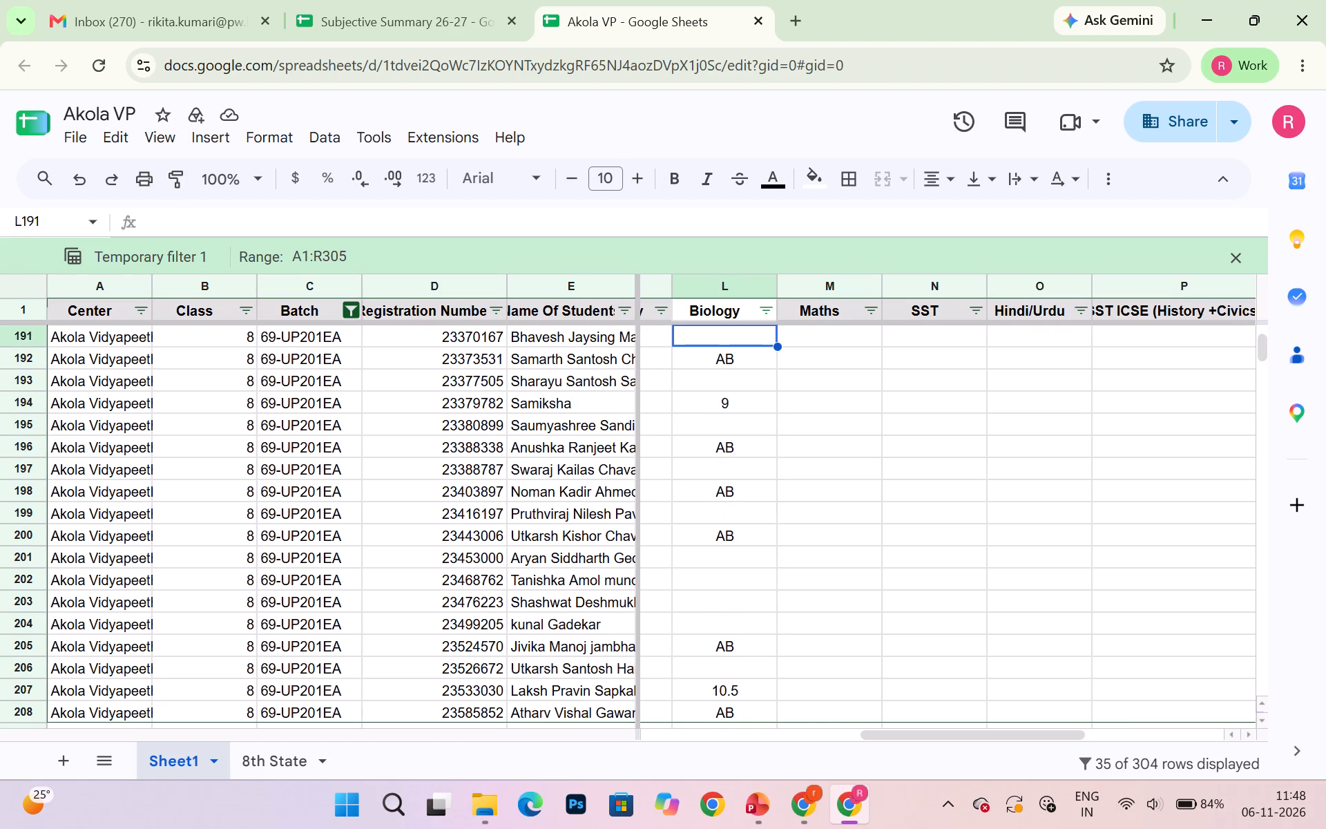
{"action": "key", "text": "Up"}
{"action": "key", "text": "Up"}
{"action": "key", "text": "Up"}
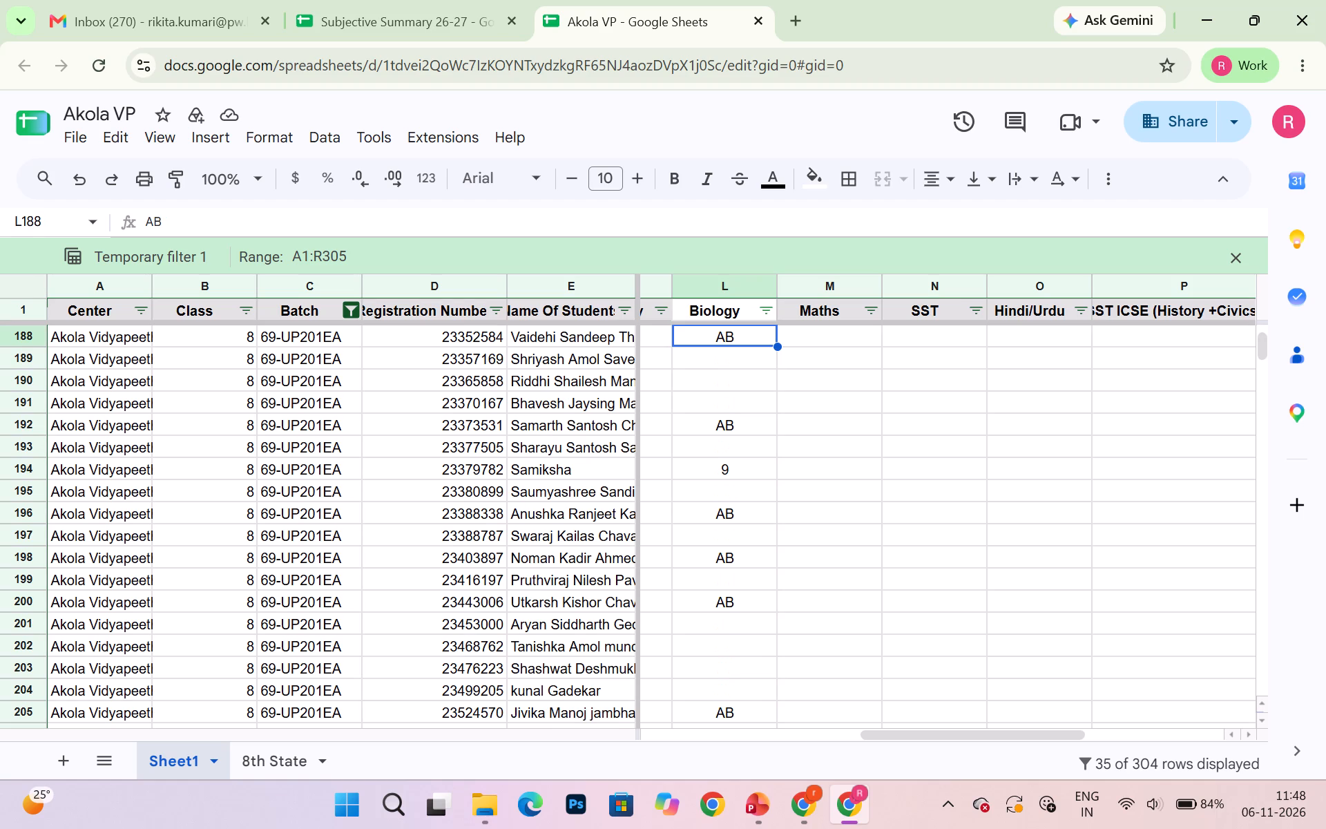
{"action": "key", "text": "Down"}
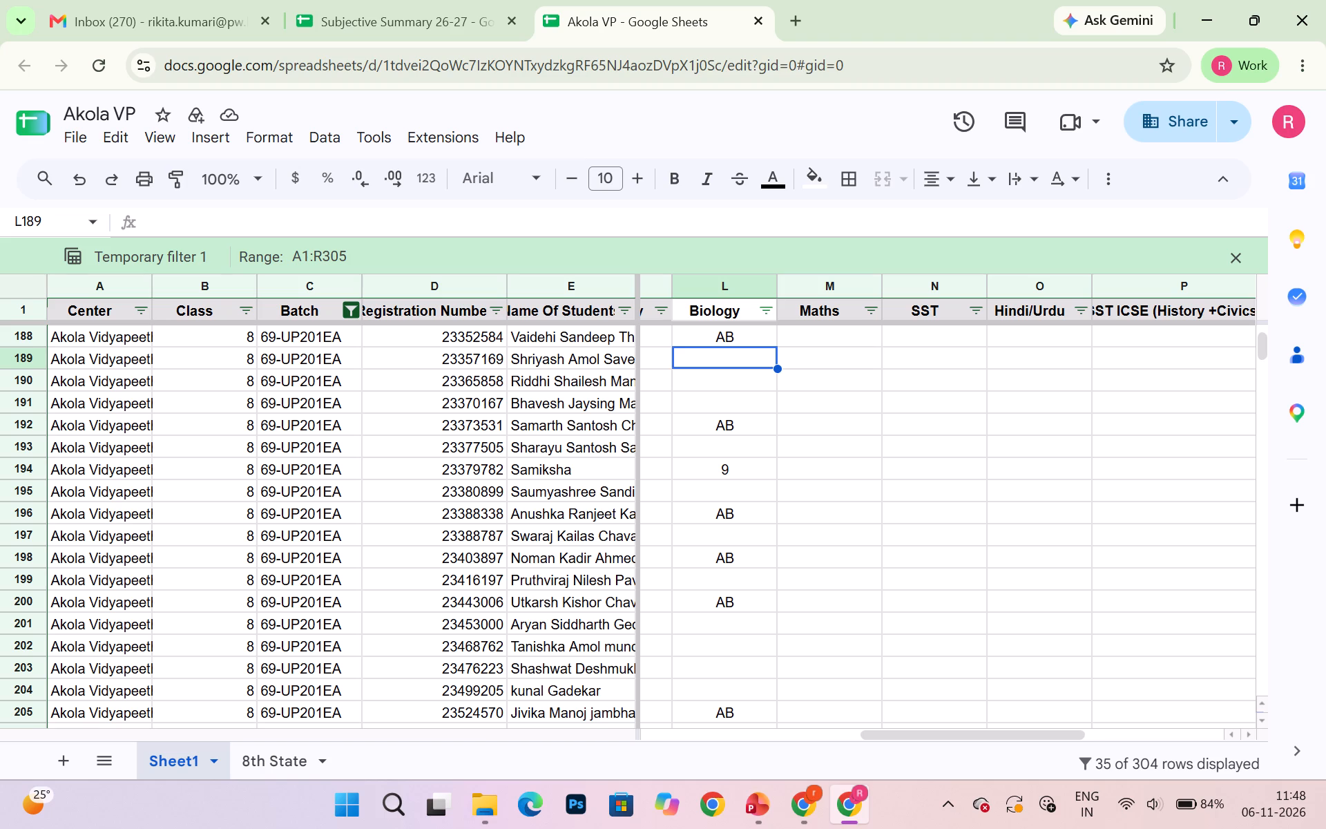
{"action": "type", "text": "10"}
{"action": "key", "text": "Down"}
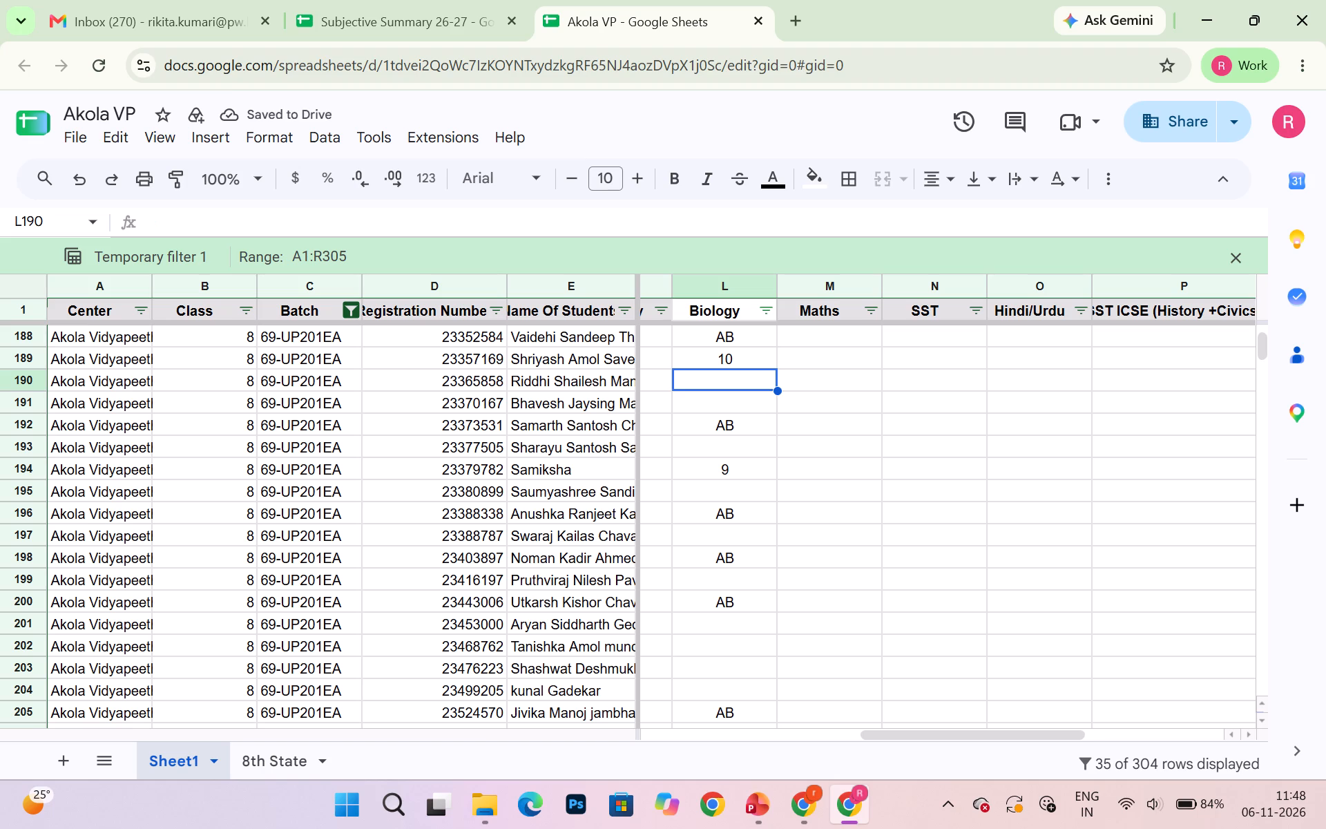
Enter 7.5 as the Biology mark in cell L199.
{"action": "key", "text": "Down"}
{"action": "key", "text": "Down"}
{"action": "key", "text": "Down"}
{"action": "key", "text": "Down"}
{"action": "key", "text": "Down"}
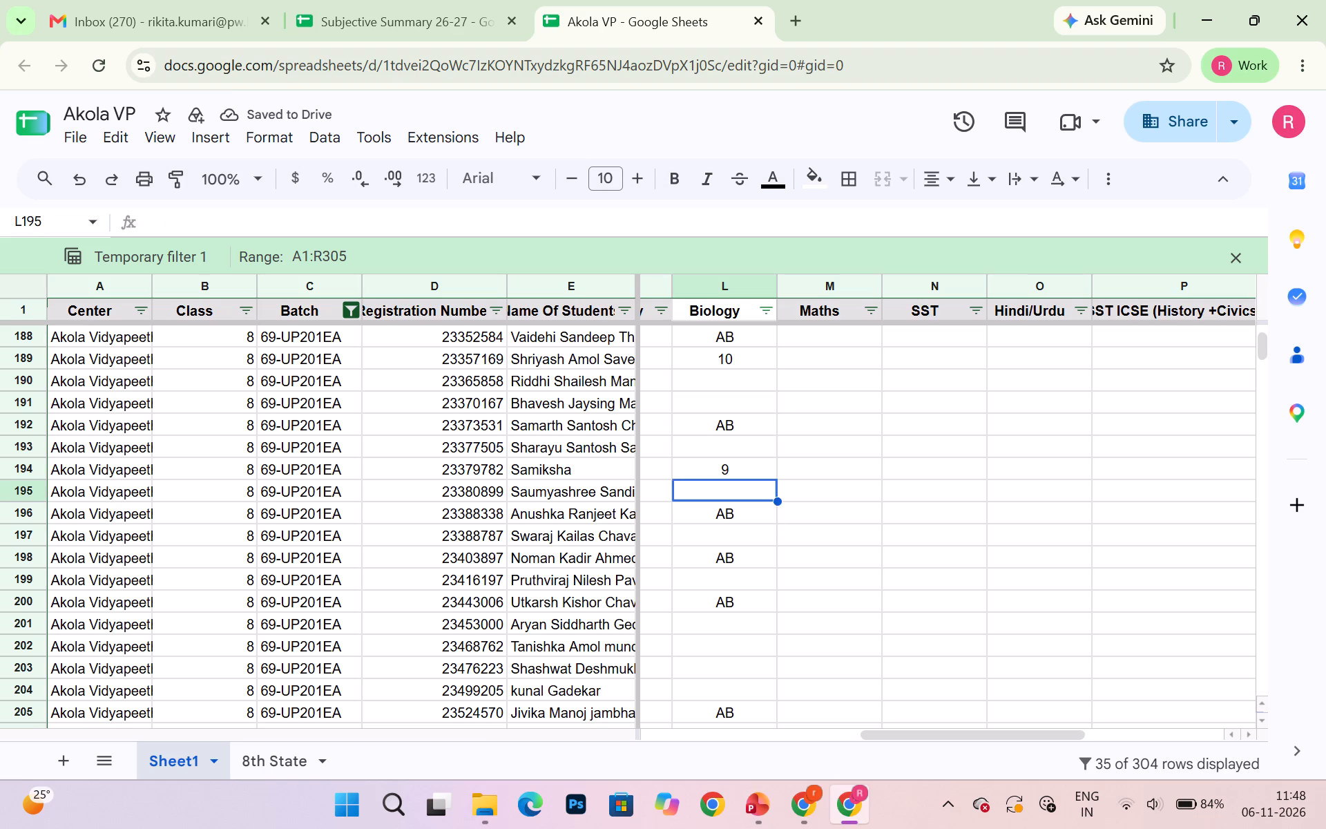
{"action": "key", "text": "Down"}
{"action": "key", "text": "Down"}
{"action": "key", "text": "Down"}
{"action": "key", "text": "Down"}
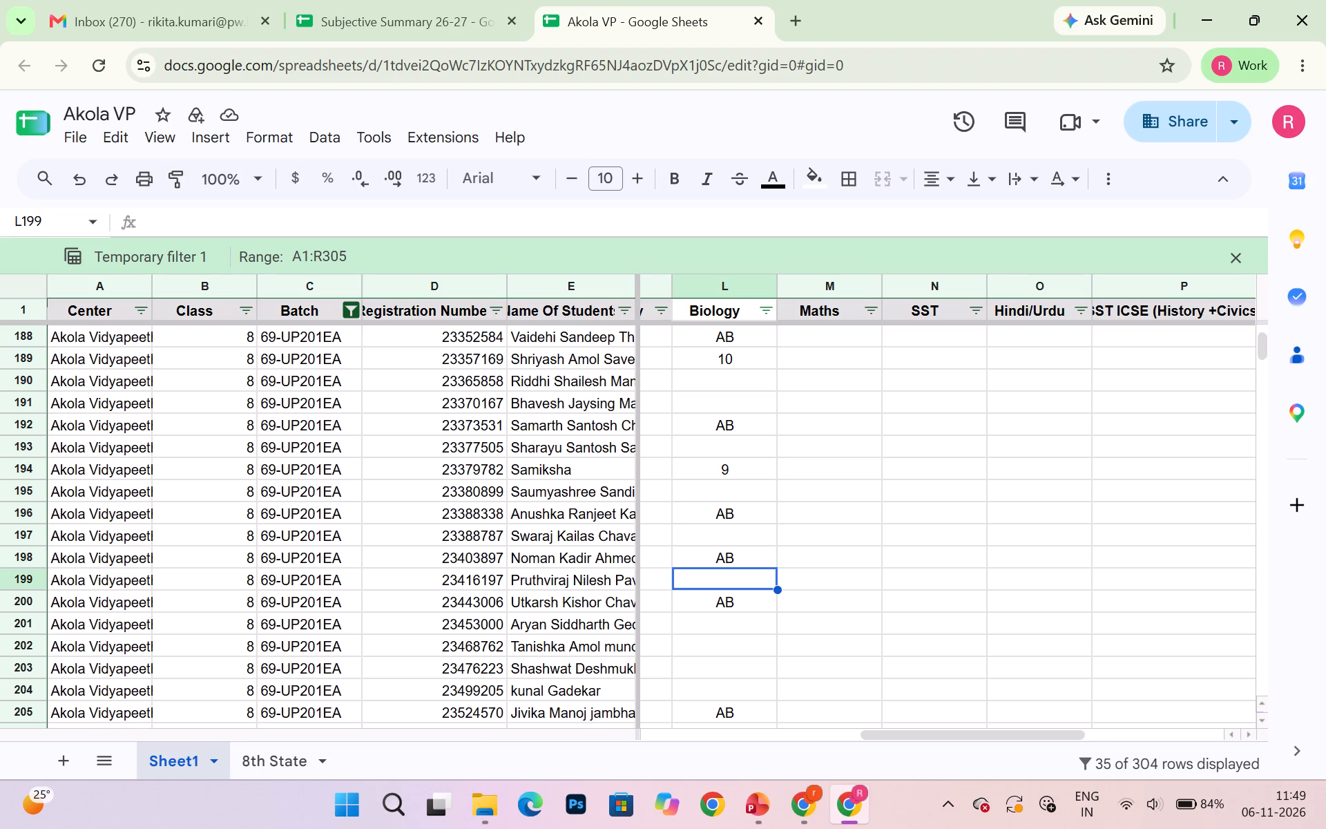
{"action": "key", "text": "7"}
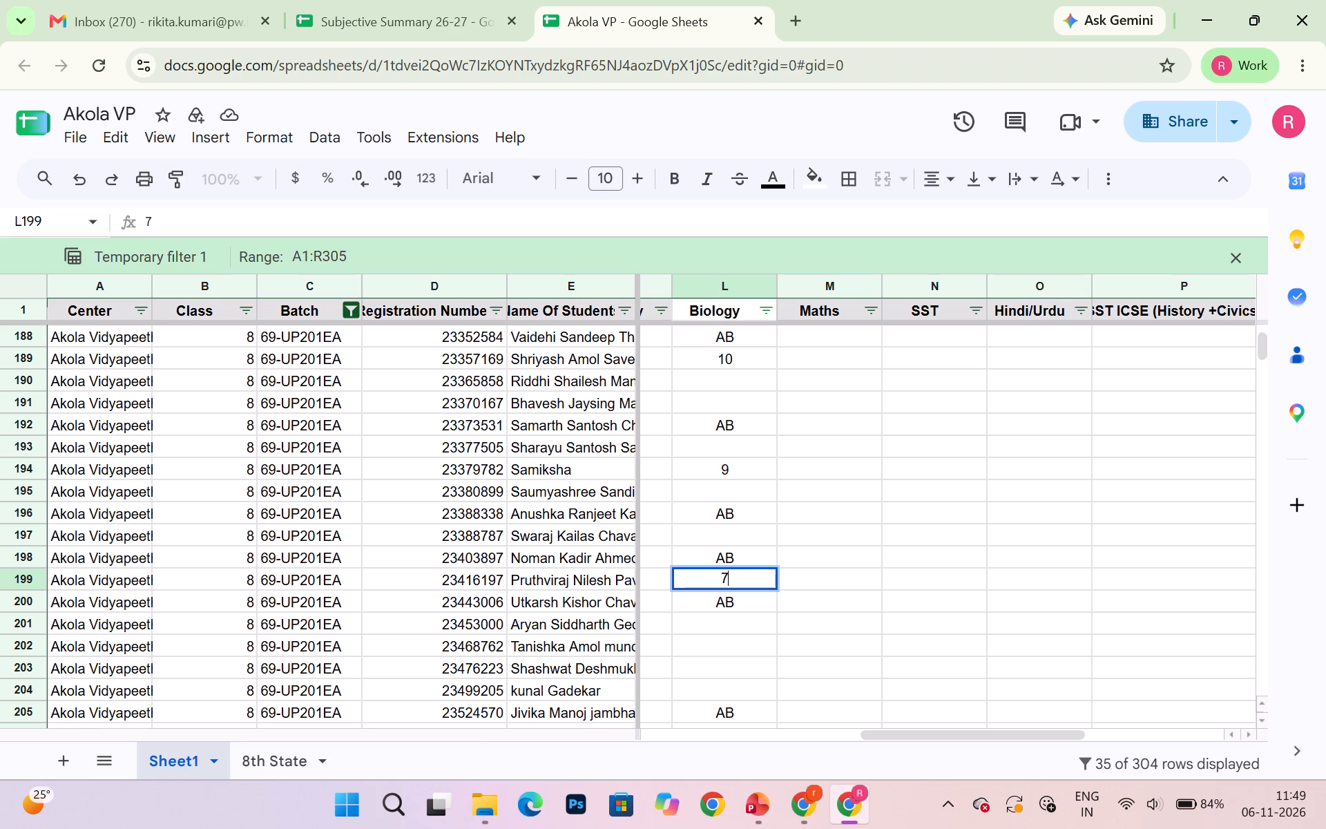
{"action": "type", "text": ".5"}
{"action": "key", "text": "Down"}
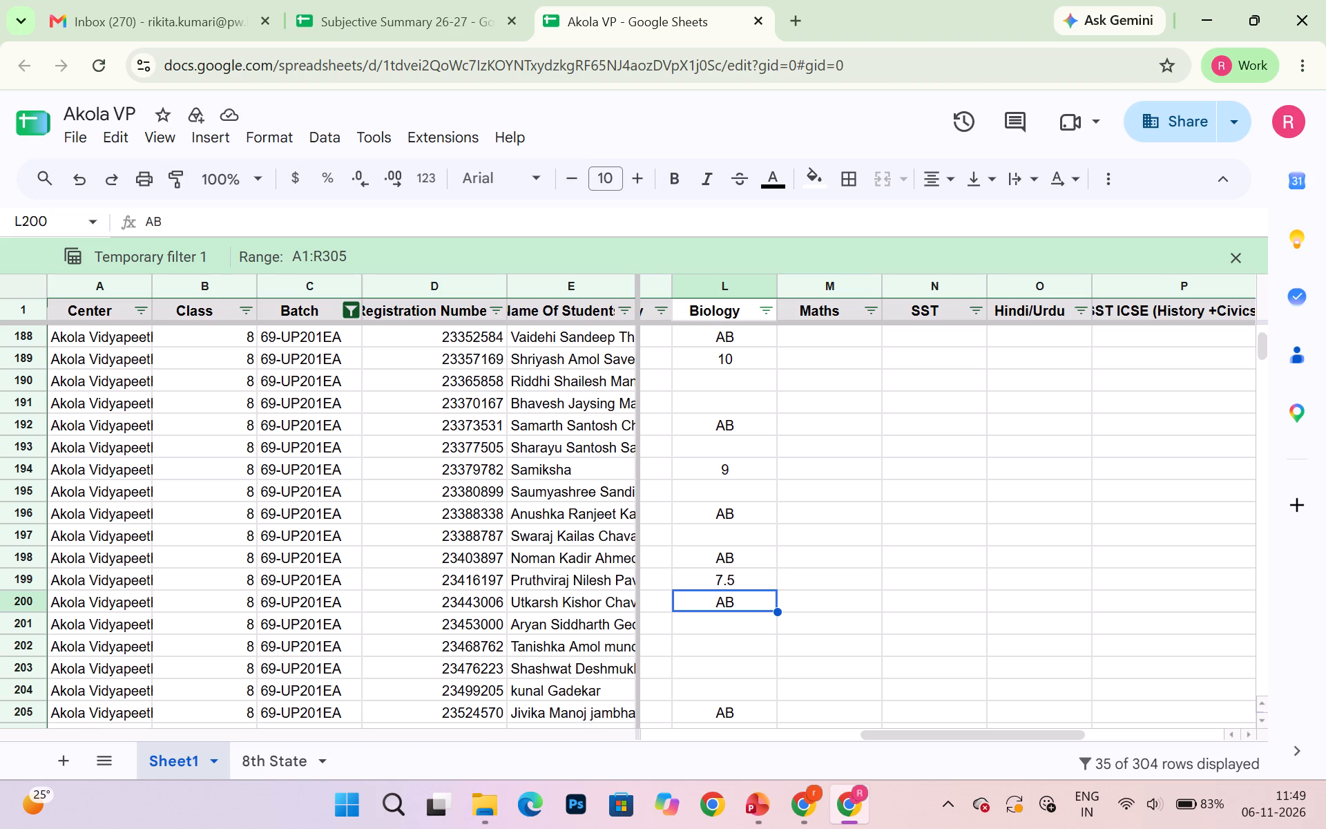
Enter 7 as the Biology mark in cell L206.
{"action": "key", "text": "Down"}
{"action": "key", "text": "Down"}
{"action": "key", "text": "Down"}
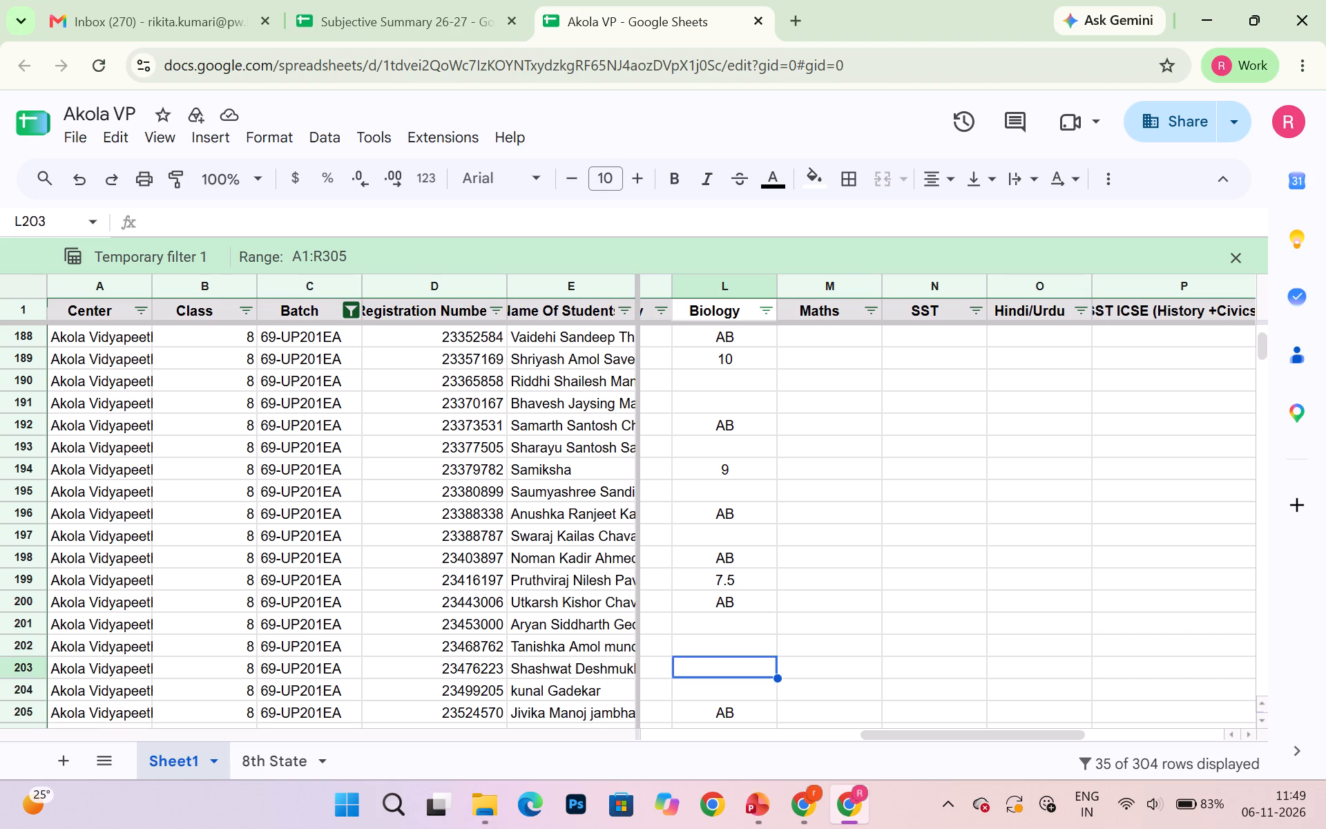
{"action": "key", "text": "Down"}
{"action": "key", "text": "Down"}
{"action": "key", "text": "Down"}
{"action": "key", "text": "Down"}
{"action": "key", "text": "Up"}
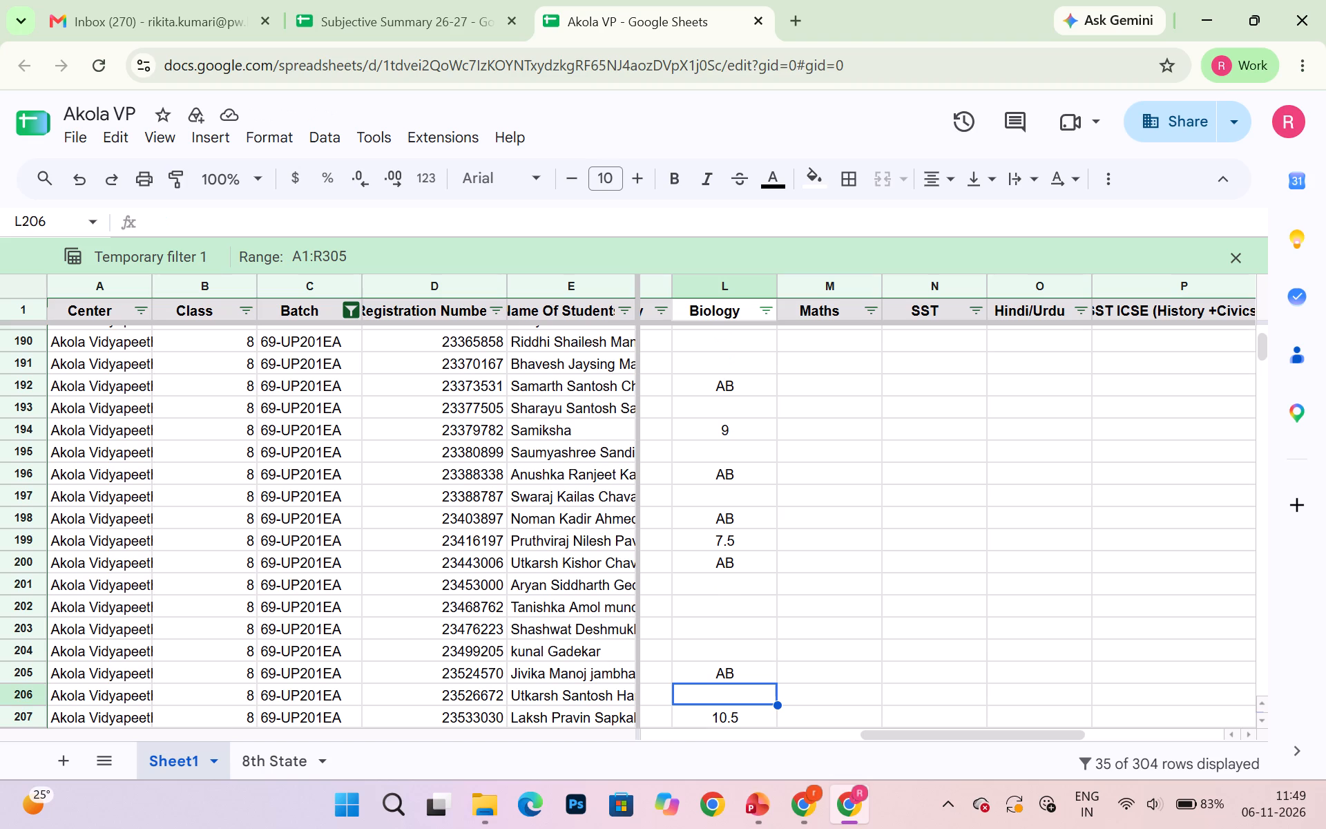
{"action": "key", "text": "7"}
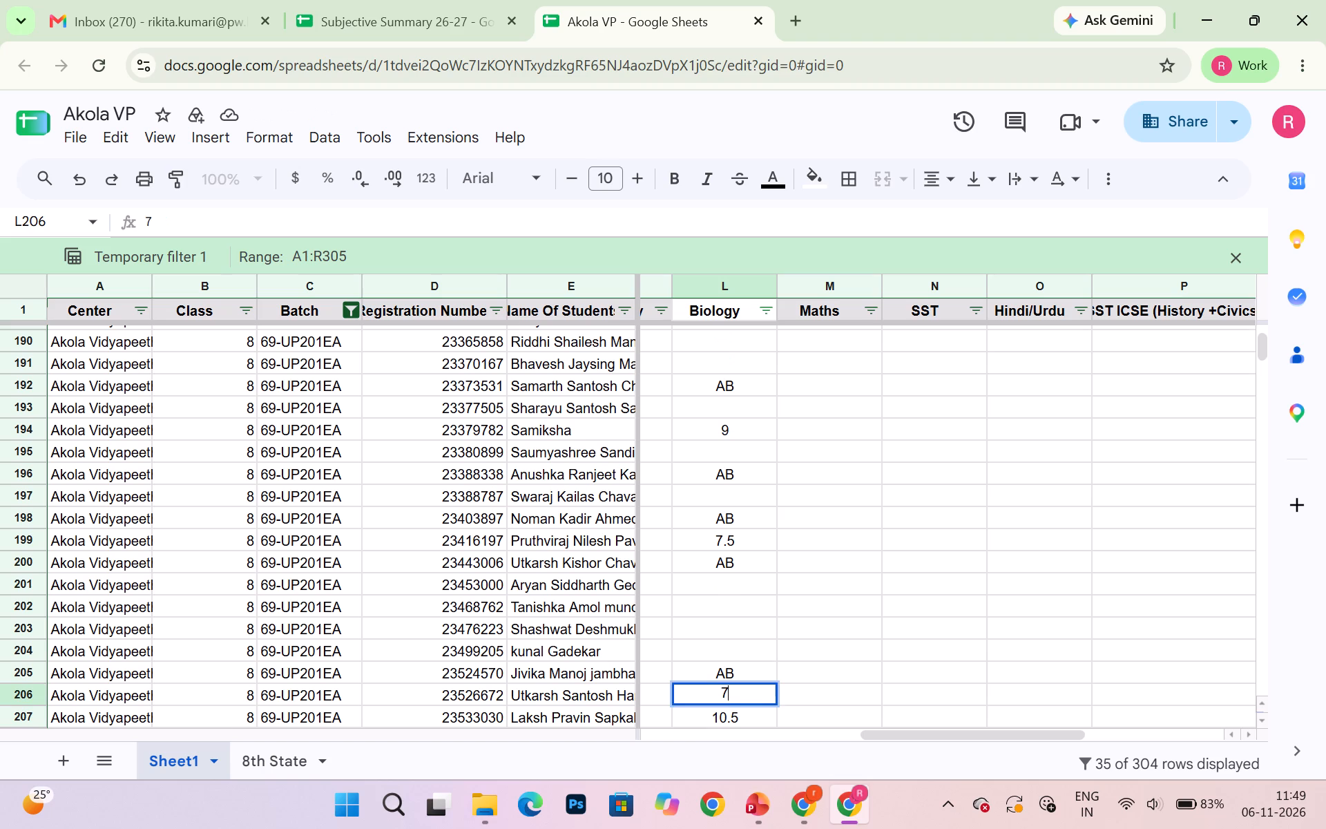
{"action": "key", "text": "Up"}
Enter 11 as the Biology mark in cell L197.
{"action": "key", "text": "Up"}
{"action": "key", "text": "Up"}
{"action": "key", "text": "Up"}
{"action": "key", "text": "Up"}
{"action": "key", "text": "Up"}
{"action": "key", "text": "Up"}
{"action": "key", "text": "Up"}
{"action": "key", "text": "Up"}
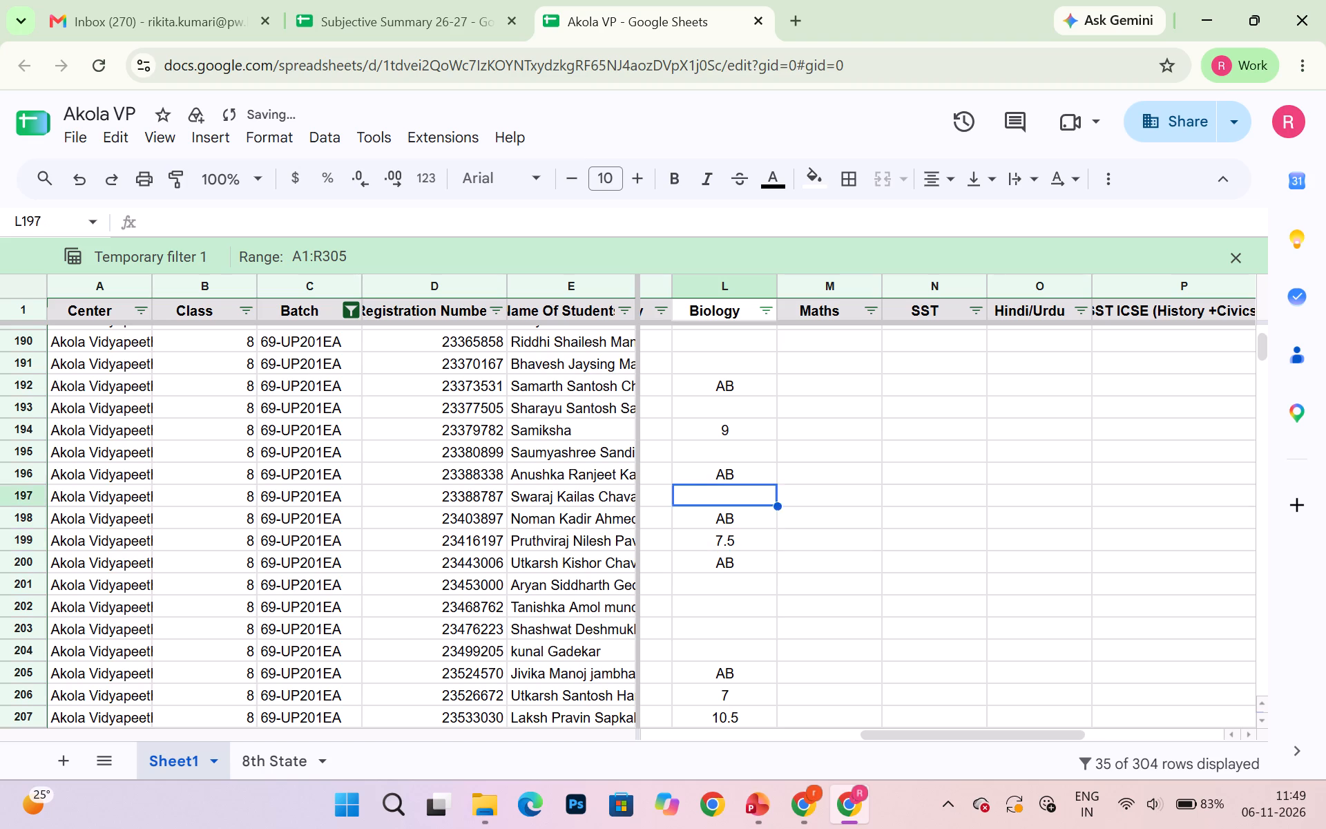
{"action": "key", "text": "Up"}
{"action": "key", "text": "Up"}
{"action": "key", "text": "Up"}
{"action": "key", "text": "Up"}
{"action": "key", "text": "Up"}
{"action": "key", "text": "Down"}
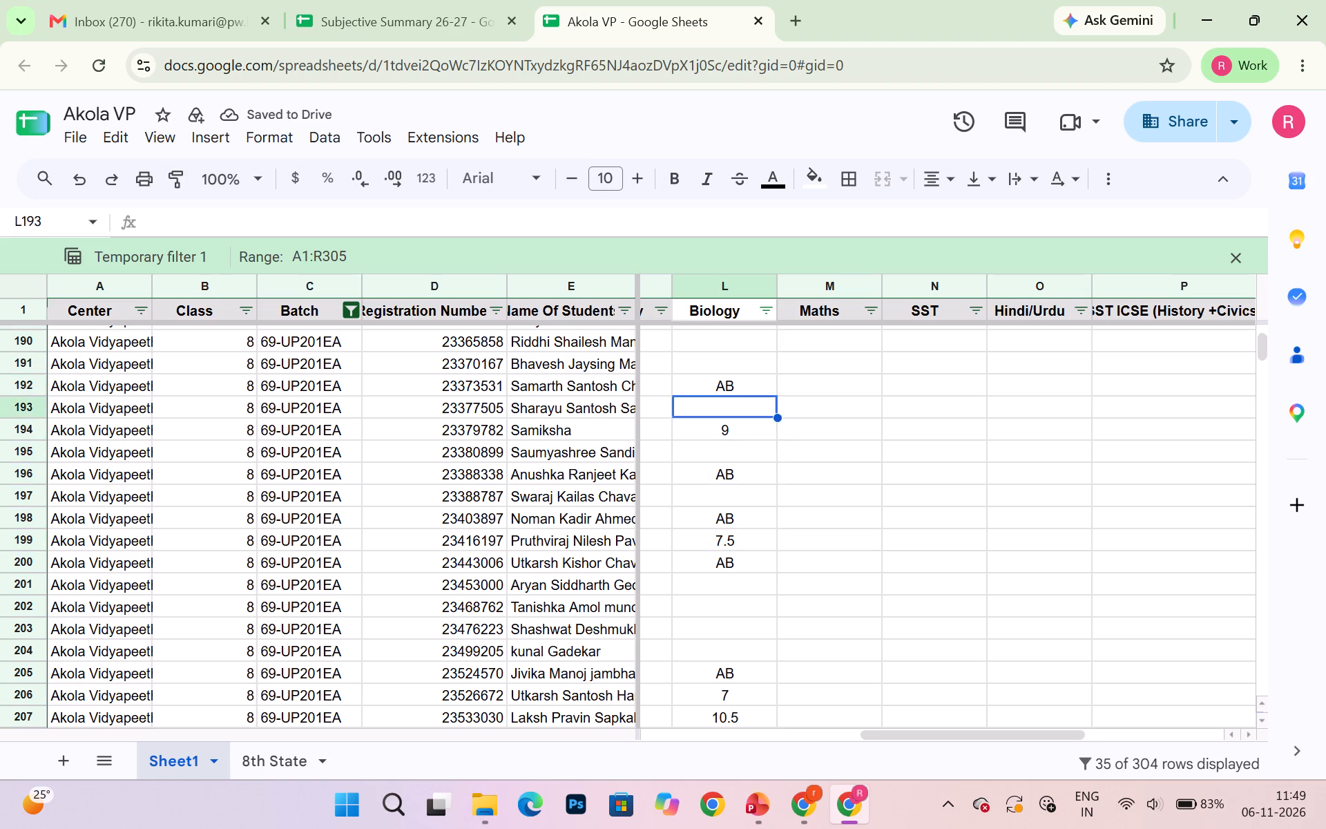
{"action": "key", "text": "Down"}
{"action": "key", "text": "Down"}
{"action": "key", "text": "Down"}
{"action": "key", "text": "Down"}
{"action": "key", "text": "Down"}
{"action": "key", "text": "Up"}
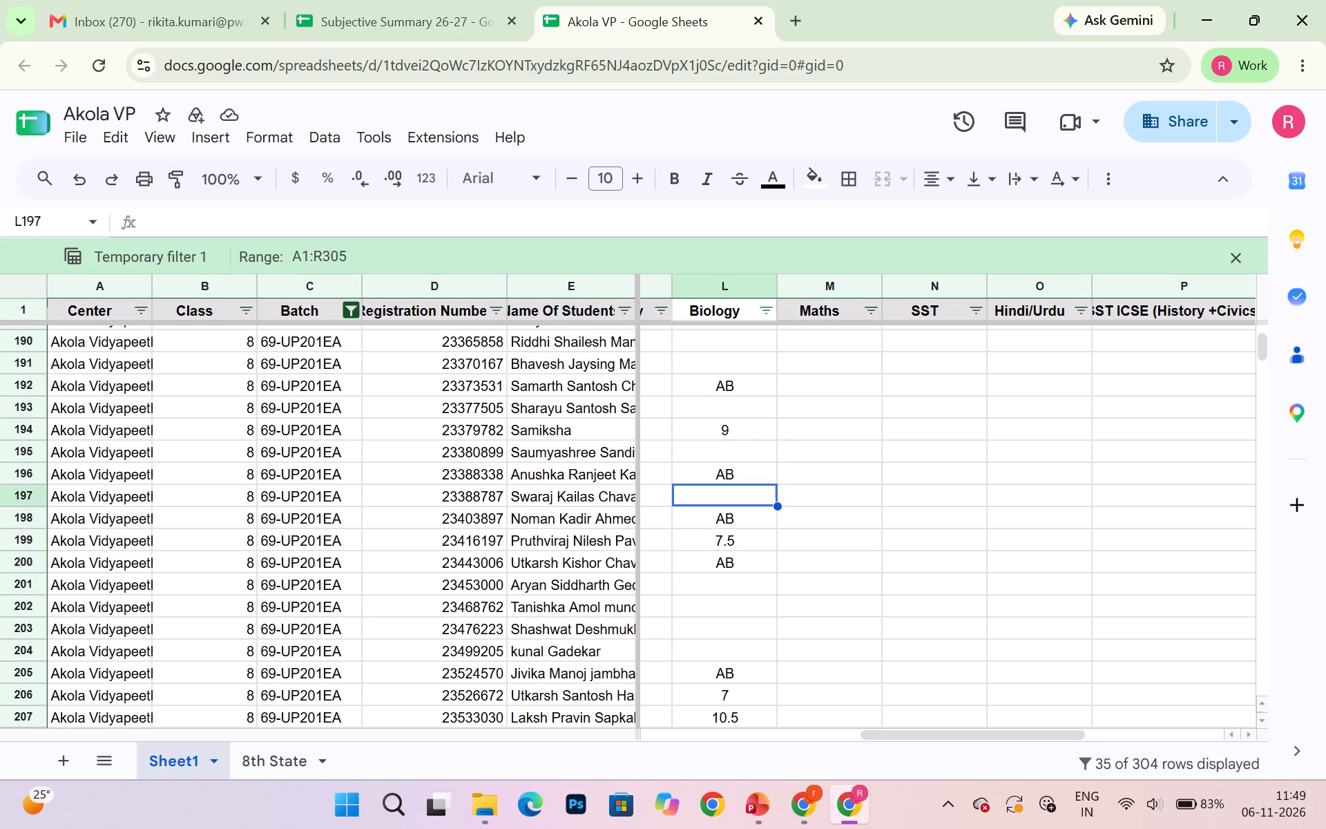
{"action": "type", "text": "11"}
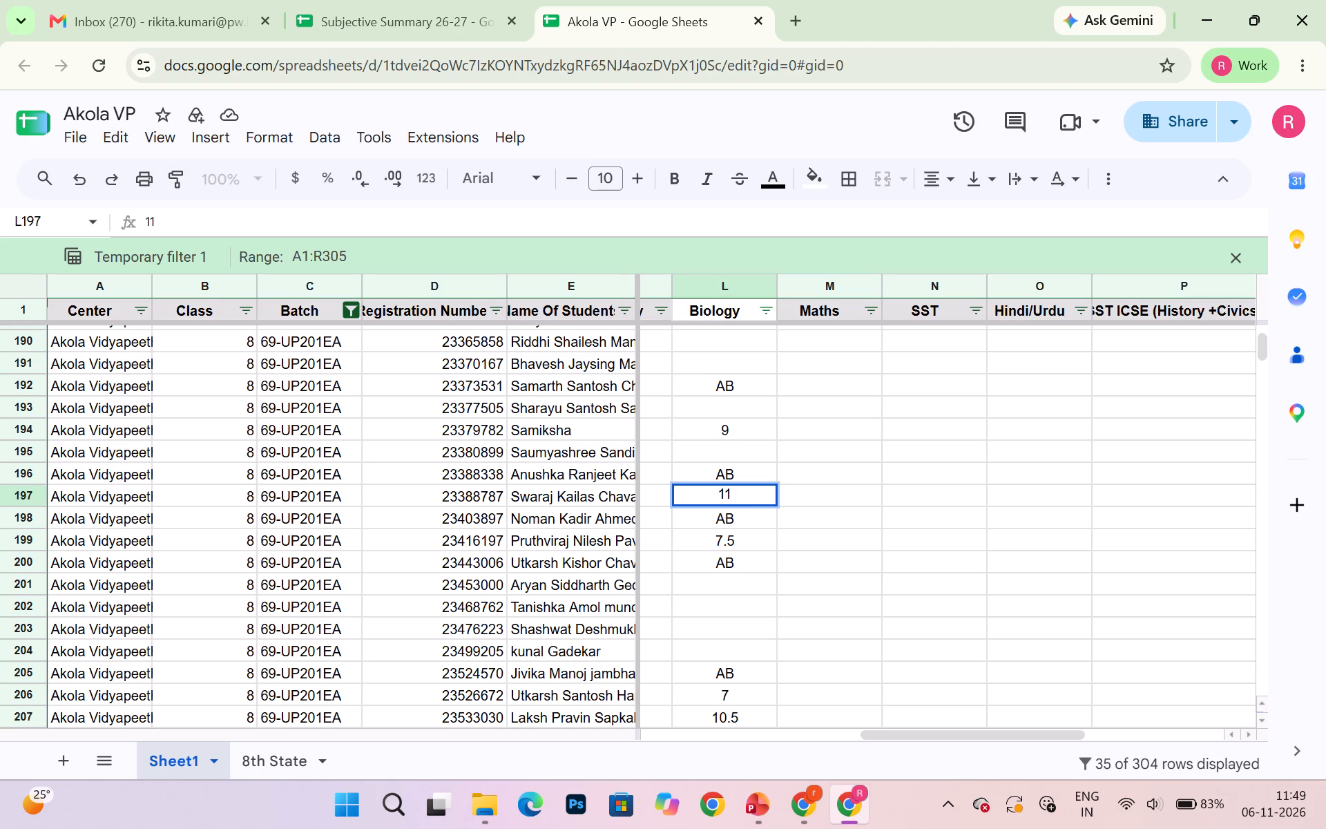
{"action": "key", "text": "Down"}
Enter 9.5 as the Biology mark in cell L202.
{"action": "key", "text": "Down"}
{"action": "key", "text": "Down"}
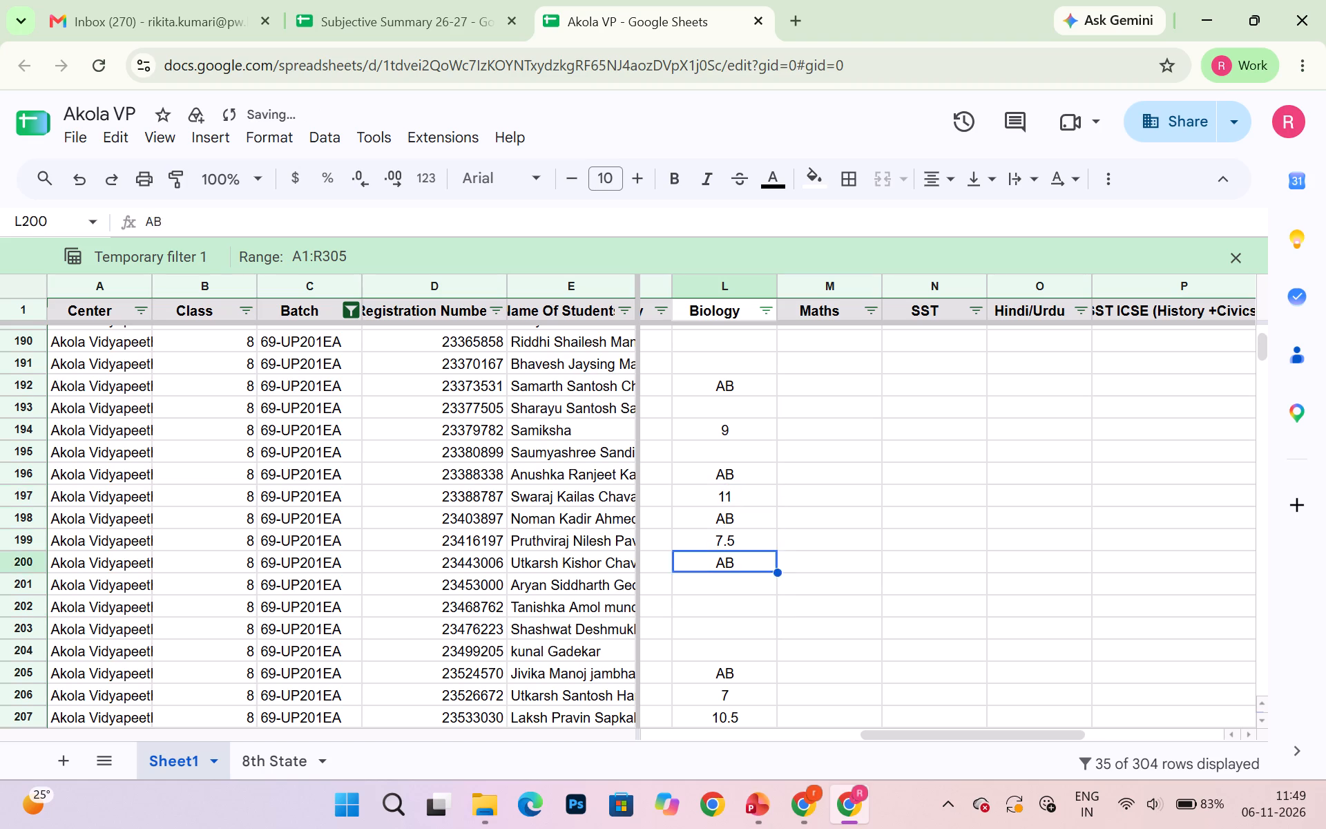
{"action": "key", "text": "Down"}
{"action": "key", "text": "Down"}
{"action": "key", "text": "Down"}
{"action": "key", "text": "Up"}
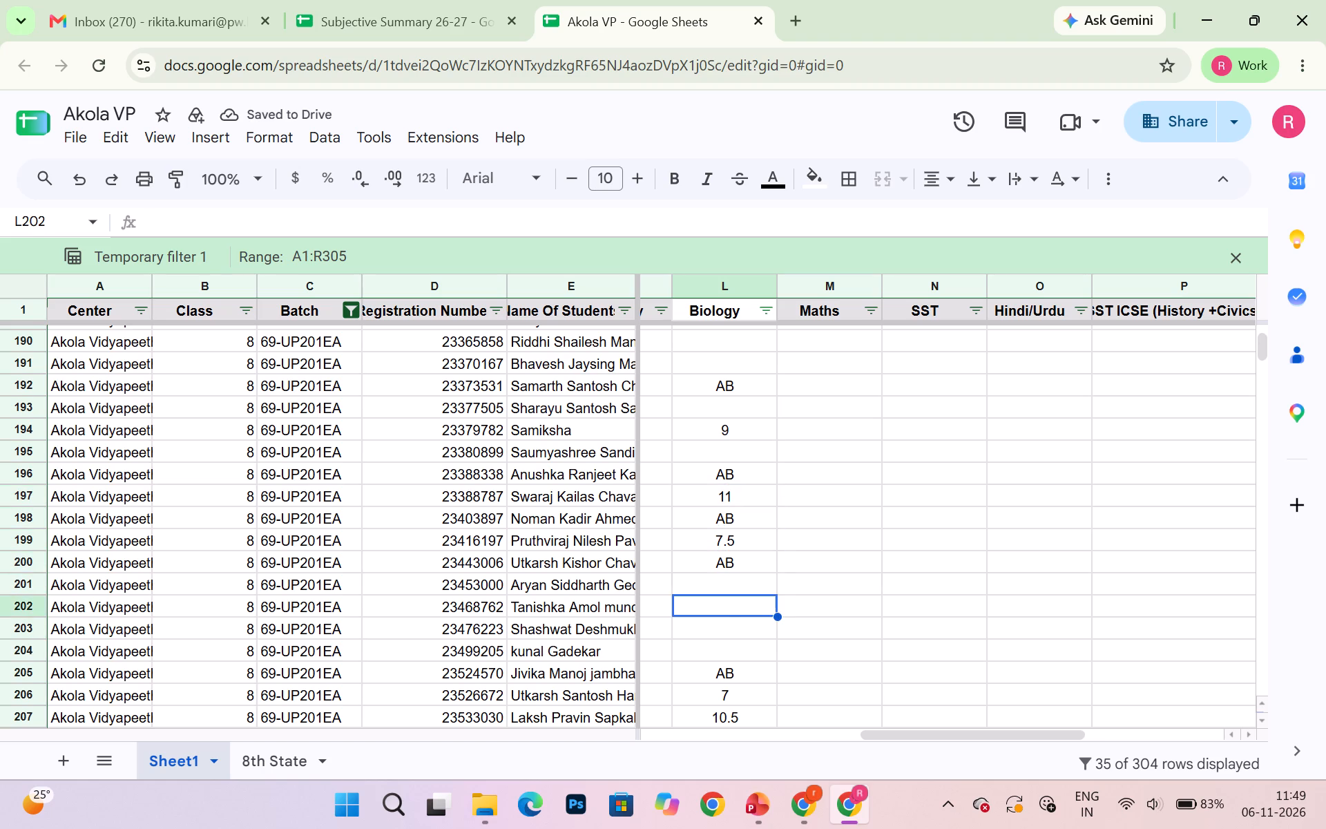
{"action": "key", "text": "9"}
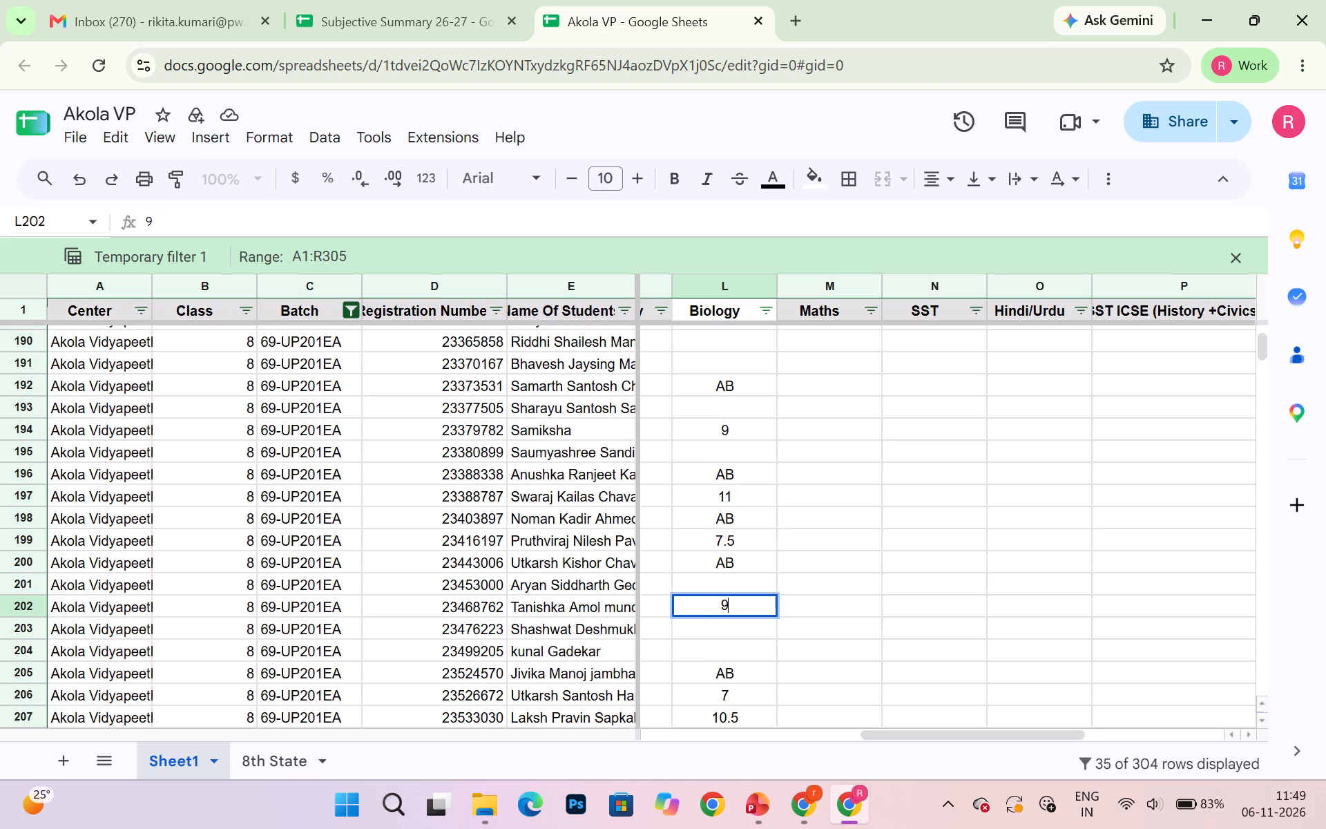
{"action": "type", "text": ".5"}
{"action": "key", "text": "Down"}
Enter 12 as the Biology mark in cell L174.
{"action": "key", "text": "Down"}
{"action": "key", "text": "Down"}
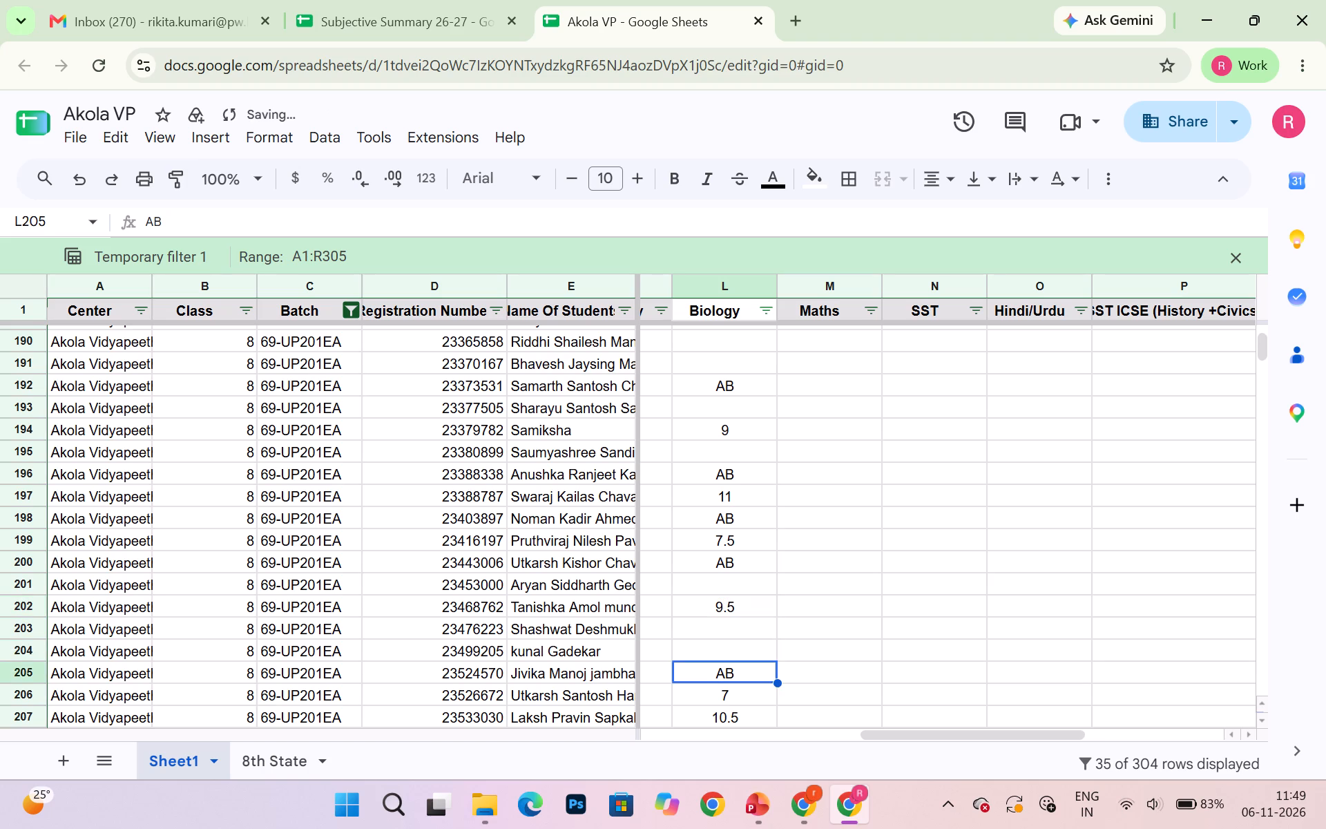
{"action": "key", "text": "Up"}
{"action": "key", "text": "Up"}
{"action": "key", "text": "Up"}
{"action": "key", "text": "Up"}
{"action": "key", "text": "Up"}
{"action": "key", "text": "Up"}
{"action": "key", "text": "Up"}
{"action": "key", "text": "Up"}
{"action": "key", "text": "Up"}
{"action": "key", "text": "Up"}
{"action": "key", "text": "Up"}
{"action": "key", "text": "Up"}
{"action": "key", "text": "Up"}
{"action": "key", "text": "Up"}
{"action": "key", "text": "Up"}
{"action": "key", "text": "Up"}
{"action": "key", "text": "Up"}
{"action": "key", "text": "Up"}
{"action": "key", "text": "Up"}
{"action": "key", "text": "Up"}
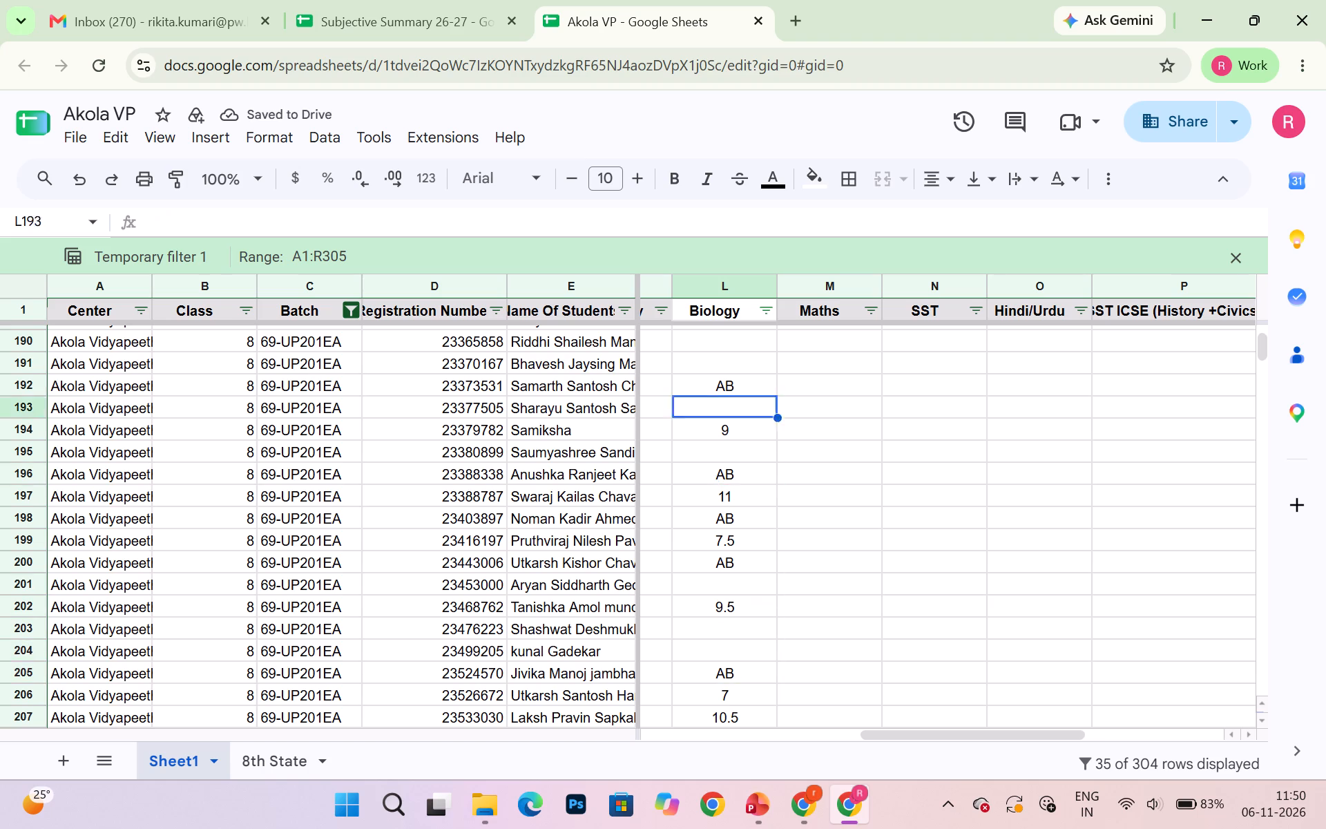
{"action": "key", "text": "Up"}
{"action": "key", "text": "Up"}
{"action": "key", "text": "Up"}
{"action": "key", "text": "Up"}
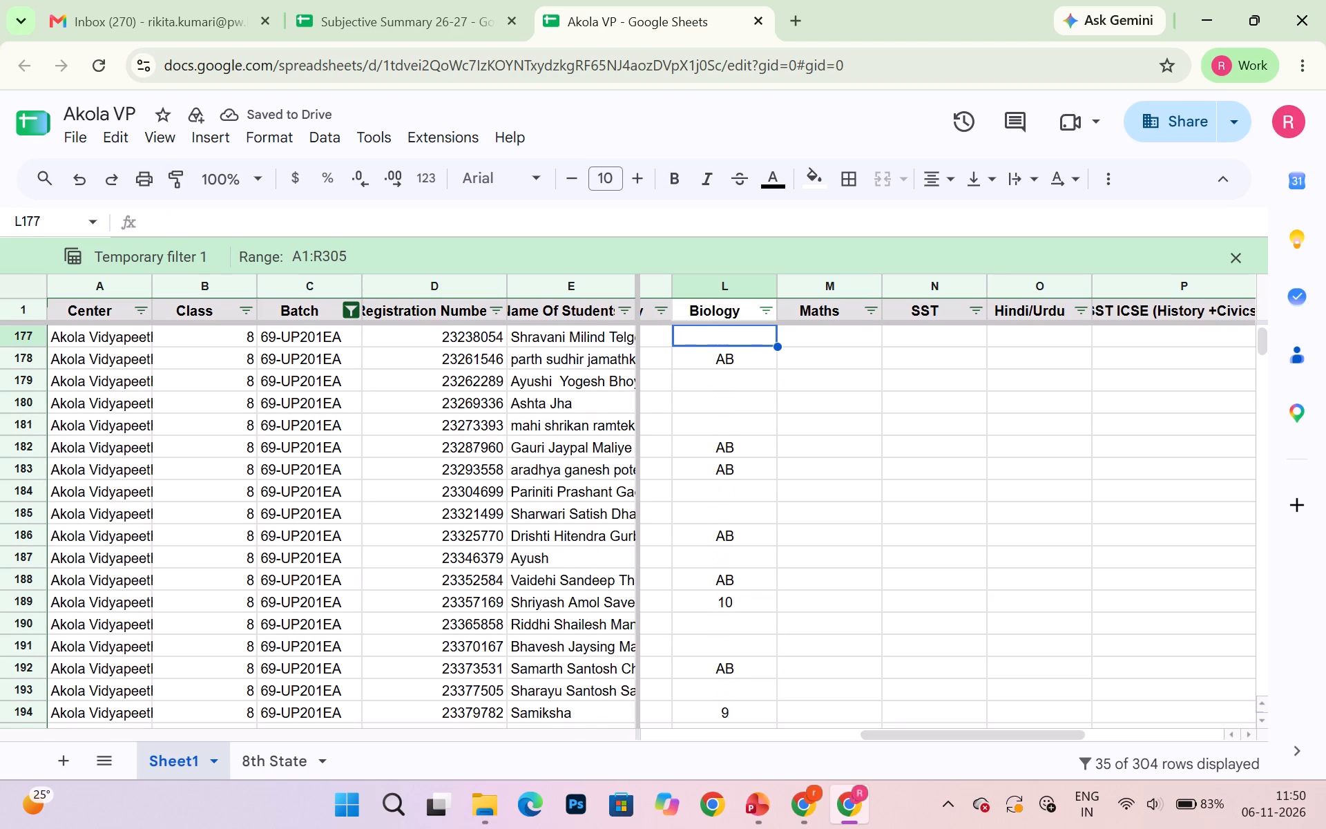
{"action": "key", "text": "Up"}
{"action": "key", "text": "Up"}
{"action": "key", "text": "Up"}
{"action": "key", "text": "Up"}
{"action": "key", "text": "Up"}
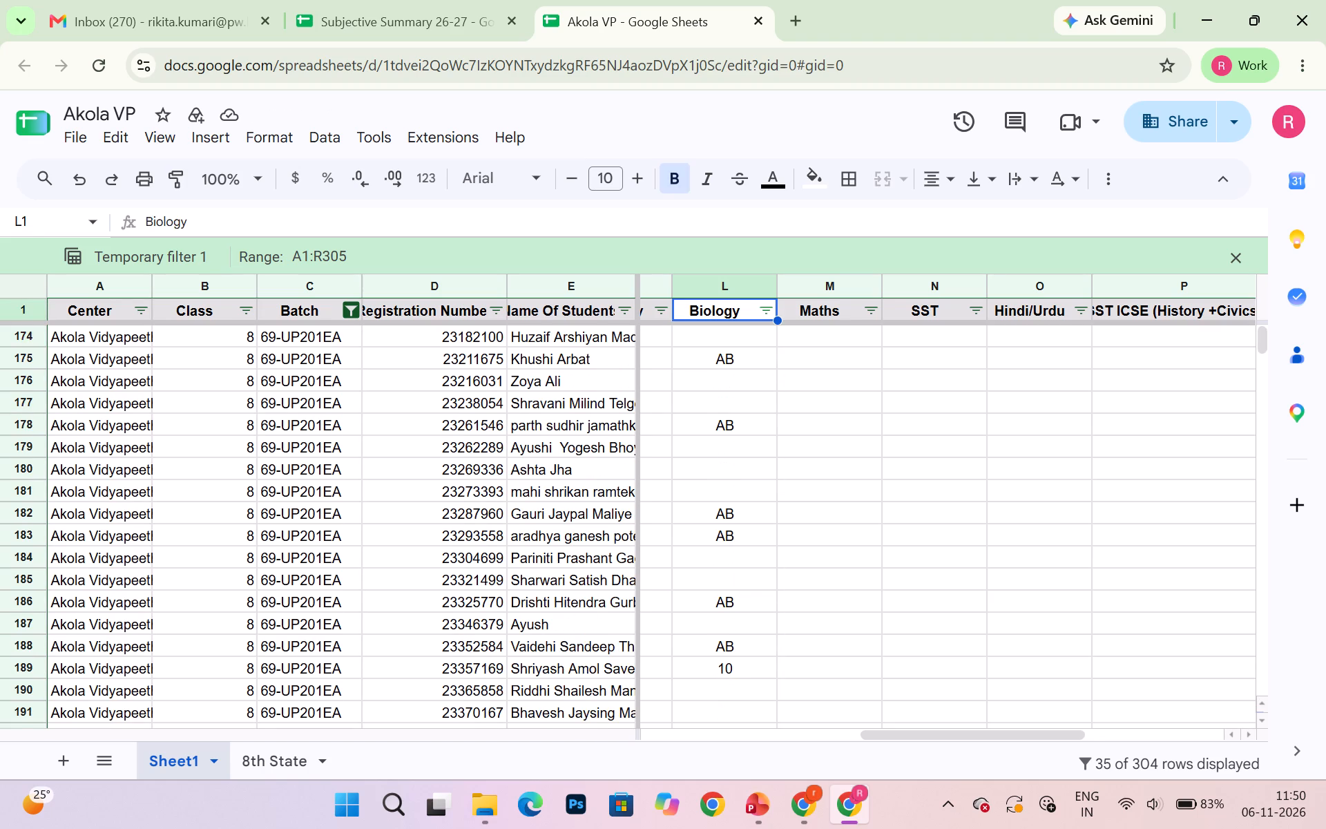
{"action": "key", "text": "Down"}
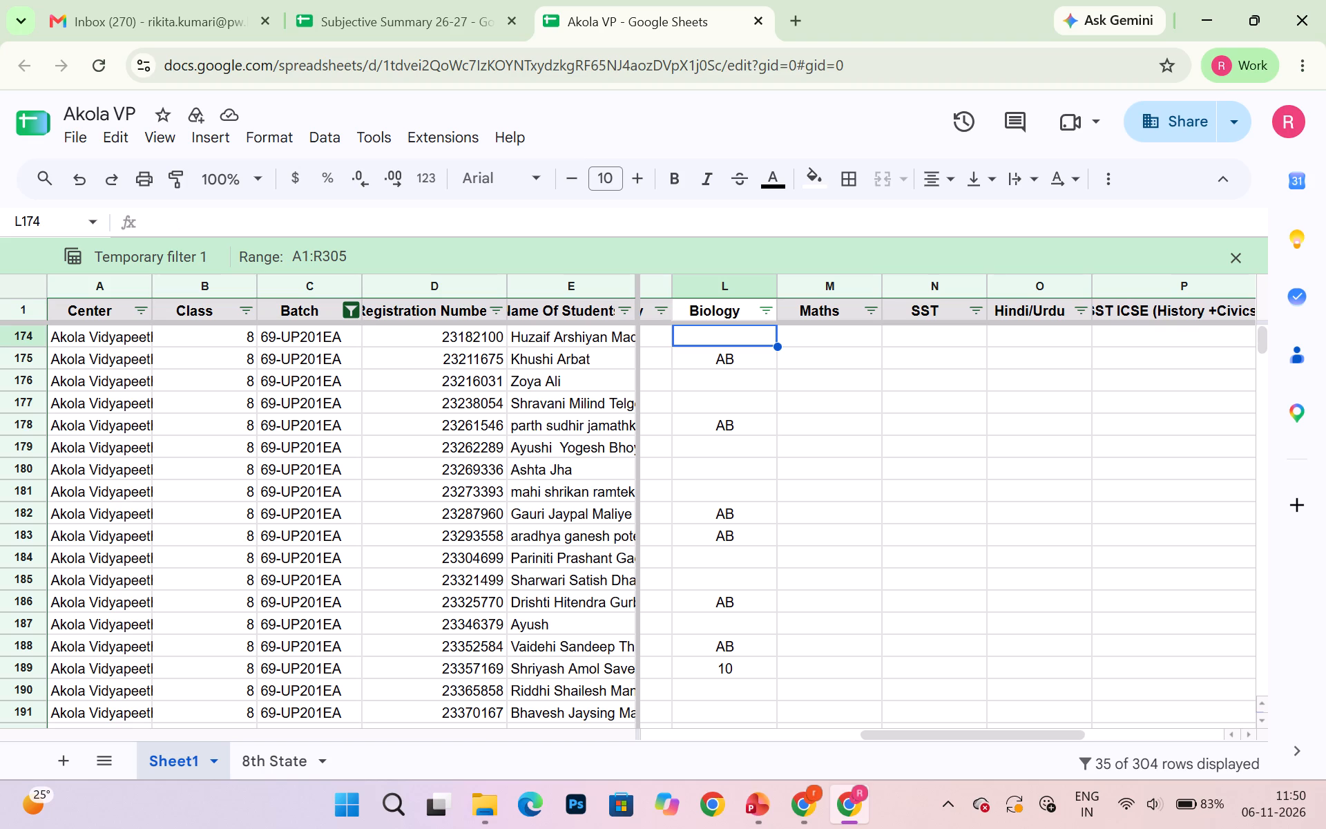
{"action": "type", "text": "12"}
{"action": "key", "text": "Down"}
Enter 12 as the Biology mark in cell L190.
{"action": "key", "text": "Down"}
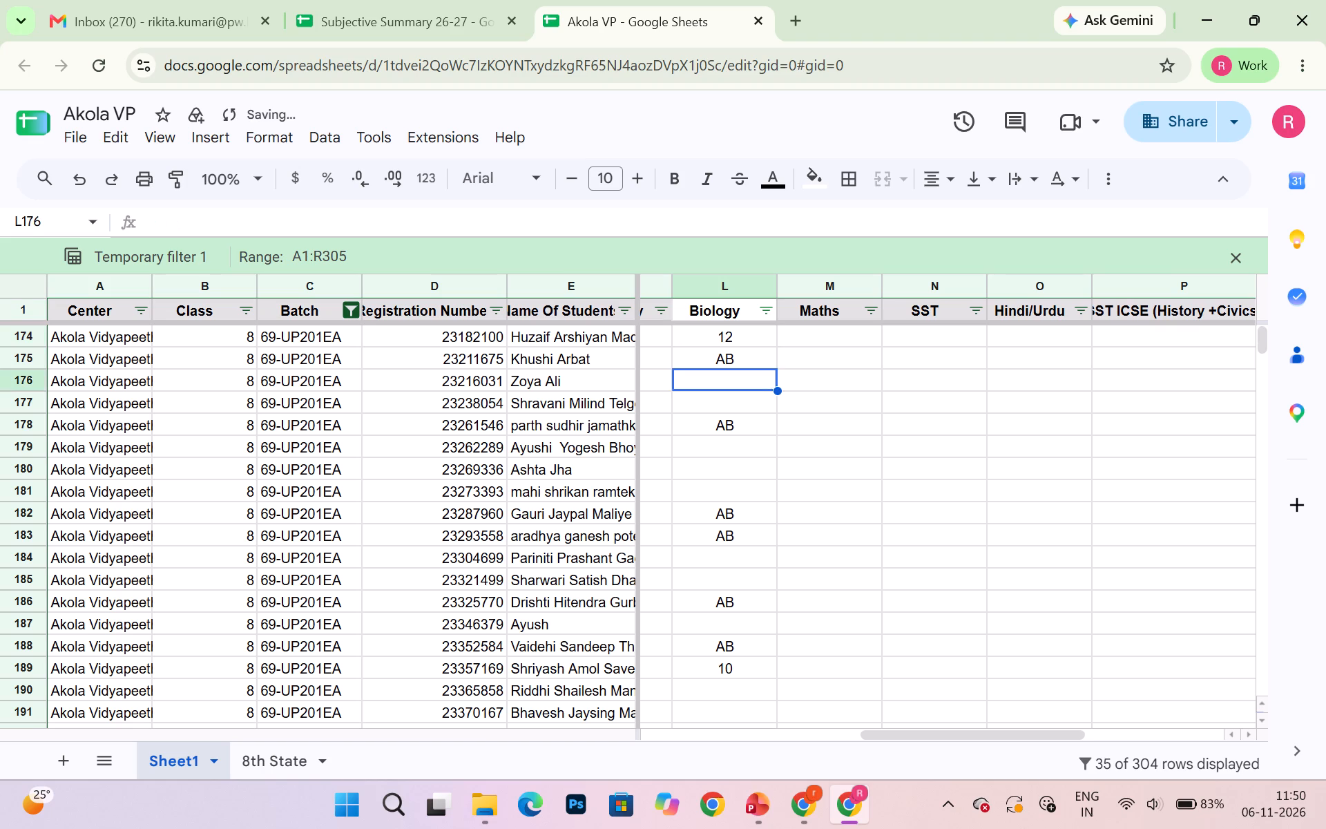
{"action": "key", "text": "Down"}
{"action": "key", "text": "Down"}
{"action": "key", "text": "Down"}
{"action": "key", "text": "Down"}
{"action": "key", "text": "Down"}
{"action": "key", "text": "Down"}
{"action": "key", "text": "Down"}
{"action": "key", "text": "Down"}
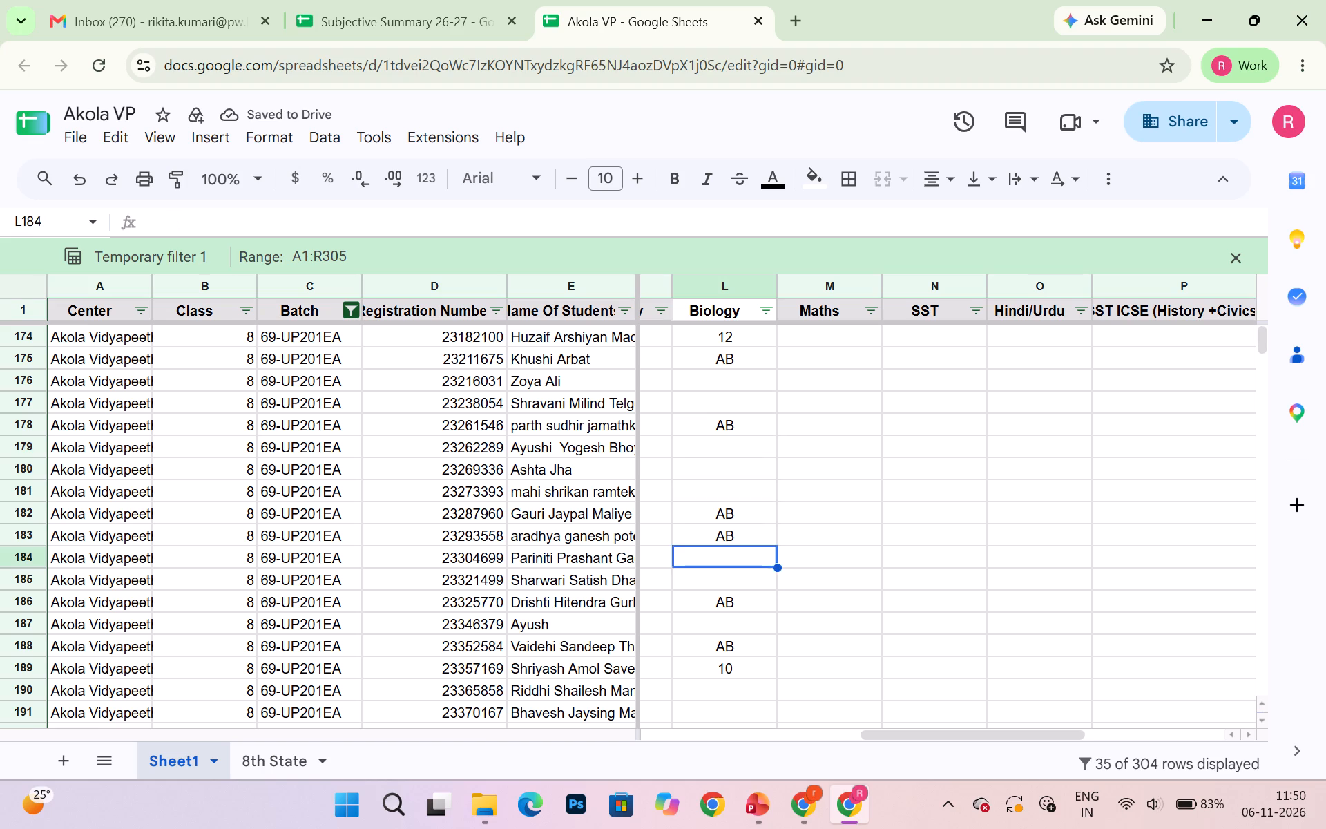
{"action": "key", "text": "Down"}
{"action": "key", "text": "Down"}
{"action": "key", "text": "Down"}
{"action": "key", "text": "Down"}
{"action": "key", "text": "Down"}
{"action": "key", "text": "Down"}
{"action": "key", "text": "Down"}
{"action": "key", "text": "Down"}
{"action": "key", "text": "Up"}
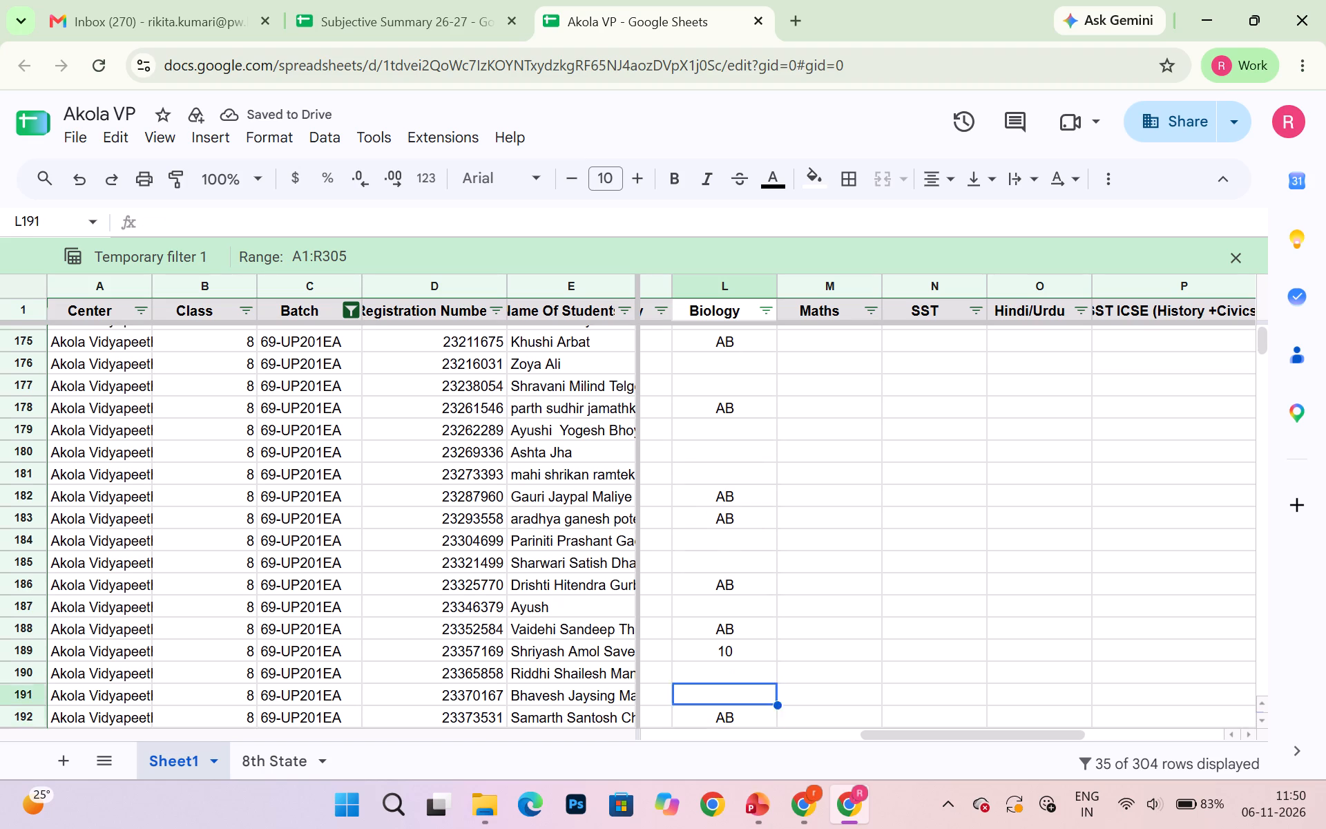
{"action": "key", "text": "Up"}
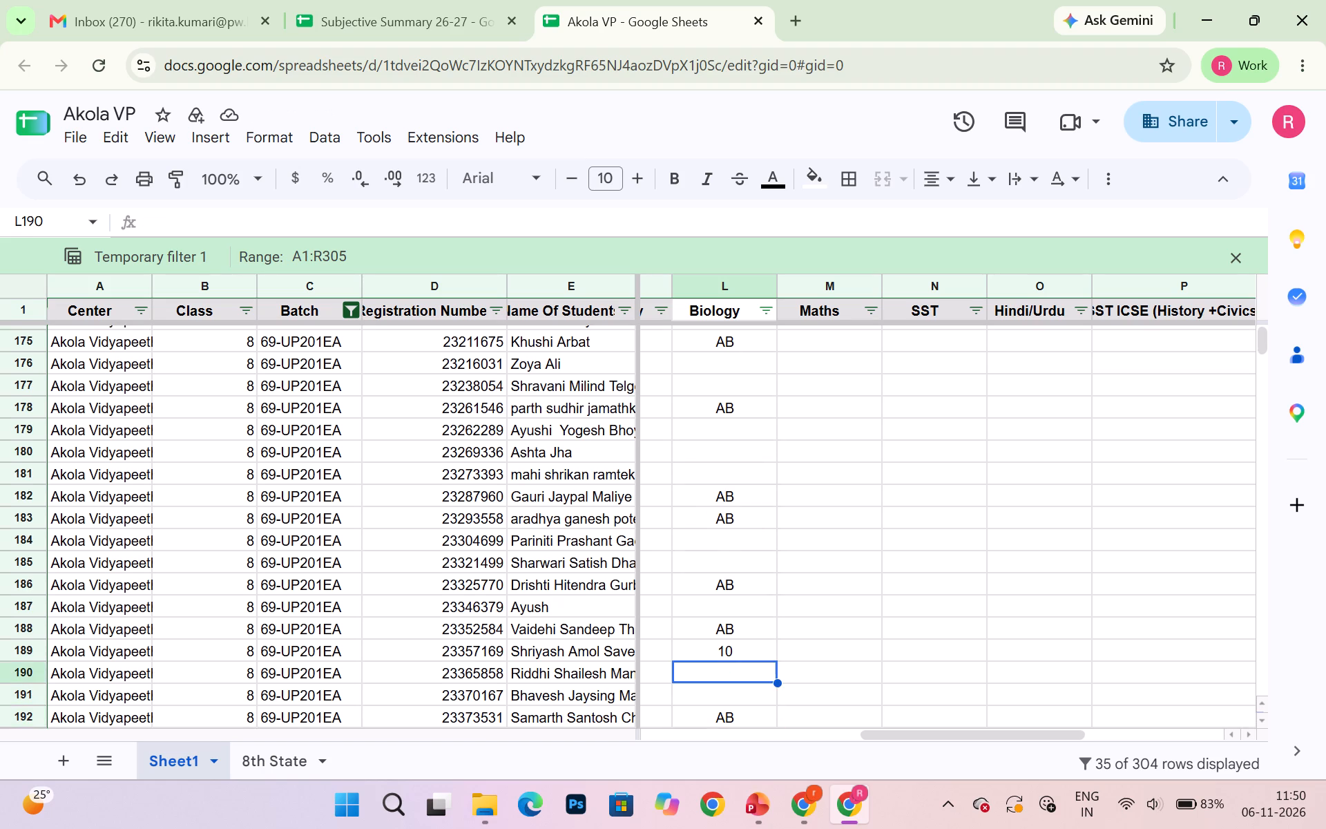
{"action": "type", "text": "12"}
{"action": "key", "text": "Down"}
Enter 3.5 as the Biology mark in cell L193.
{"action": "key", "text": "Down"}
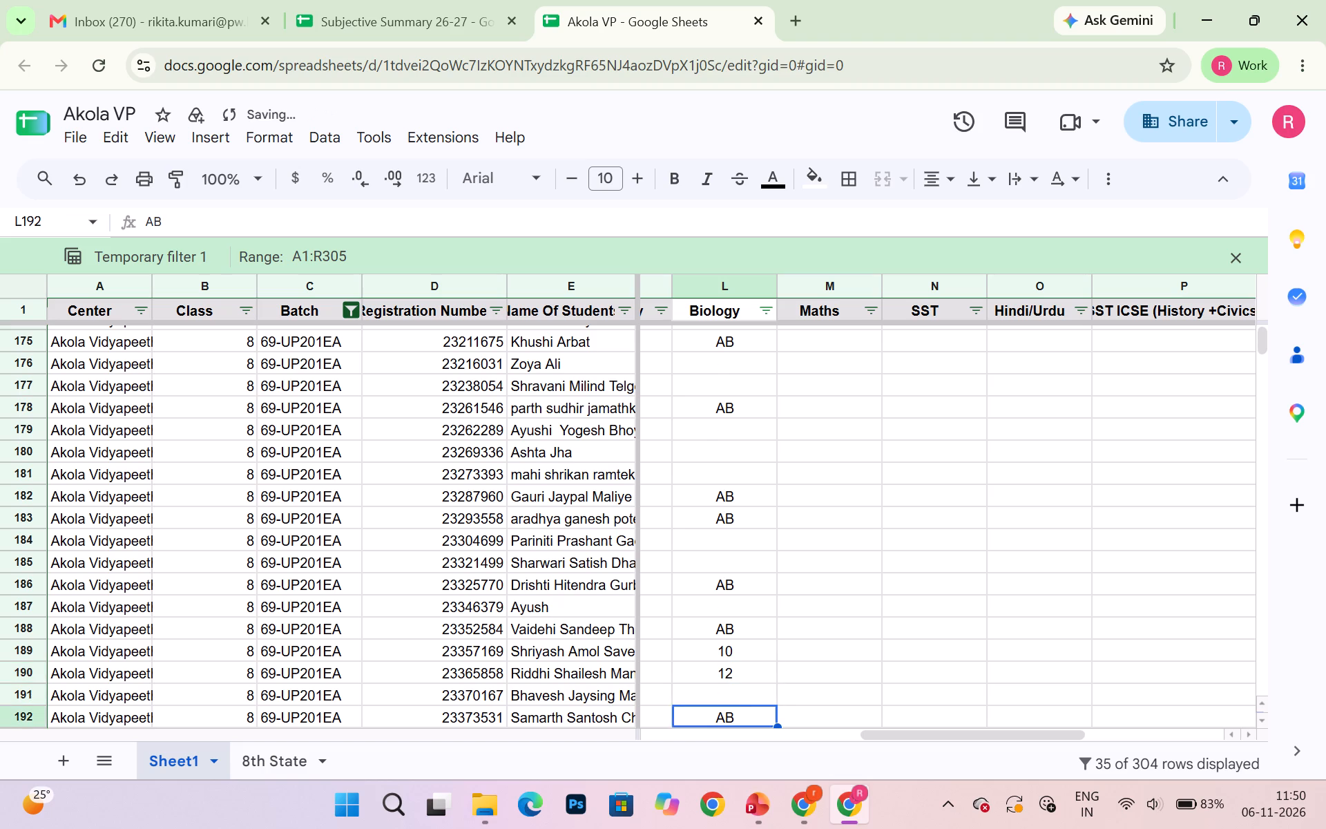
{"action": "key", "text": "Down"}
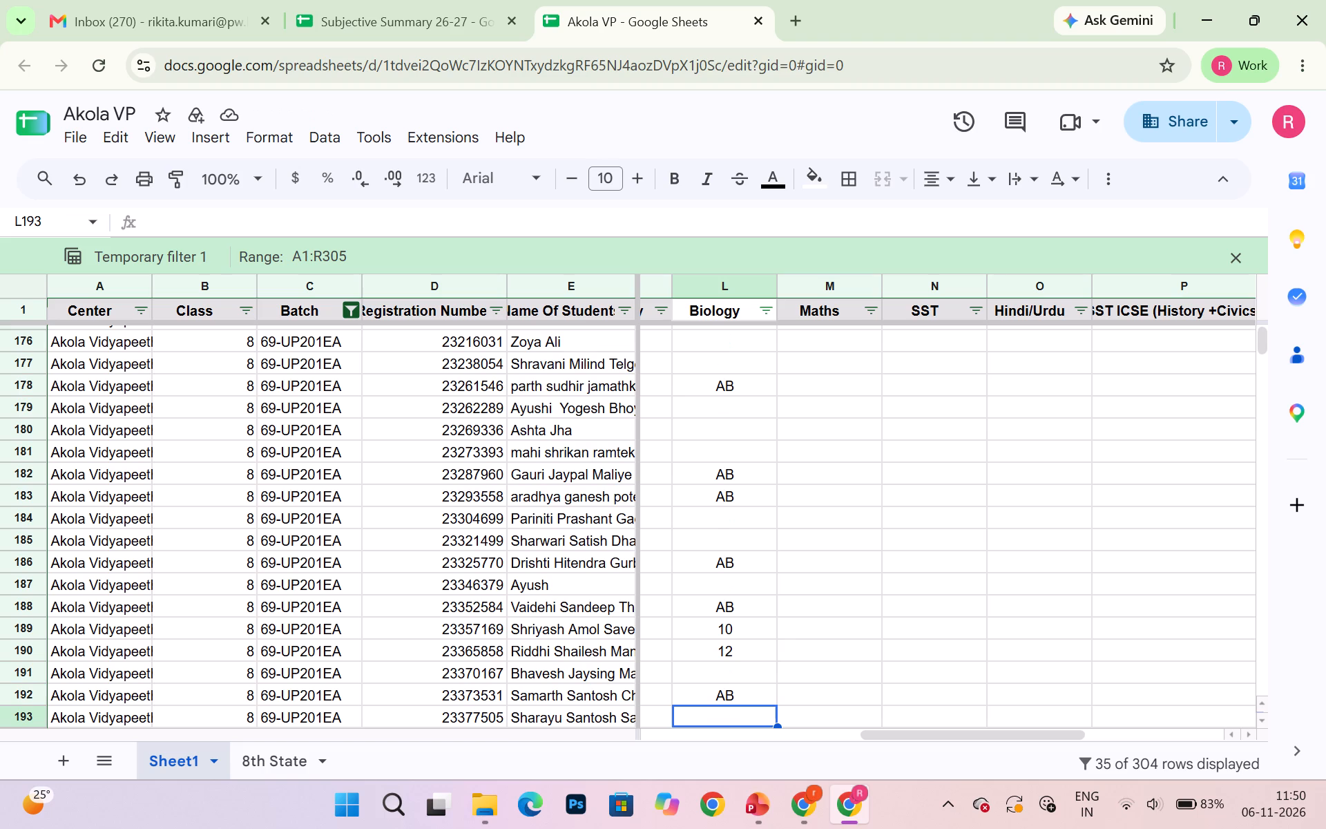
{"action": "key", "text": "3"}
{"action": "type", "text": ".5"}
{"action": "key", "text": "Down"}
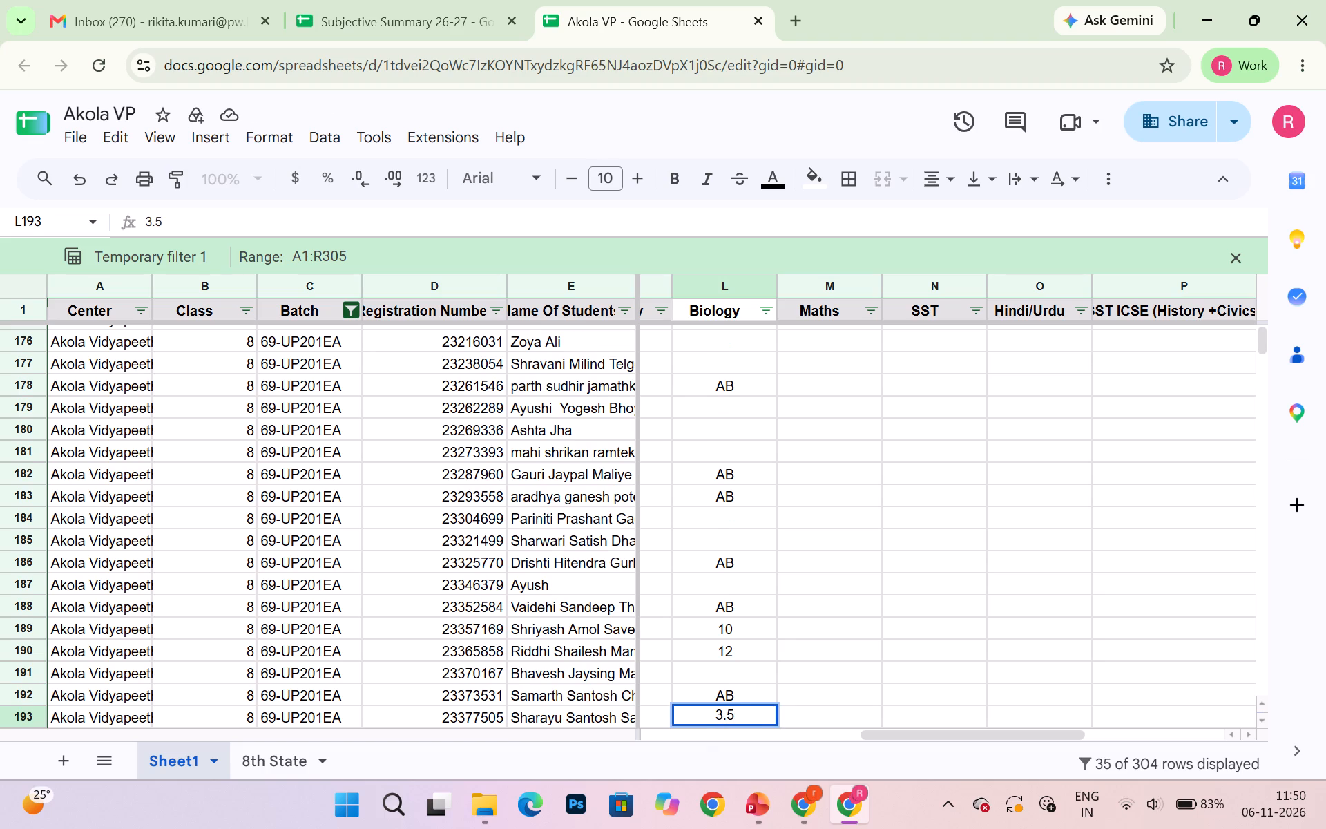
{"action": "key", "text": "Up"}
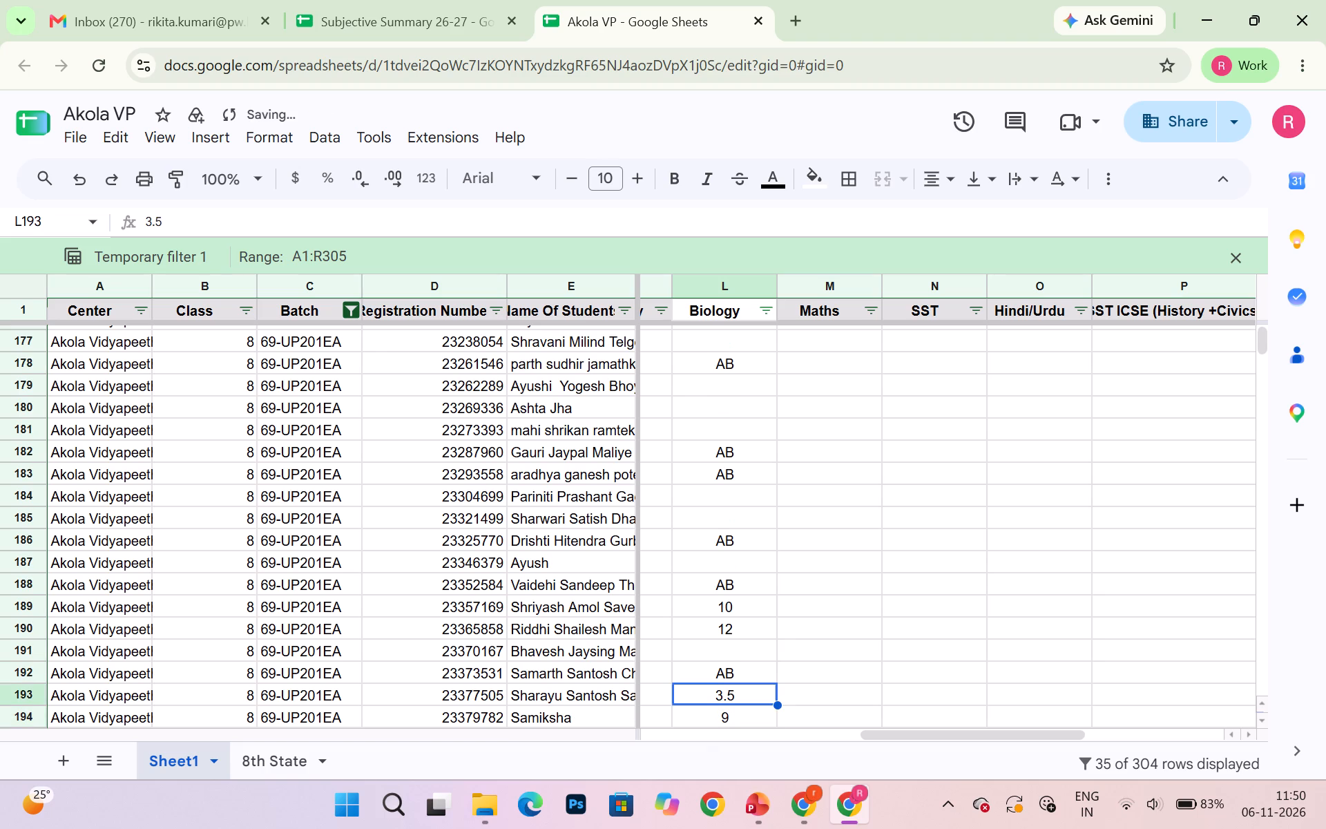
Look through the student rows below row 193 to the end of the batch for the next student to mark.
{"action": "key", "text": "Down"}
{"action": "key", "text": "Down"}
{"action": "key", "text": "Down"}
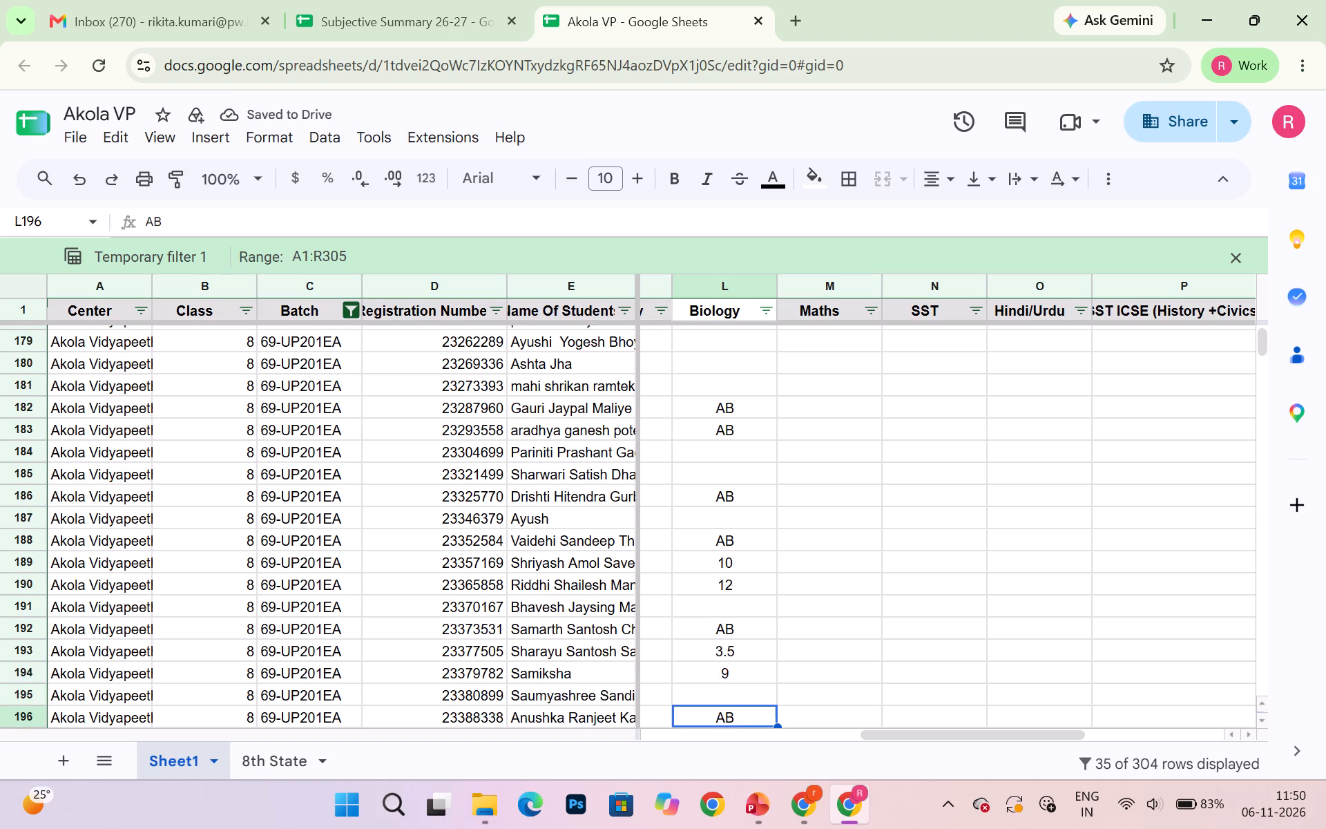
{"action": "key", "text": "Down"}
{"action": "key", "text": "Down"}
{"action": "key", "text": "Down"}
{"action": "key", "text": "Down"}
{"action": "key", "text": "Down"}
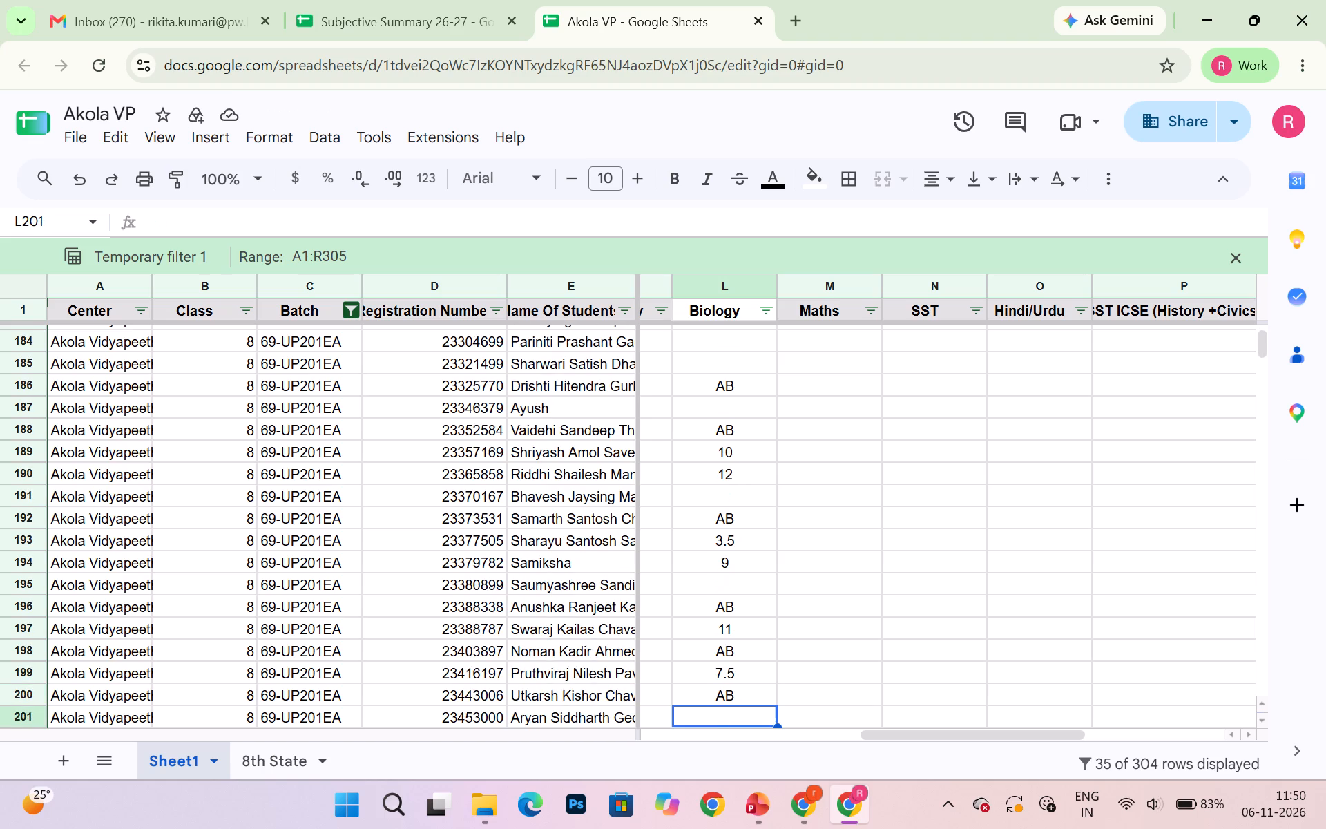
{"action": "key", "text": "Down"}
{"action": "key", "text": "Down"}
{"action": "key", "text": "Down"}
{"action": "key", "text": "Down"}
{"action": "key", "text": "Down"}
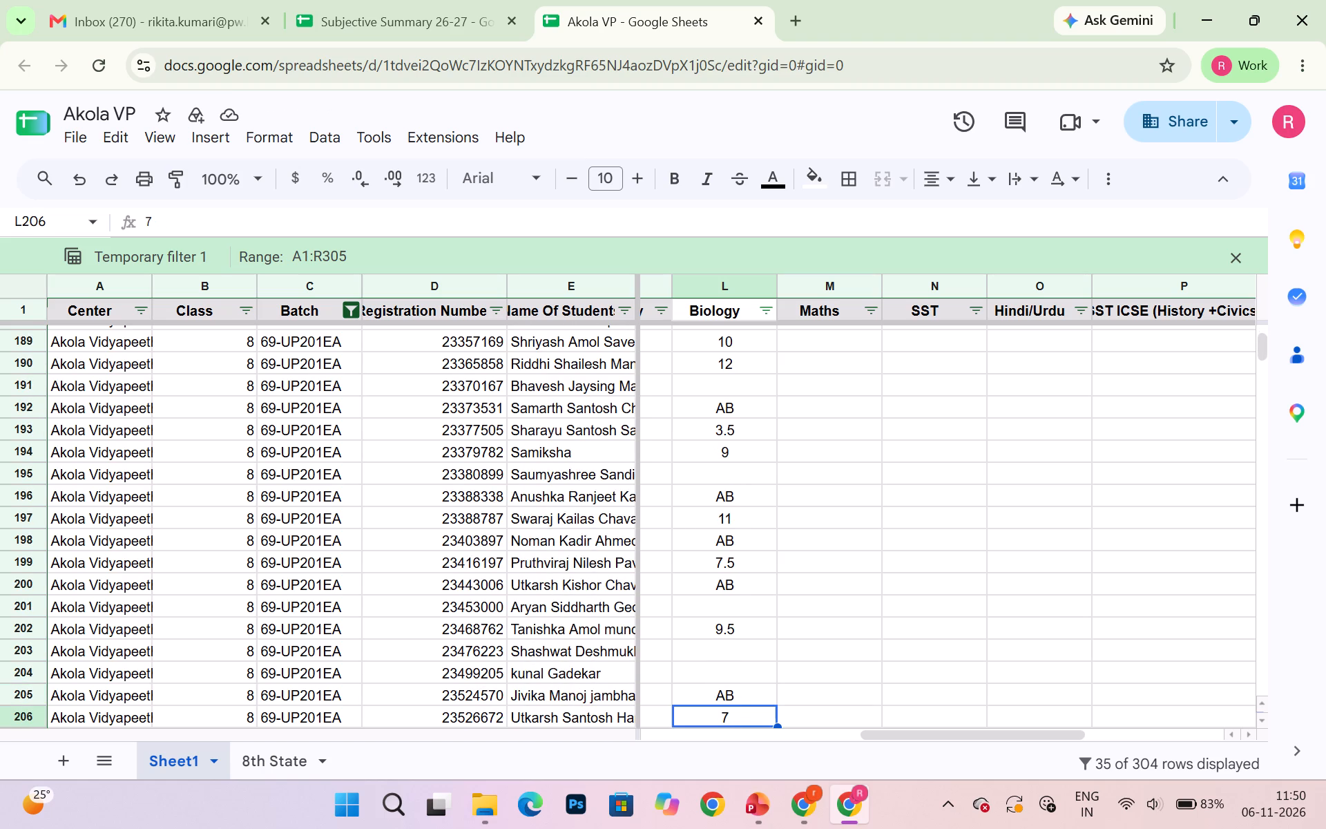
{"action": "key", "text": "Down"}
{"action": "key", "text": "Down"}
{"action": "key", "text": "Down"}
{"action": "key", "text": "Up"}
{"action": "key", "text": "Up"}
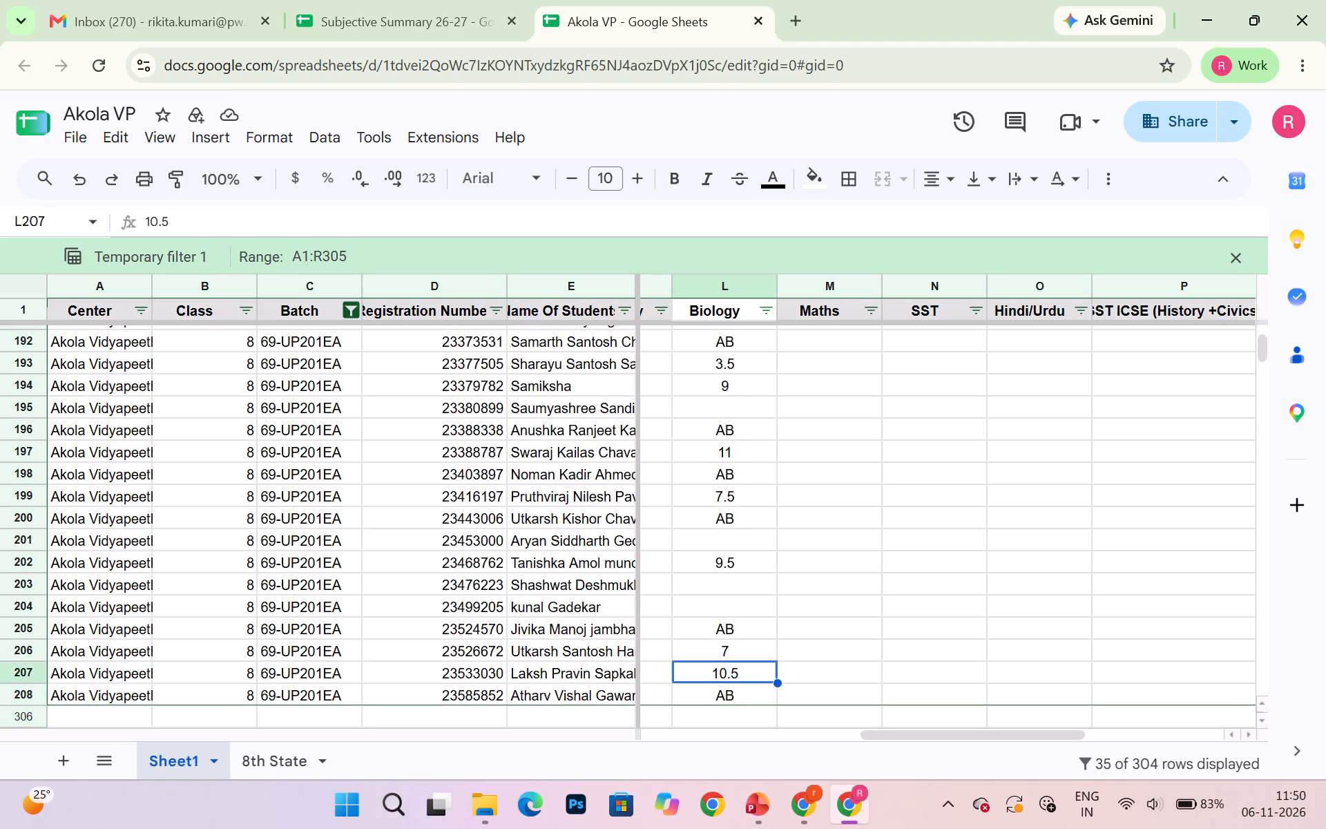
Enter 12.5 as the Biology mark in cell L179.
{"action": "key", "text": "Up"}
{"action": "key", "text": "Up"}
{"action": "key", "text": "Up"}
{"action": "key", "text": "Up"}
{"action": "key", "text": "Up"}
{"action": "key", "text": "Up"}
{"action": "key", "text": "Up"}
{"action": "key", "text": "Up"}
{"action": "key", "text": "Up"}
{"action": "key", "text": "Up"}
{"action": "key", "text": "Up"}
{"action": "key", "text": "Up"}
{"action": "key", "text": "Up"}
{"action": "key", "text": "Up"}
{"action": "key", "text": "Up"}
{"action": "key", "text": "Up"}
{"action": "key", "text": "Up"}
{"action": "key", "text": "Up"}
{"action": "key", "text": "Up"}
{"action": "key", "text": "Up"}
{"action": "key", "text": "Up"}
{"action": "key", "text": "Up"}
{"action": "key", "text": "Up"}
{"action": "key", "text": "Up"}
{"action": "key", "text": "Up"}
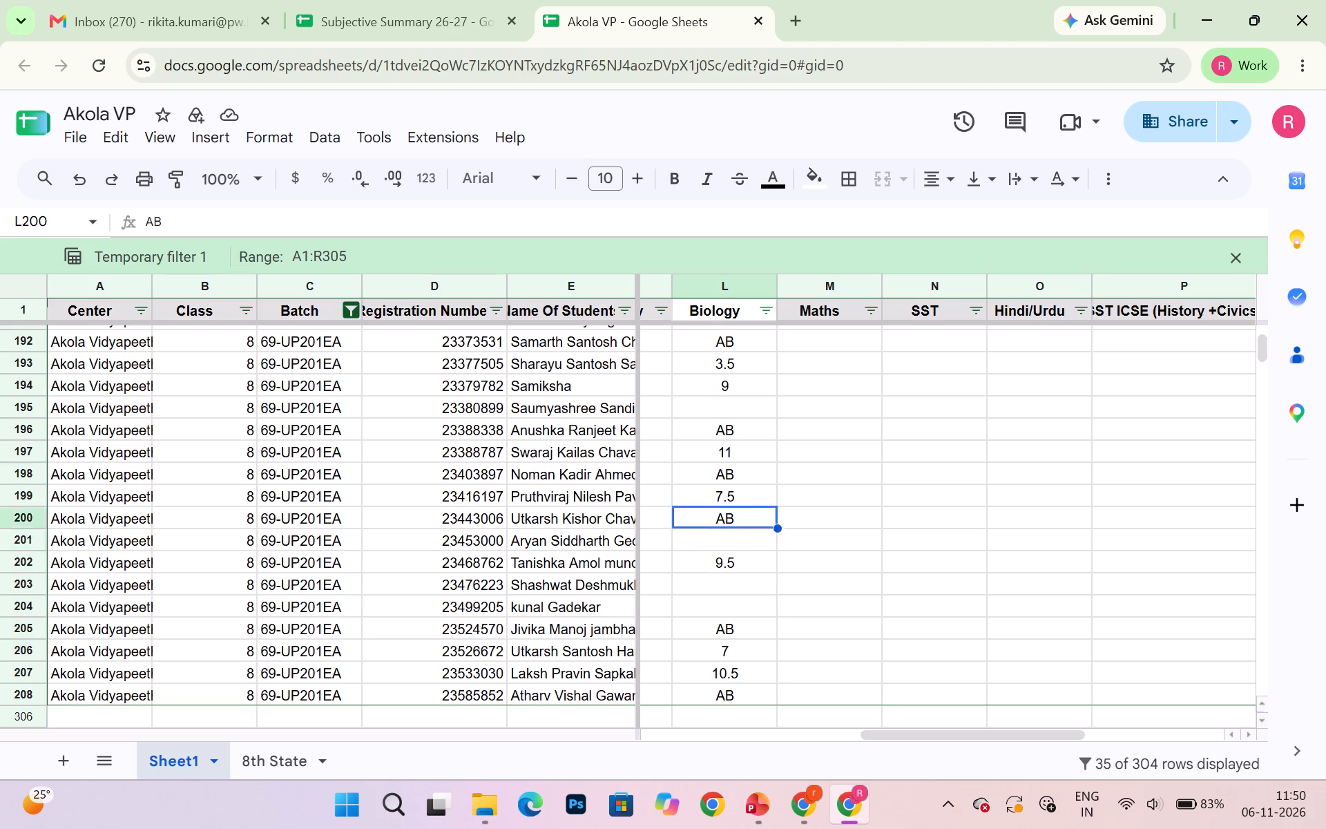
{"action": "key", "text": "Up"}
{"action": "key", "text": "Up"}
{"action": "key", "text": "Up"}
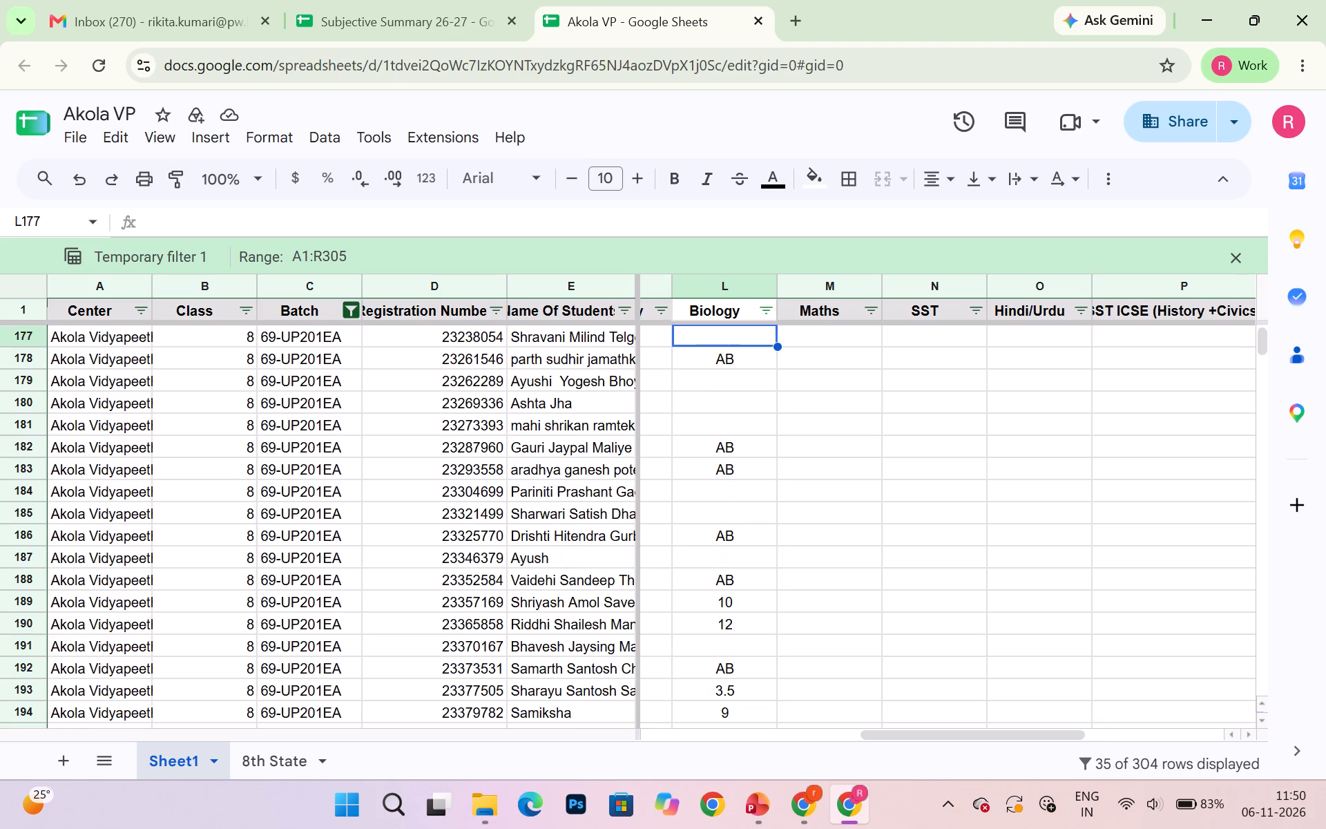
{"action": "key", "text": "Up"}
{"action": "key", "text": "Up"}
{"action": "key", "text": "Up"}
{"action": "key", "text": "Up"}
{"action": "key", "text": "Up"}
{"action": "key", "text": "Up"}
{"action": "key", "text": "Down"}
{"action": "key", "text": "Down"}
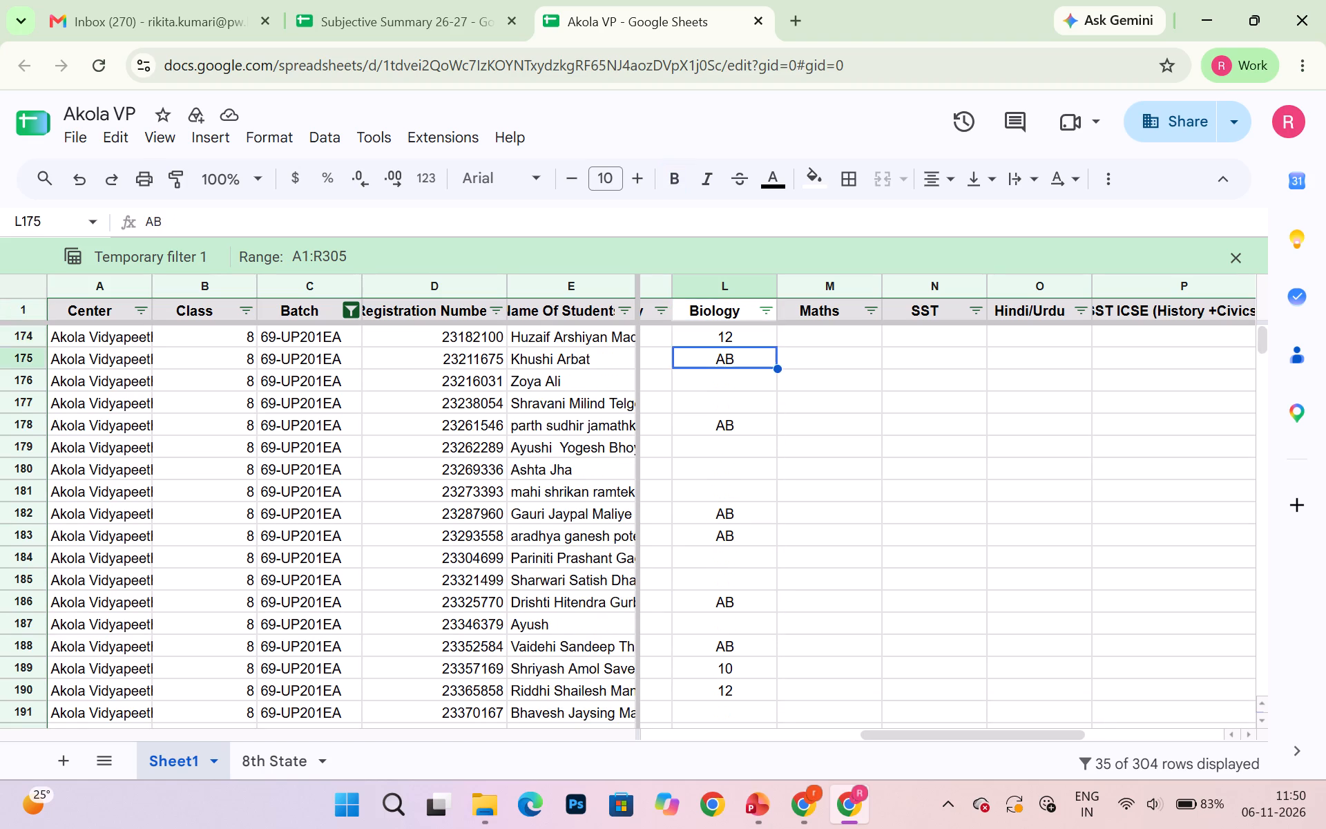
{"action": "key", "text": "Down"}
{"action": "key", "text": "Down"}
{"action": "key", "text": "Down"}
{"action": "key", "text": "Down"}
{"action": "key", "text": "Down"}
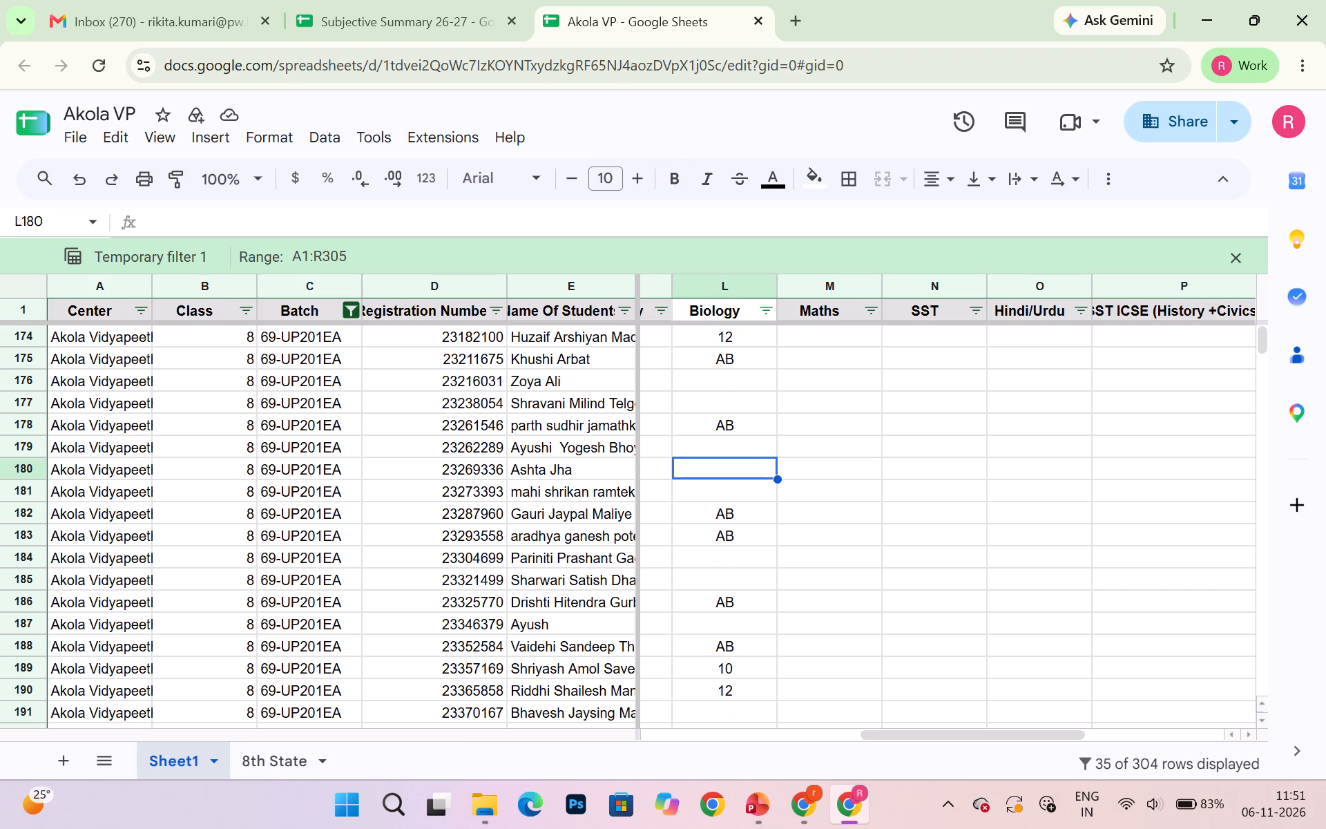
{"action": "key", "text": "Up"}
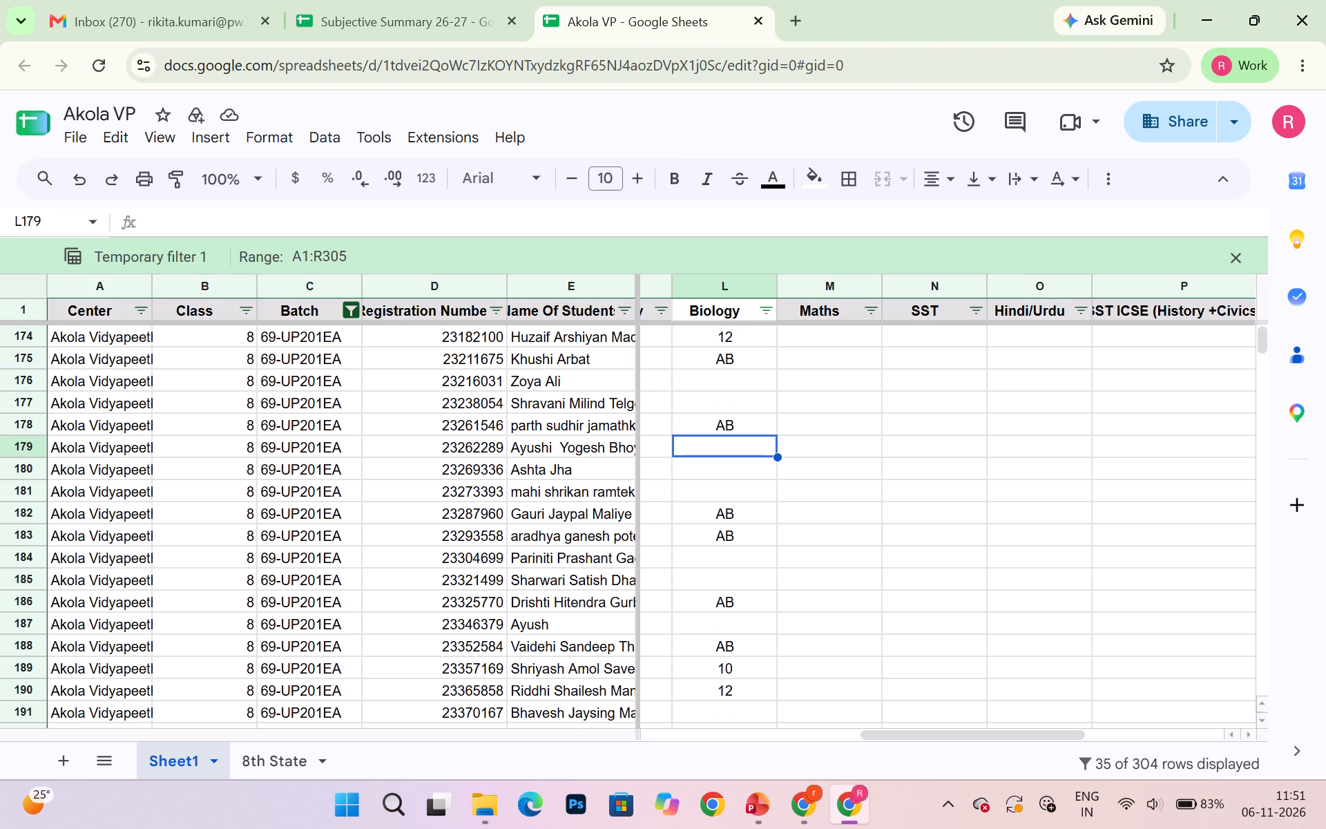
{"action": "type", "text": "12"}
{"action": "type", "text": ".5"}
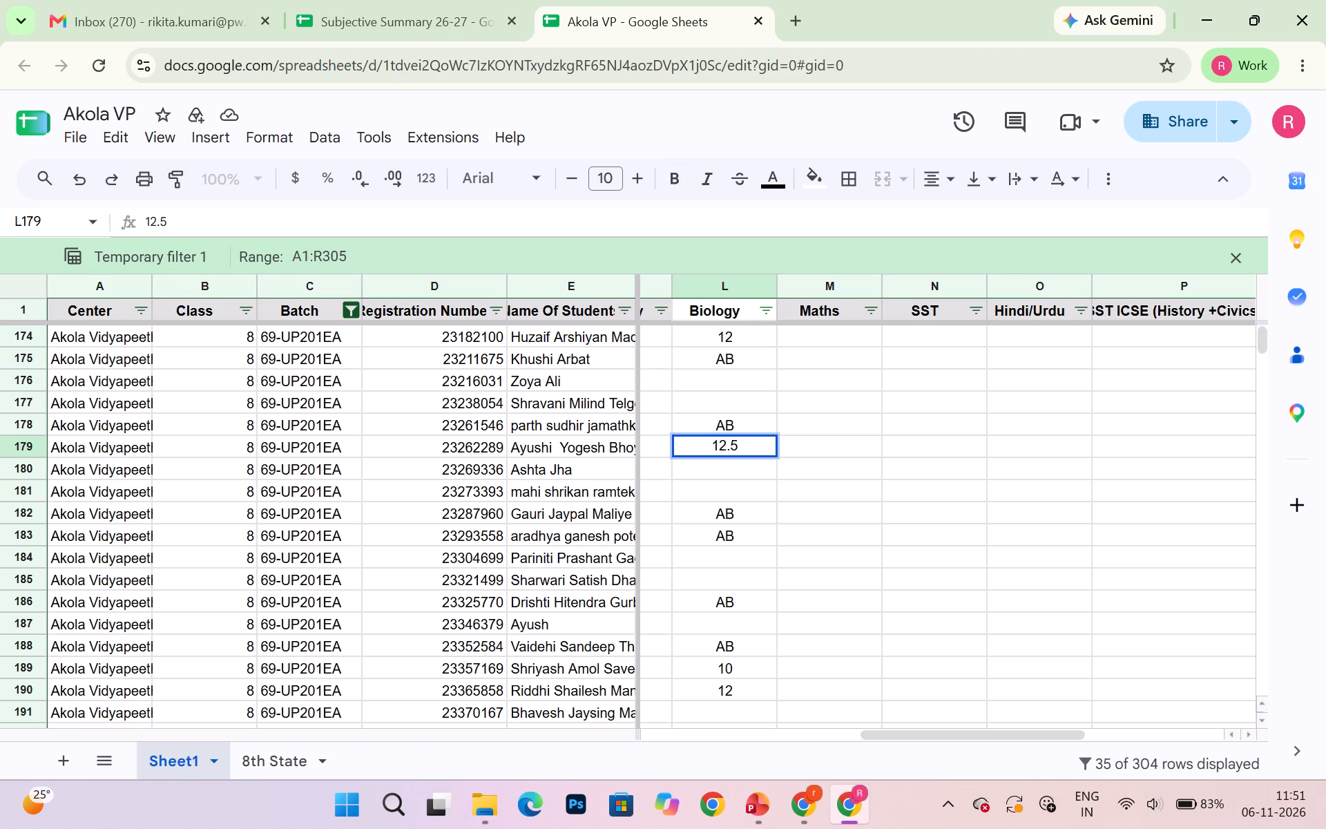
{"action": "key", "text": "Down"}
Enter 6.5 as the Biology mark in cell L195.
{"action": "key", "text": "Down"}
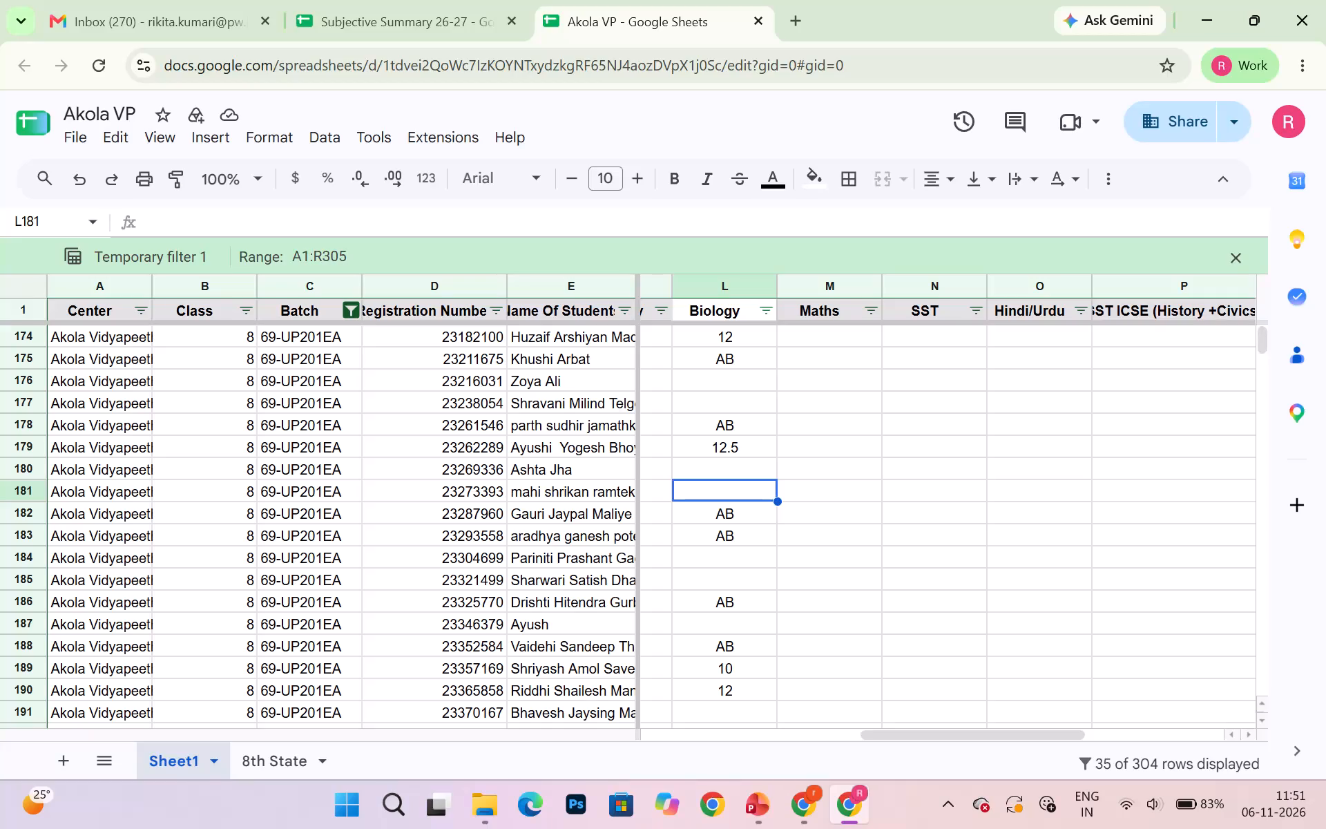
{"action": "key", "text": "Down"}
{"action": "key", "text": "Down"}
{"action": "key", "text": "Down"}
{"action": "key", "text": "Down"}
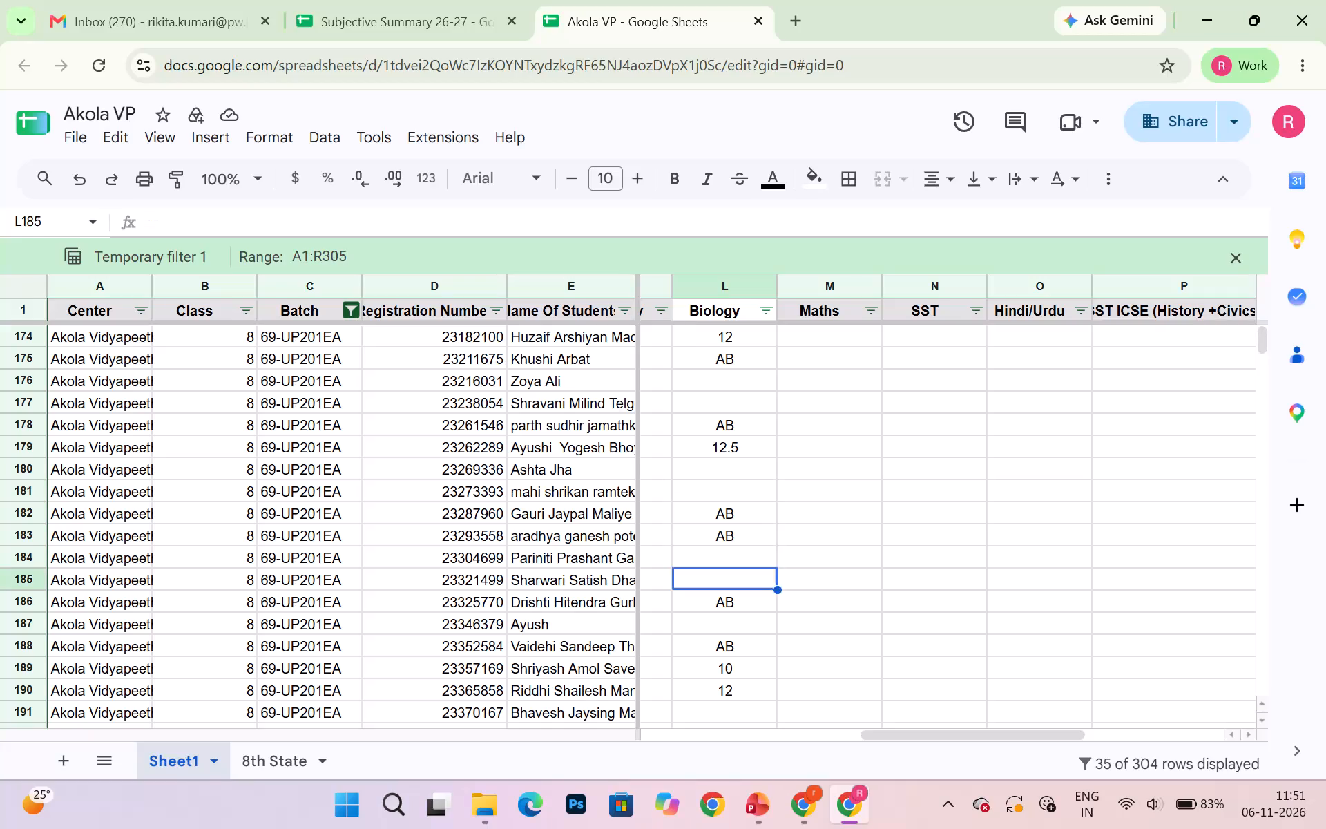
{"action": "key", "text": "Down"}
{"action": "key", "text": "Down"}
{"action": "key", "text": "Down"}
{"action": "key", "text": "Down"}
{"action": "key", "text": "Down"}
{"action": "key", "text": "Down"}
{"action": "key", "text": "Down"}
{"action": "key", "text": "Down"}
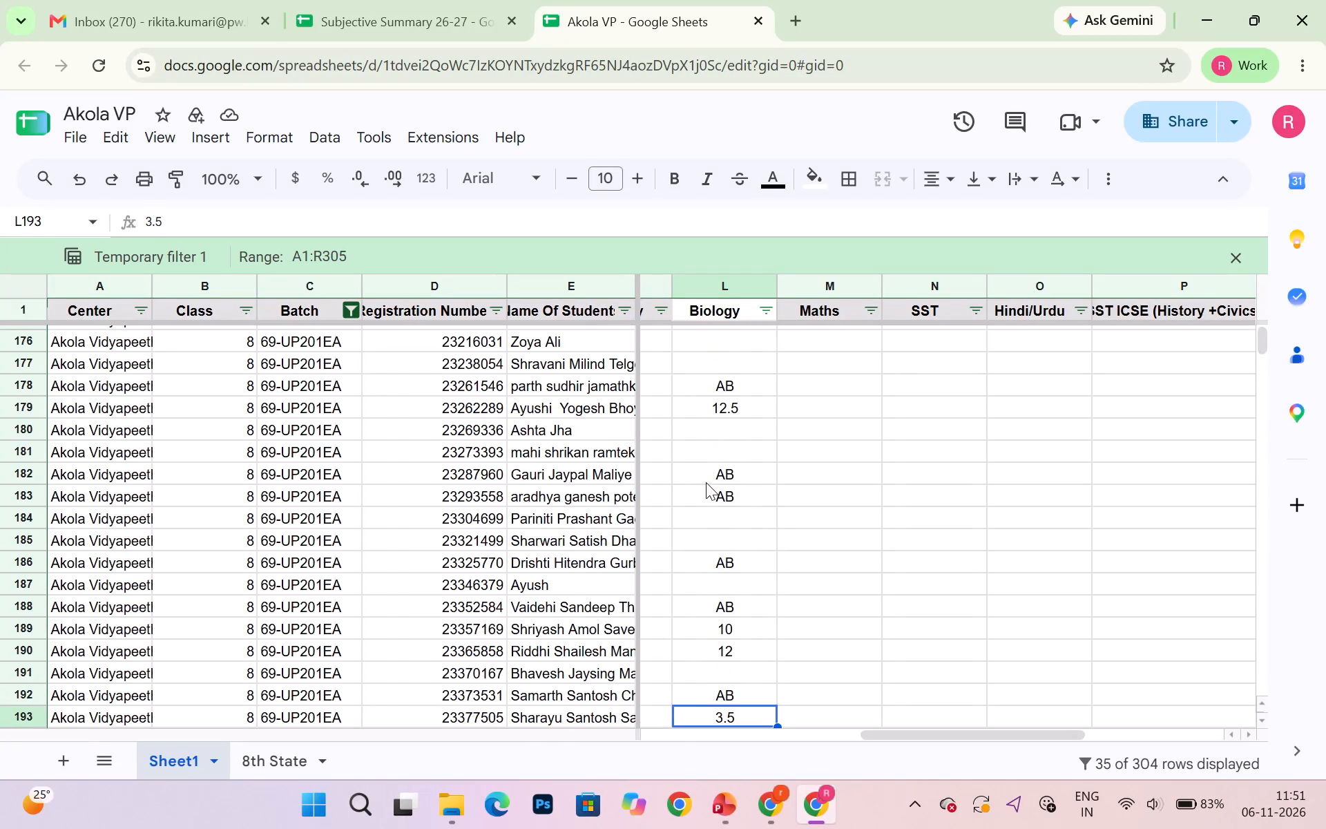
{"action": "key", "text": "Down"}
{"action": "key", "text": "Down"}
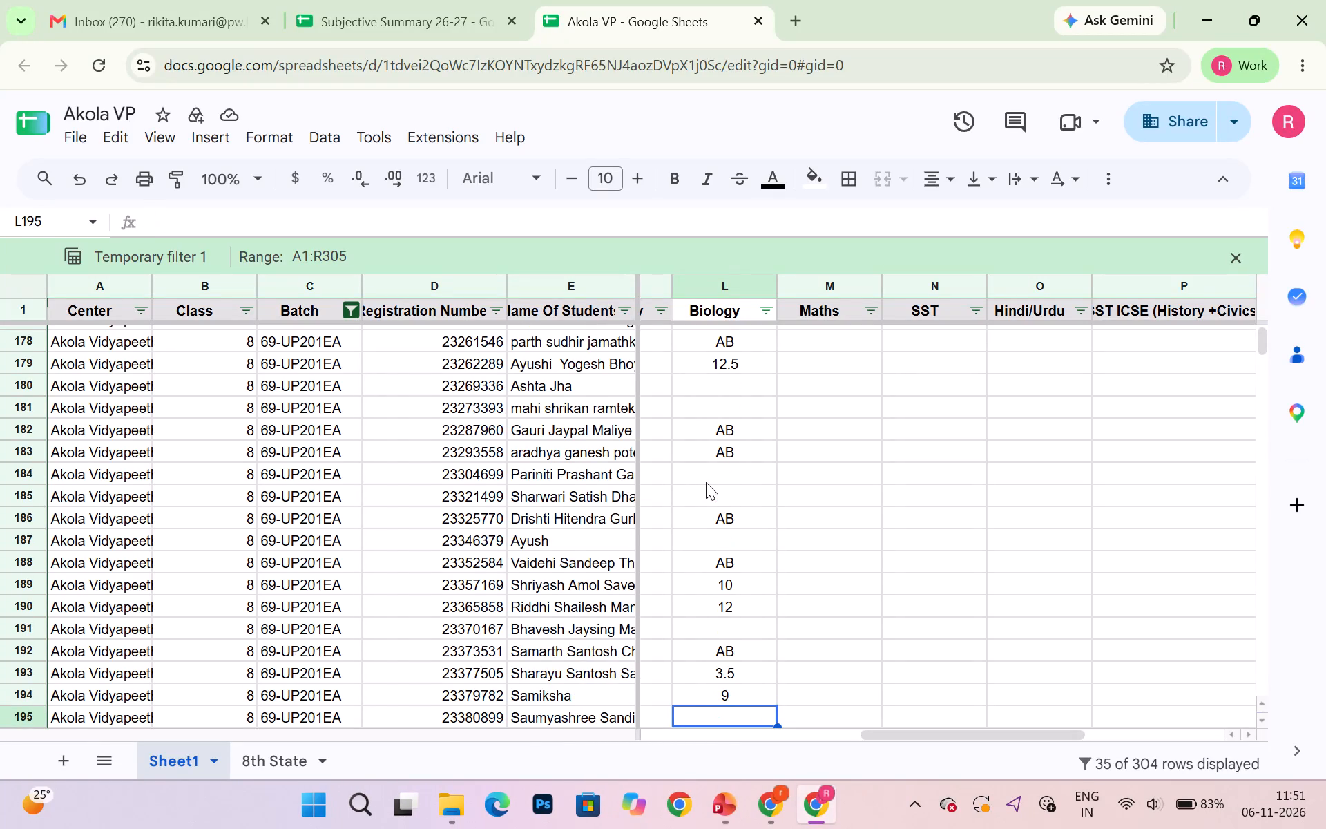
{"action": "key", "text": "Down"}
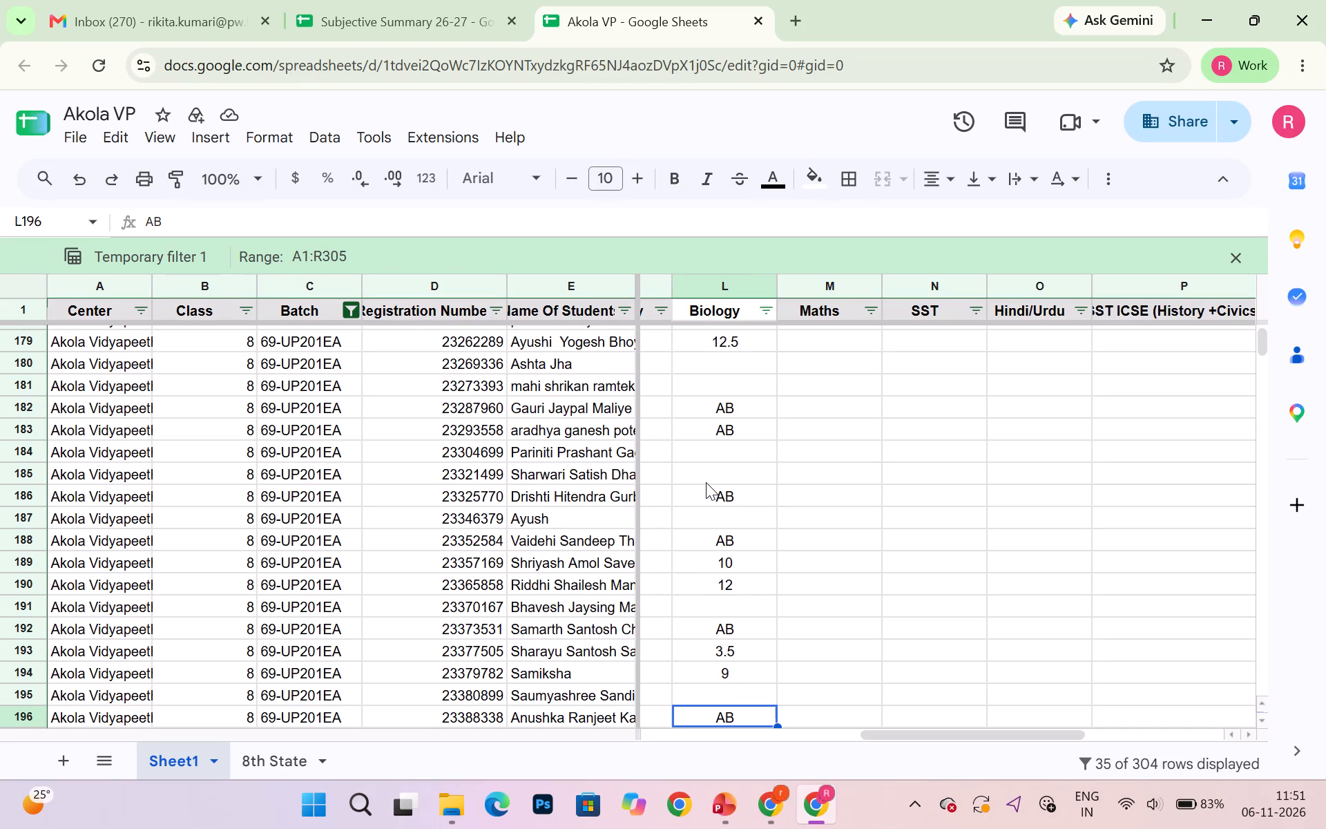
{"action": "key", "text": "Up"}
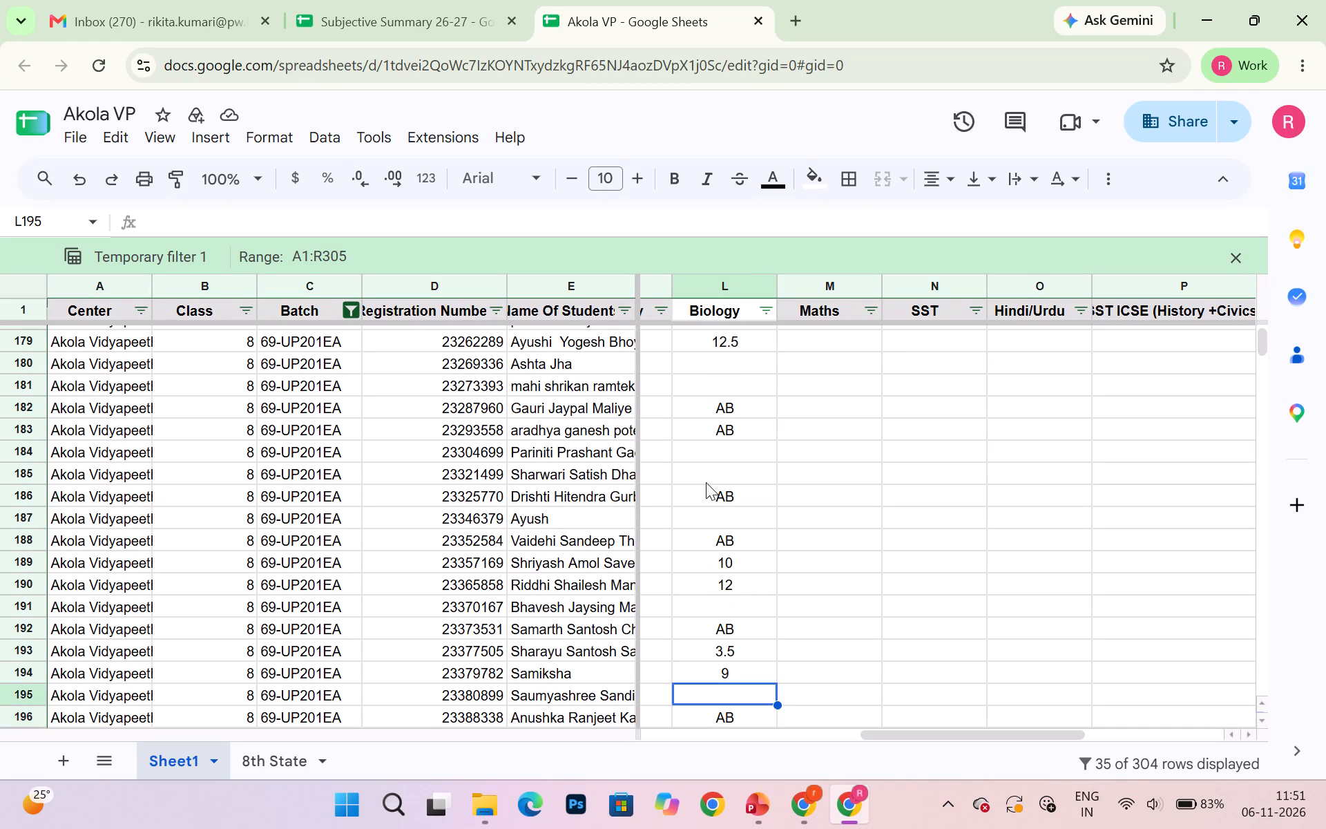
{"action": "key", "text": "6"}
{"action": "type", "text": ".5"}
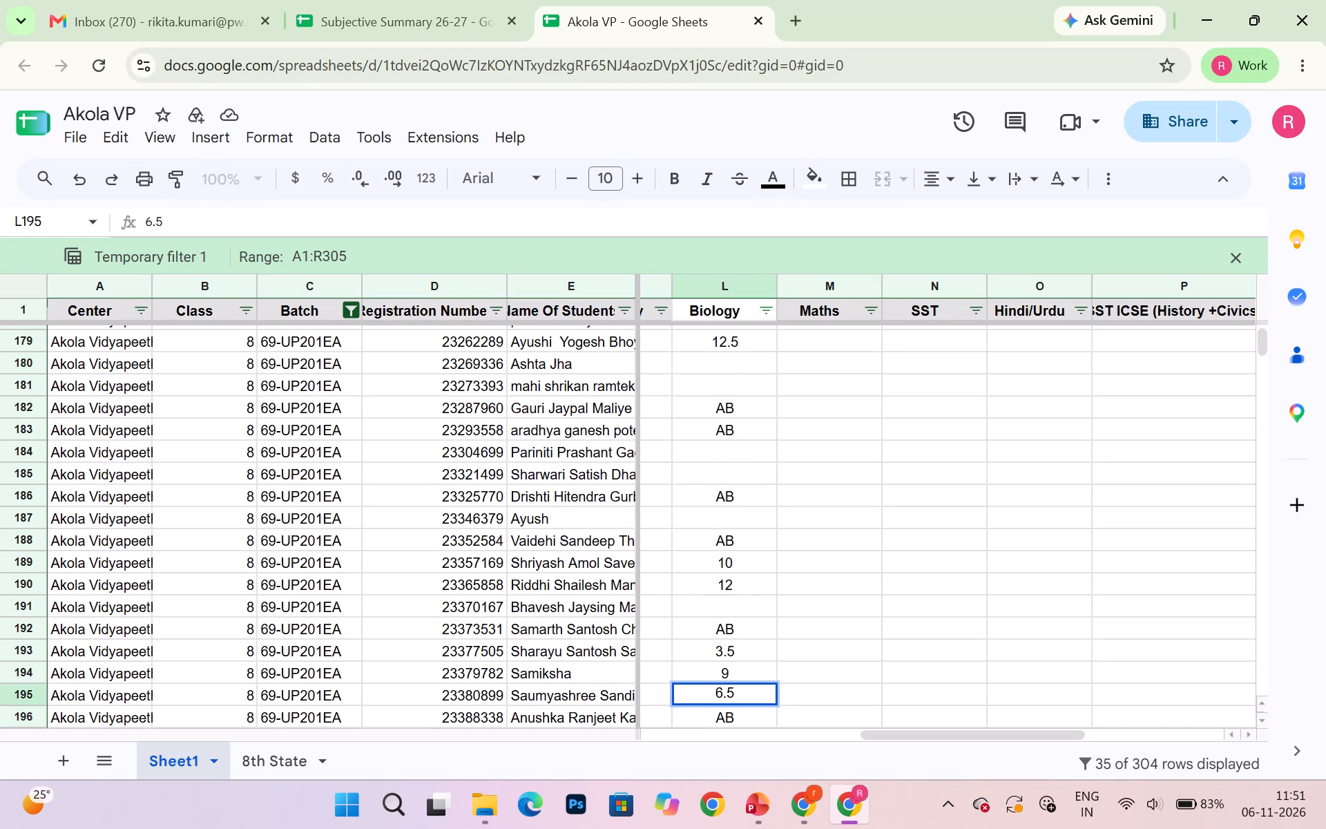
{"action": "key", "text": "Up"}
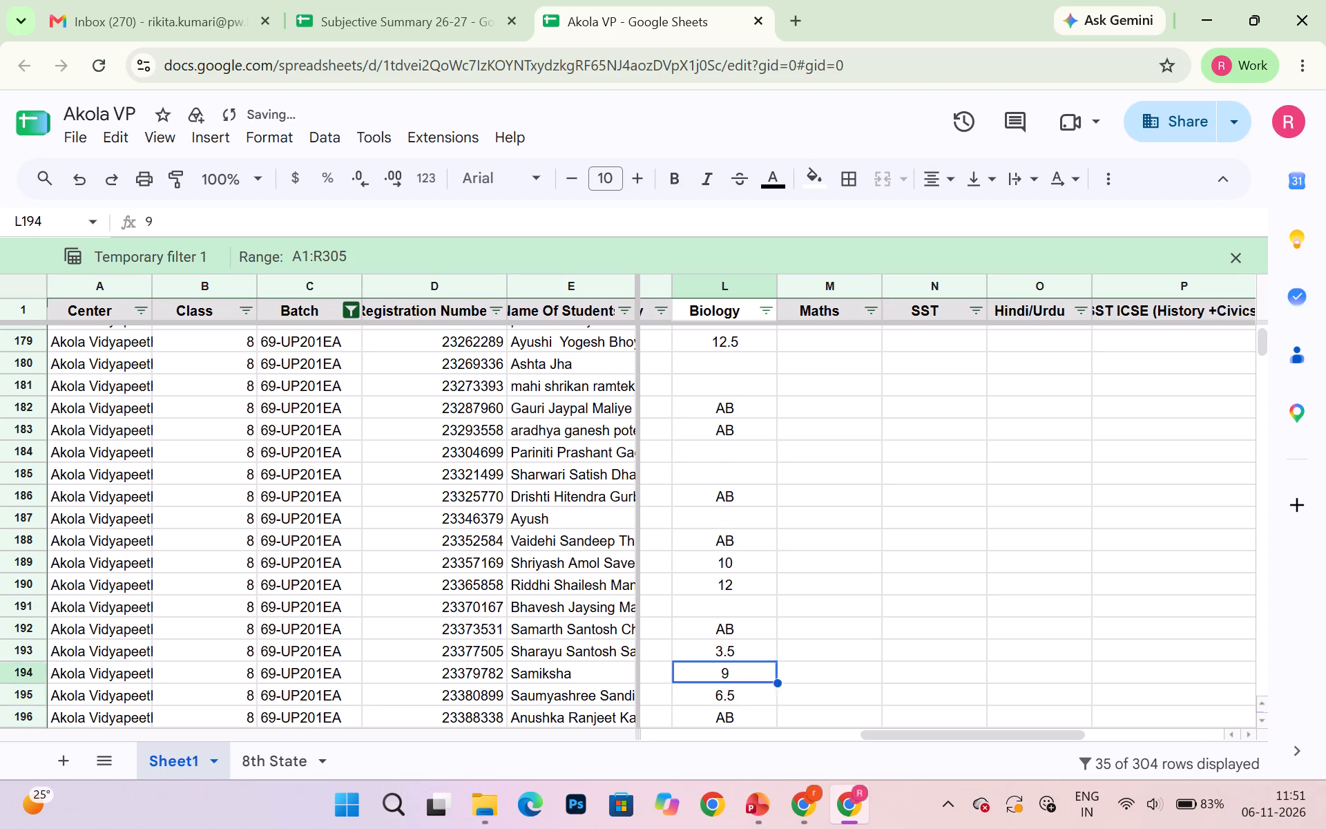
Look through the student rows from row 193 to the end of the batch and back for the next student to mark.
{"action": "key", "text": "Up"}
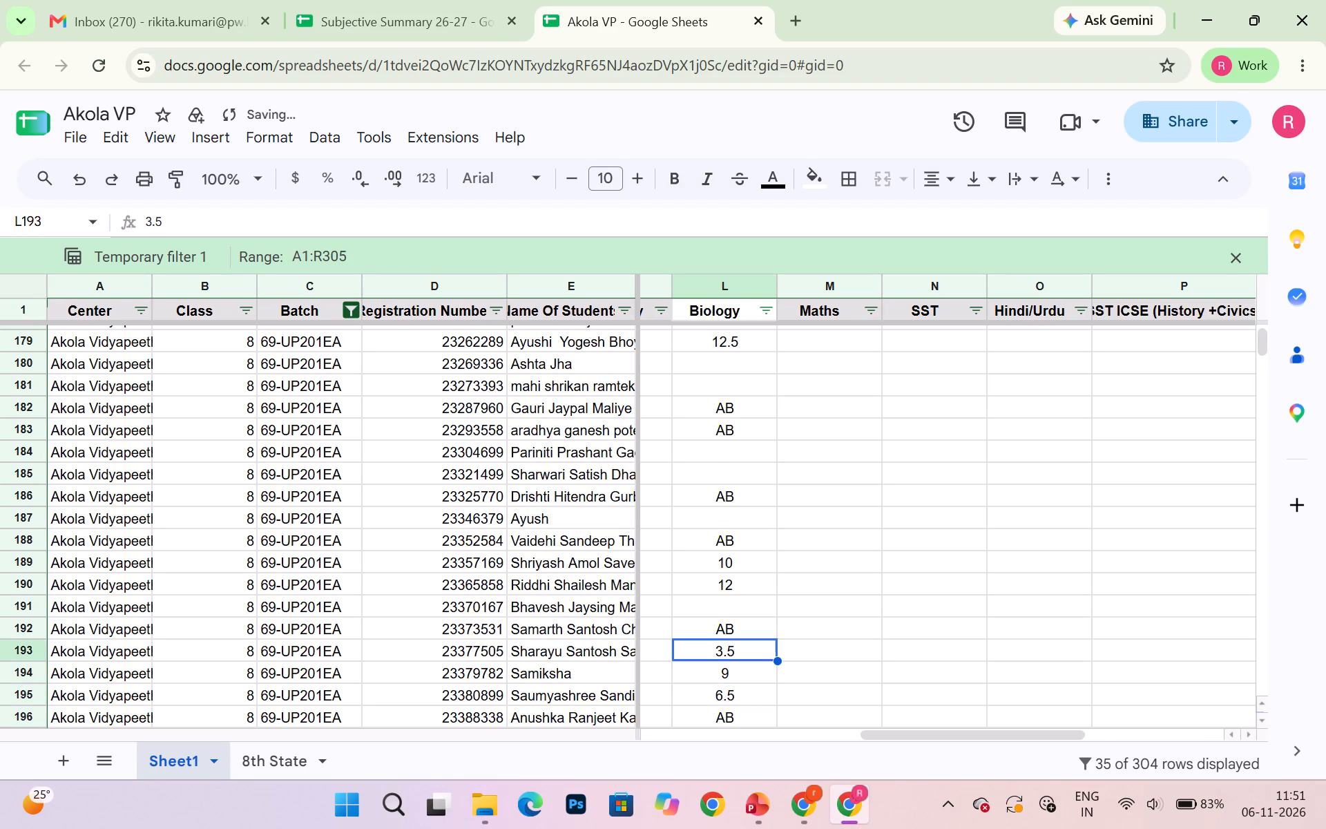
{"action": "key", "text": "Down"}
{"action": "key", "text": "Down"}
{"action": "key", "text": "Down"}
{"action": "key", "text": "Down"}
{"action": "key", "text": "Down"}
{"action": "key", "text": "Down"}
{"action": "key", "text": "Down"}
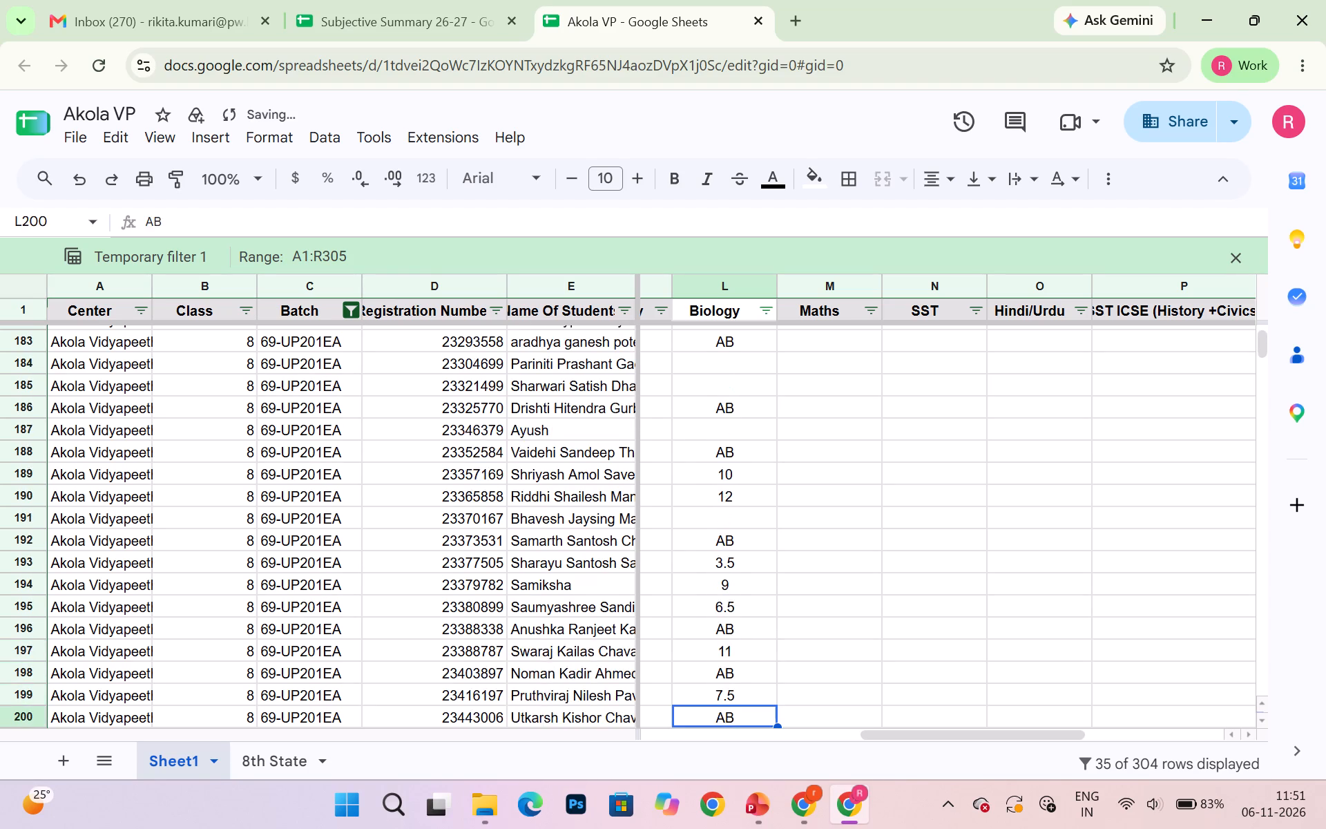
{"action": "key", "text": "Down"}
{"action": "key", "text": "Down"}
{"action": "key", "text": "Down"}
{"action": "key", "text": "Down"}
{"action": "key", "text": "Down"}
{"action": "key", "text": "Down"}
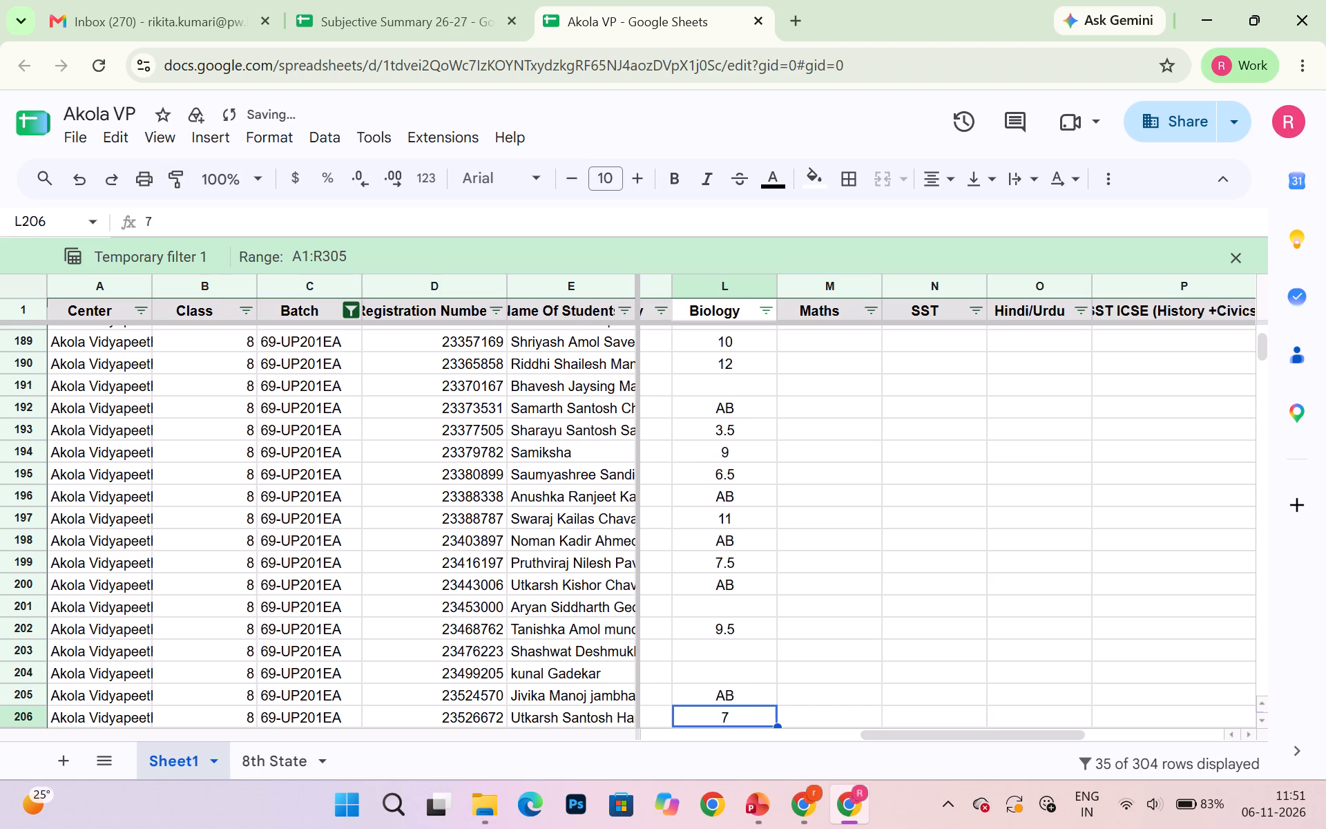
{"action": "key", "text": "Down"}
{"action": "key", "text": "Down"}
{"action": "key", "text": "Down"}
{"action": "key", "text": "Down"}
{"action": "key", "text": "Up"}
{"action": "key", "text": "Up"}
{"action": "key", "text": "Up"}
{"action": "key", "text": "Up"}
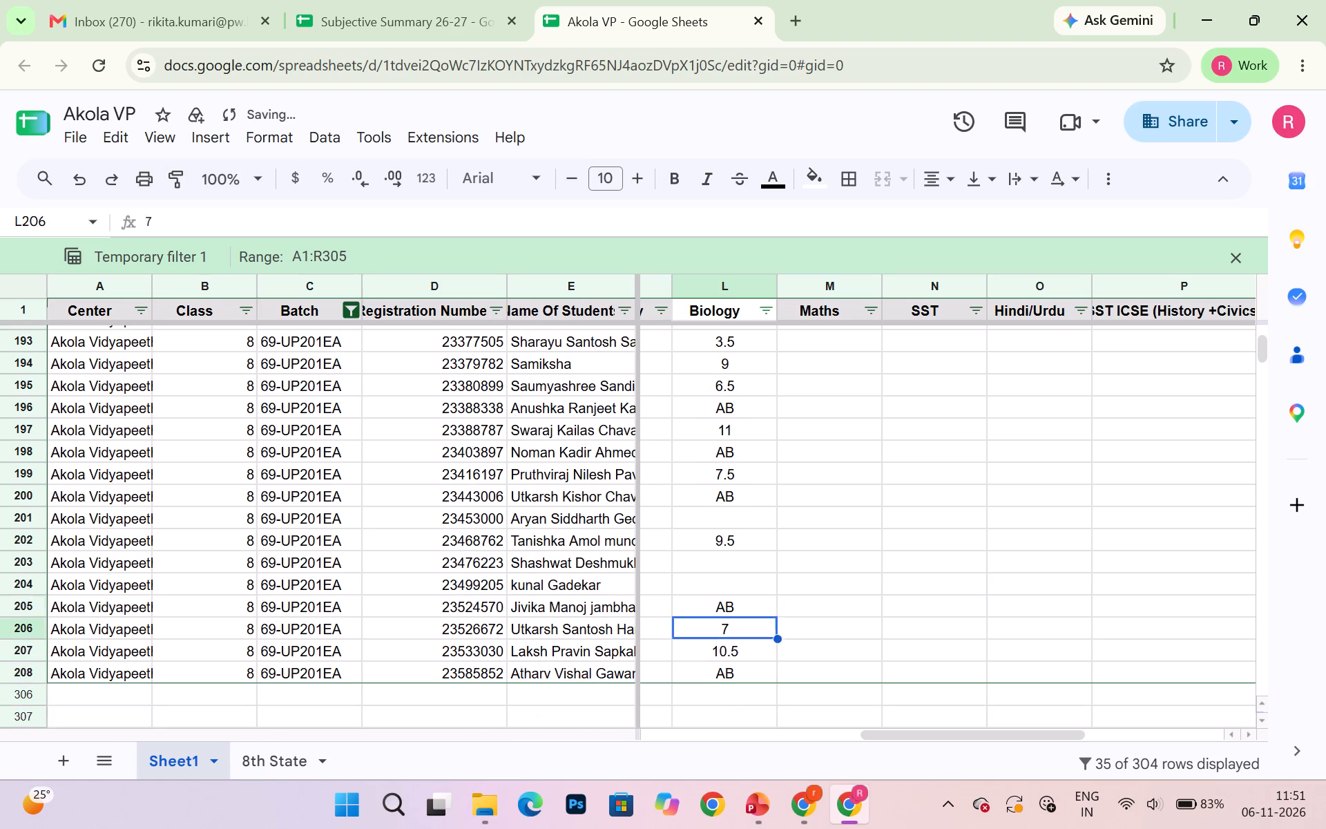
{"action": "key", "text": "Up"}
{"action": "key", "text": "Up"}
{"action": "key", "text": "Up"}
{"action": "key", "text": "Up"}
{"action": "key", "text": "Up"}
{"action": "key", "text": "Up"}
{"action": "key", "text": "Up"}
{"action": "key", "text": "Up"}
{"action": "key", "text": "Up"}
{"action": "key", "text": "Up"}
{"action": "key", "text": "Up"}
{"action": "key", "text": "Up"}
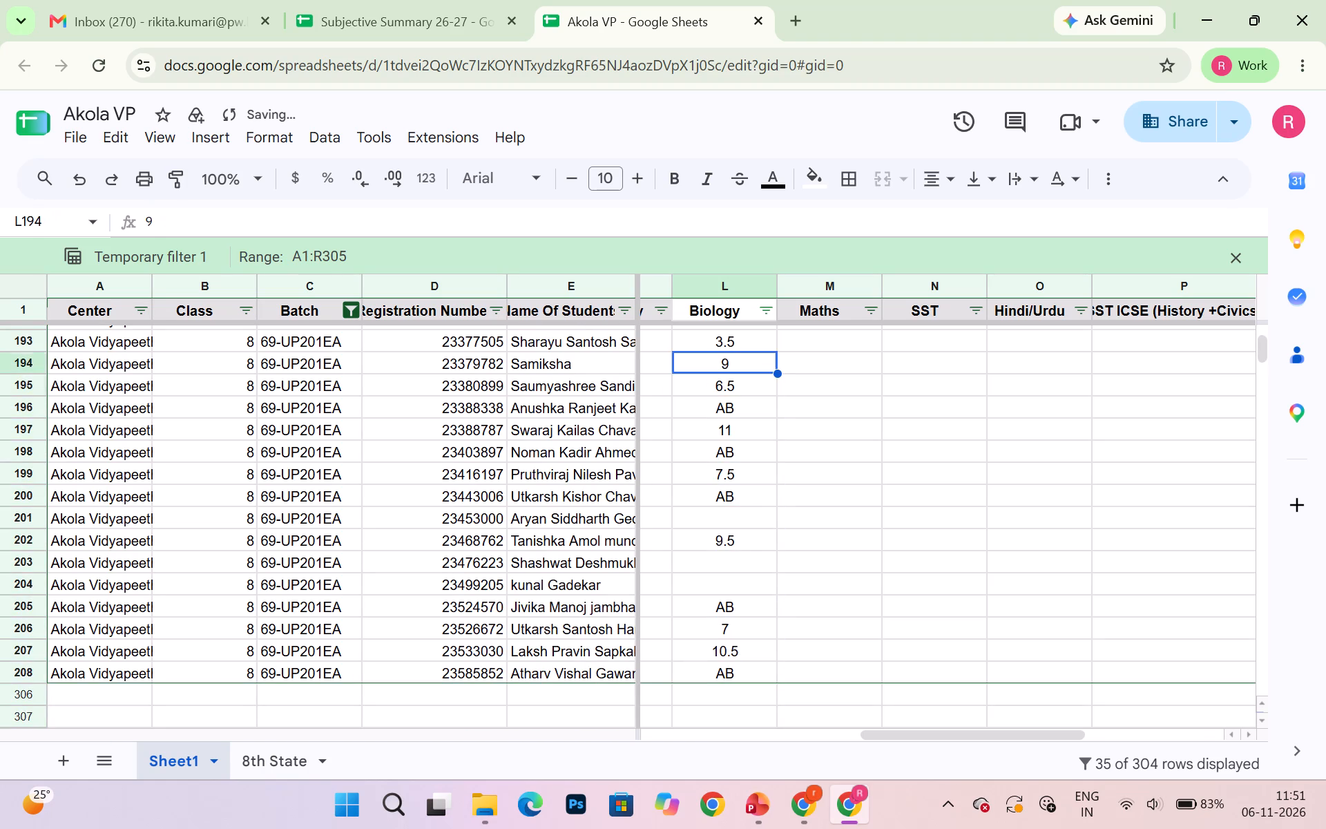
{"action": "key", "text": "Up"}
{"action": "key", "text": "Up"}
{"action": "key", "text": "Down"}
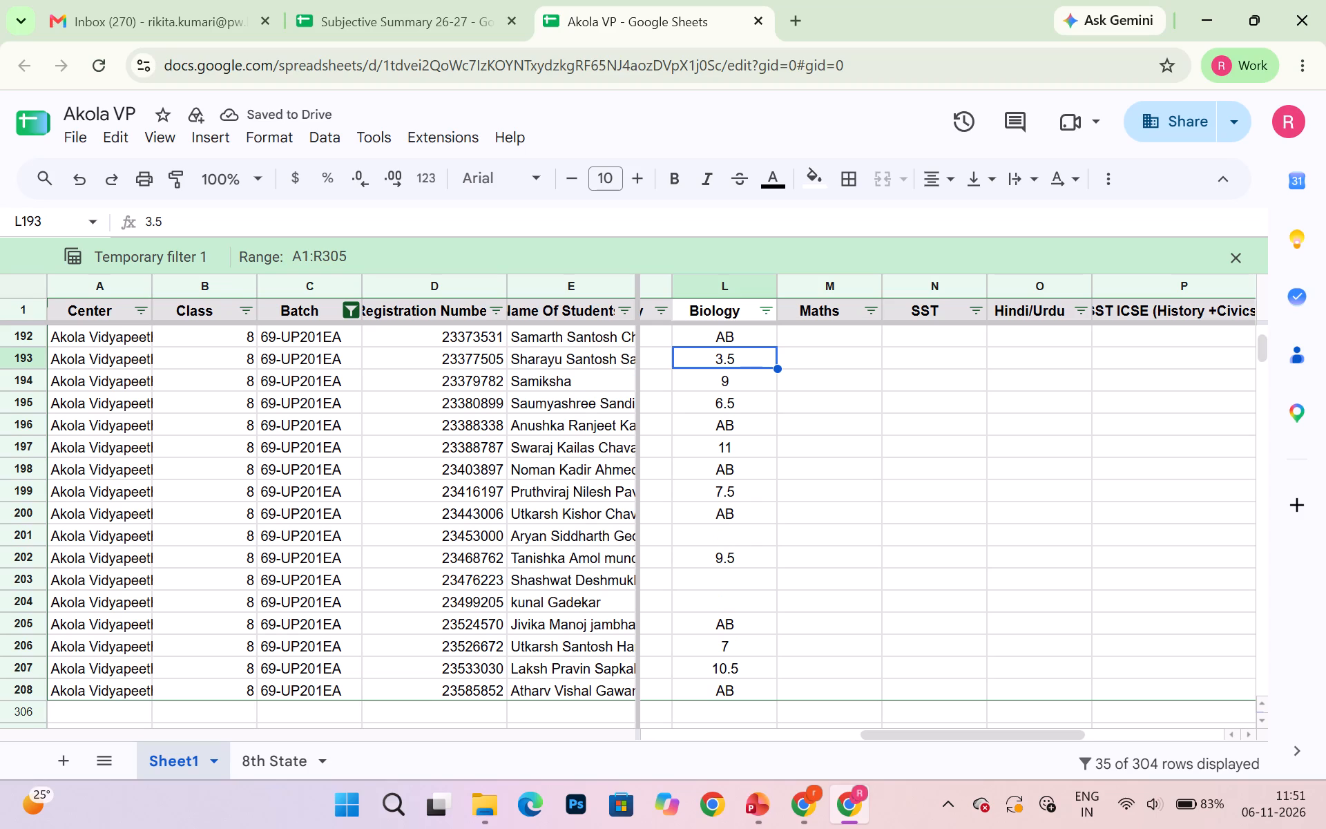
Enter 9.5 as the Biology mark in cell L185.
{"action": "key", "text": "Up"}
{"action": "key", "text": "Up"}
{"action": "key", "text": "Up"}
{"action": "key", "text": "Up"}
{"action": "key", "text": "Up"}
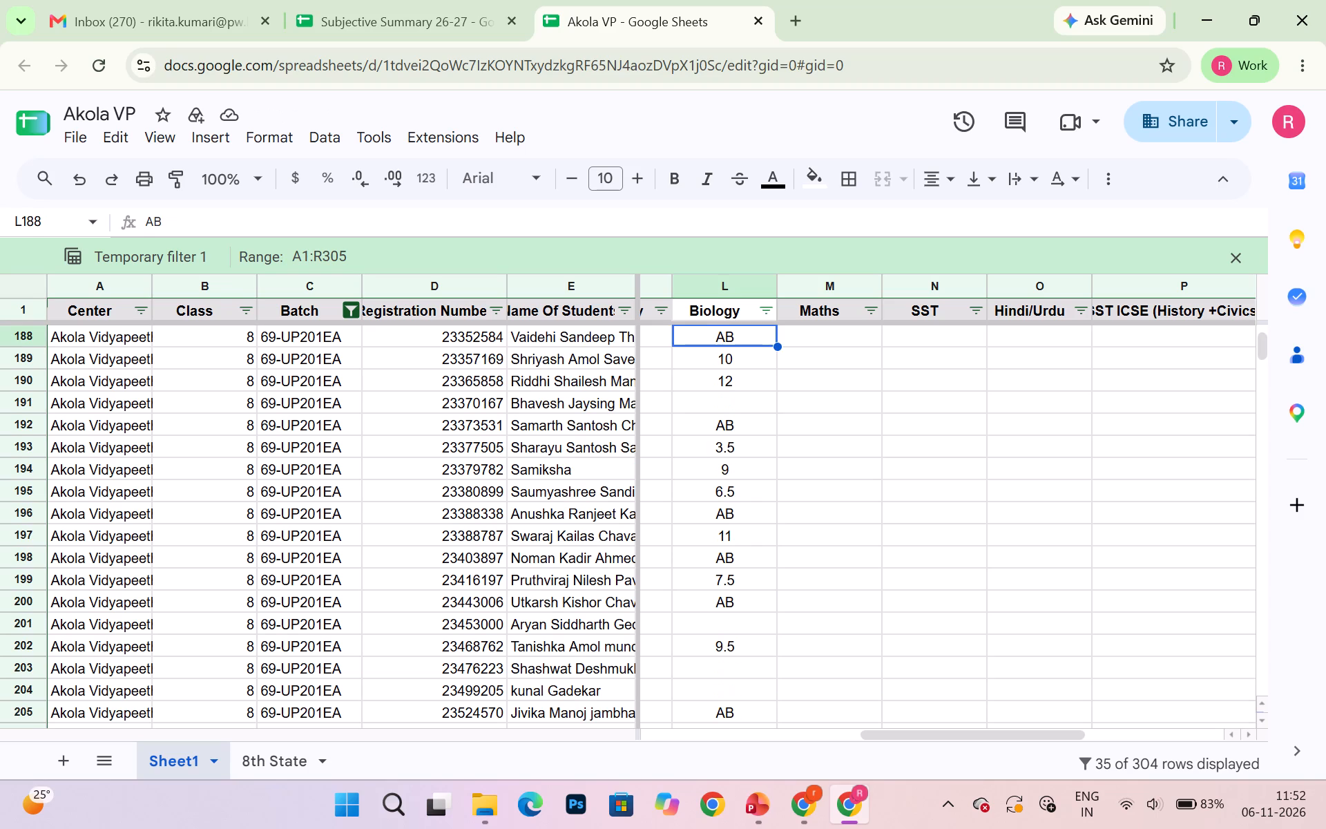
{"action": "key", "text": "Up"}
{"action": "key", "text": "Up"}
{"action": "key", "text": "Up"}
{"action": "key", "text": "Up"}
{"action": "key", "text": "Up"}
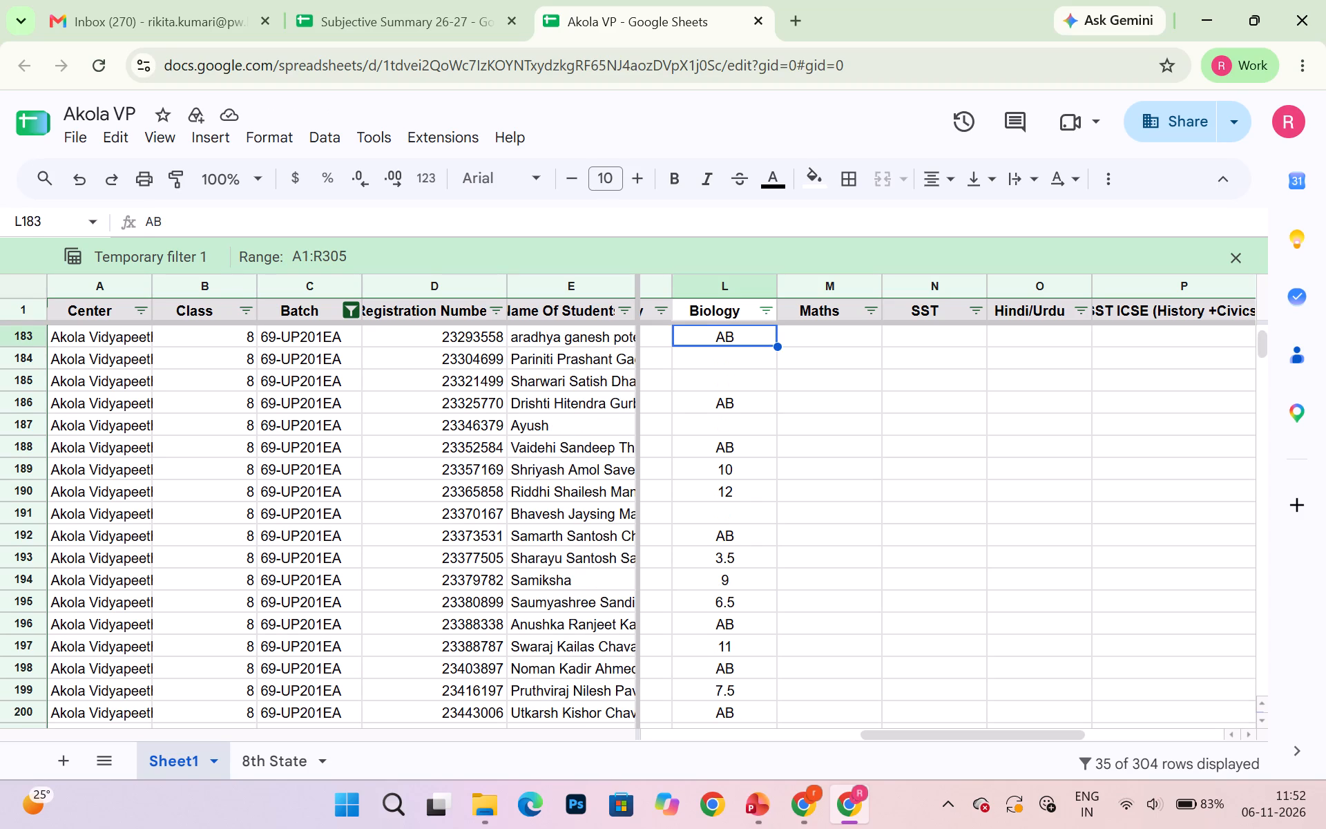
{"action": "key", "text": "Down"}
{"action": "key", "text": "Down"}
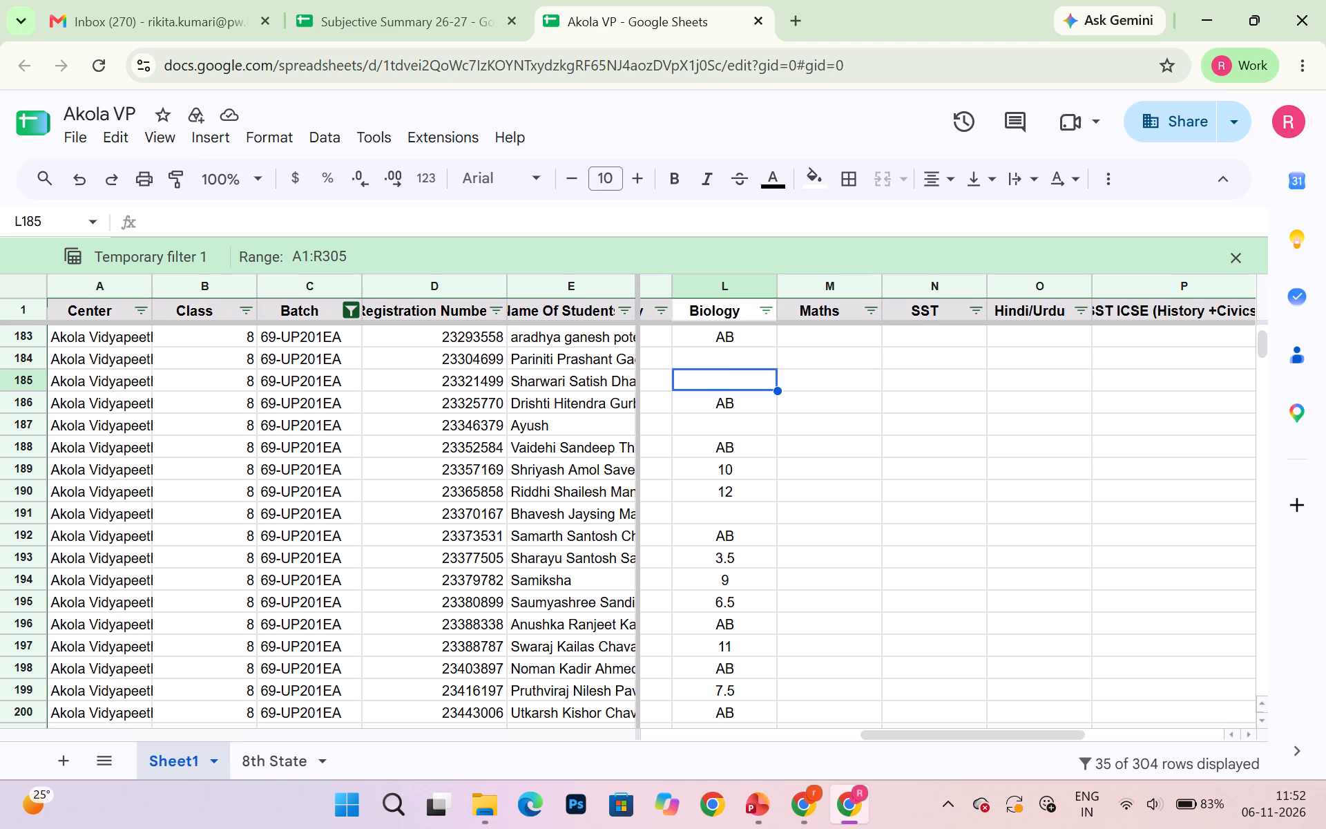
{"action": "type", "text": "9.5"}
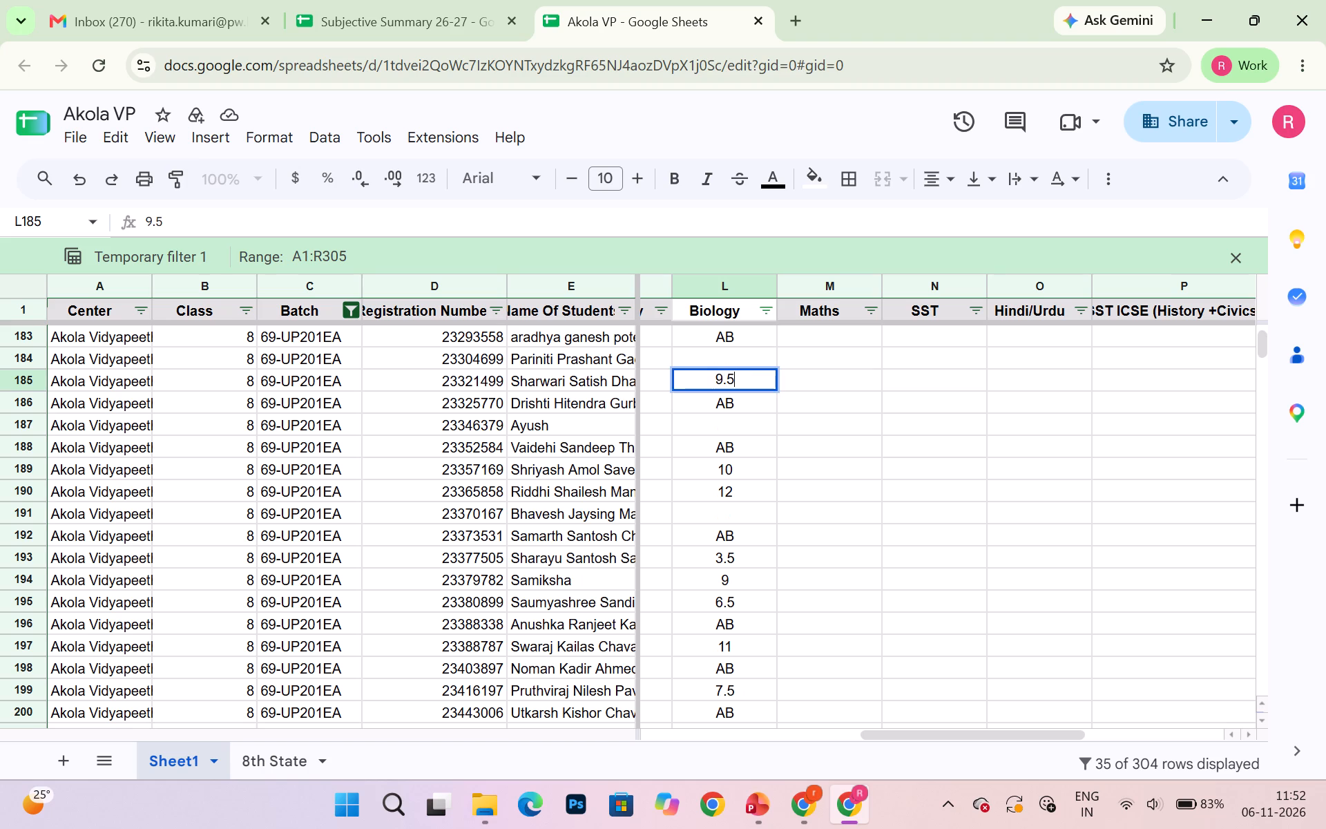
{"action": "key", "text": "Down"}
Look through the student rows below row 185 to the end of the batch and back for the next student to mark.
{"action": "key", "text": "Down"}
{"action": "key", "text": "Down"}
{"action": "key", "text": "Down"}
{"action": "key", "text": "Down"}
{"action": "key", "text": "Down"}
{"action": "key", "text": "Down"}
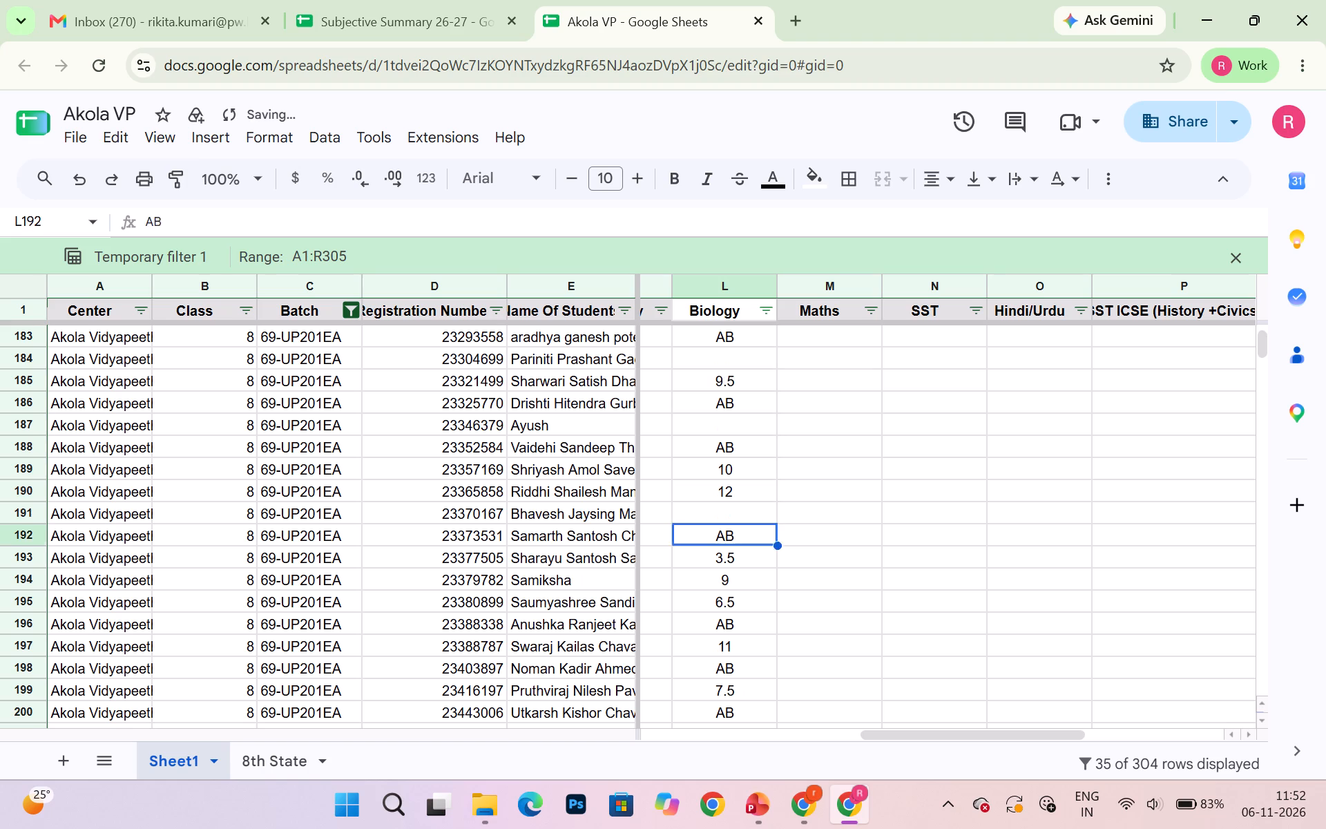
{"action": "key", "text": "Down"}
{"action": "key", "text": "Down"}
{"action": "key", "text": "Down"}
{"action": "key", "text": "Down"}
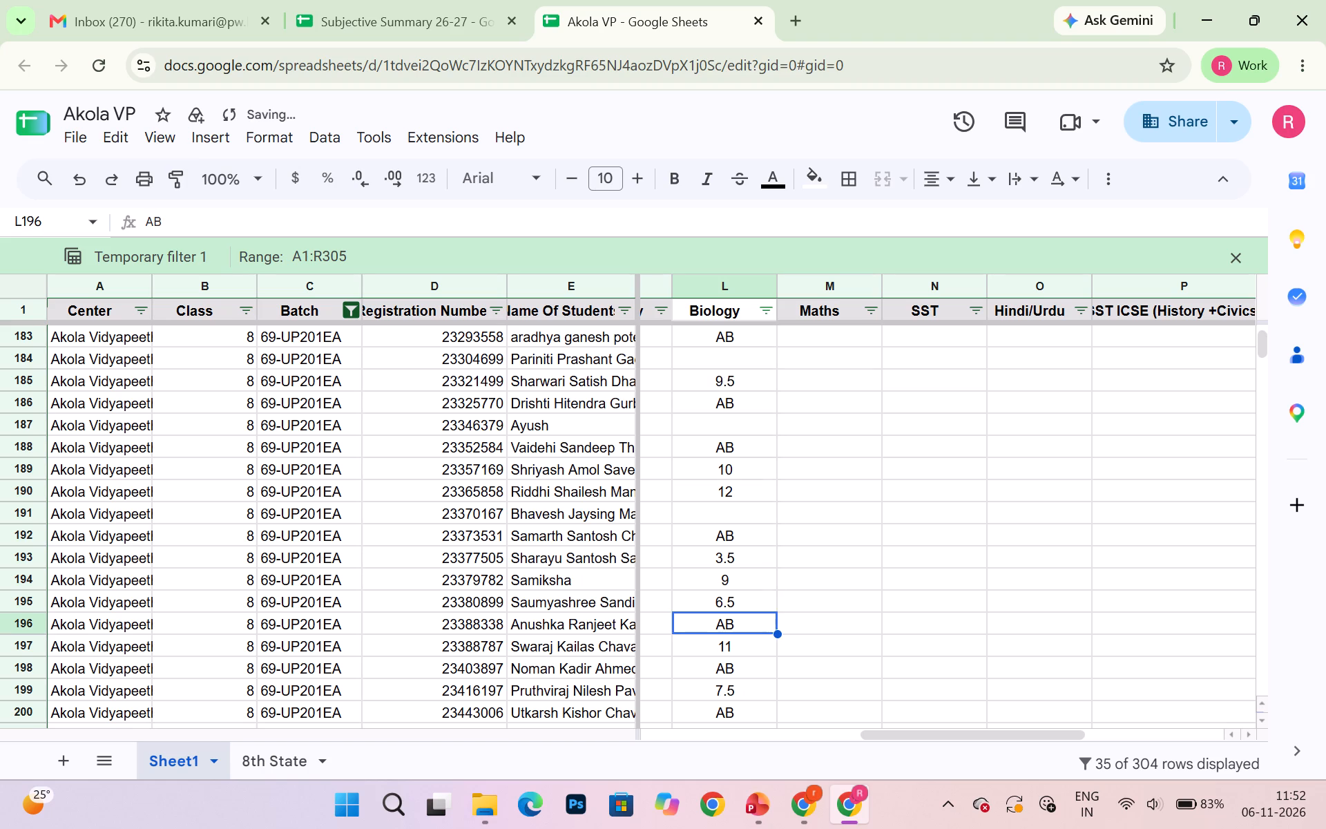
{"action": "key", "text": "Down"}
{"action": "key", "text": "Down"}
{"action": "key", "text": "Down"}
{"action": "key", "text": "Down"}
{"action": "key", "text": "Down"}
{"action": "key", "text": "Down"}
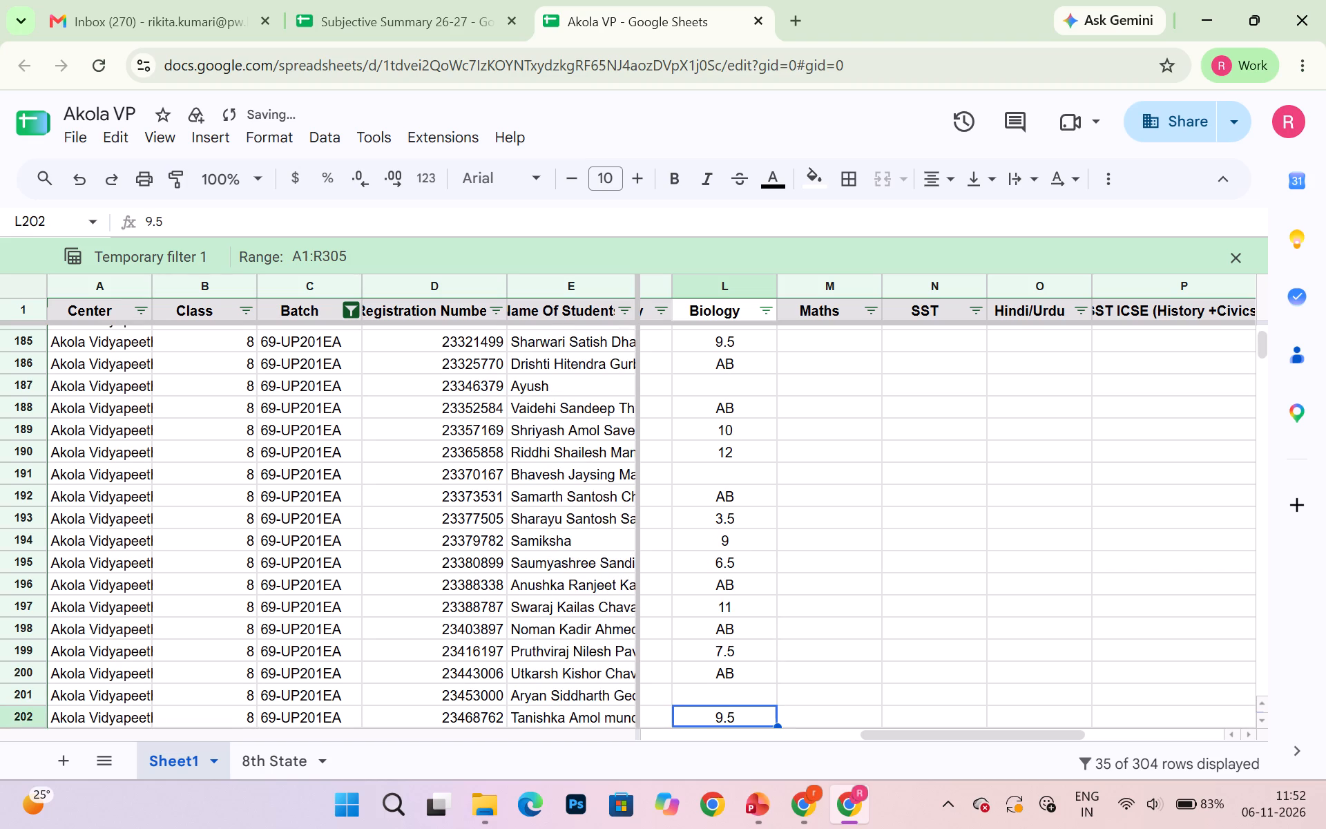
{"action": "key", "text": "Down"}
{"action": "key", "text": "Down"}
{"action": "key", "text": "Down"}
{"action": "key", "text": "Down"}
{"action": "key", "text": "Down"}
{"action": "key", "text": "Down"}
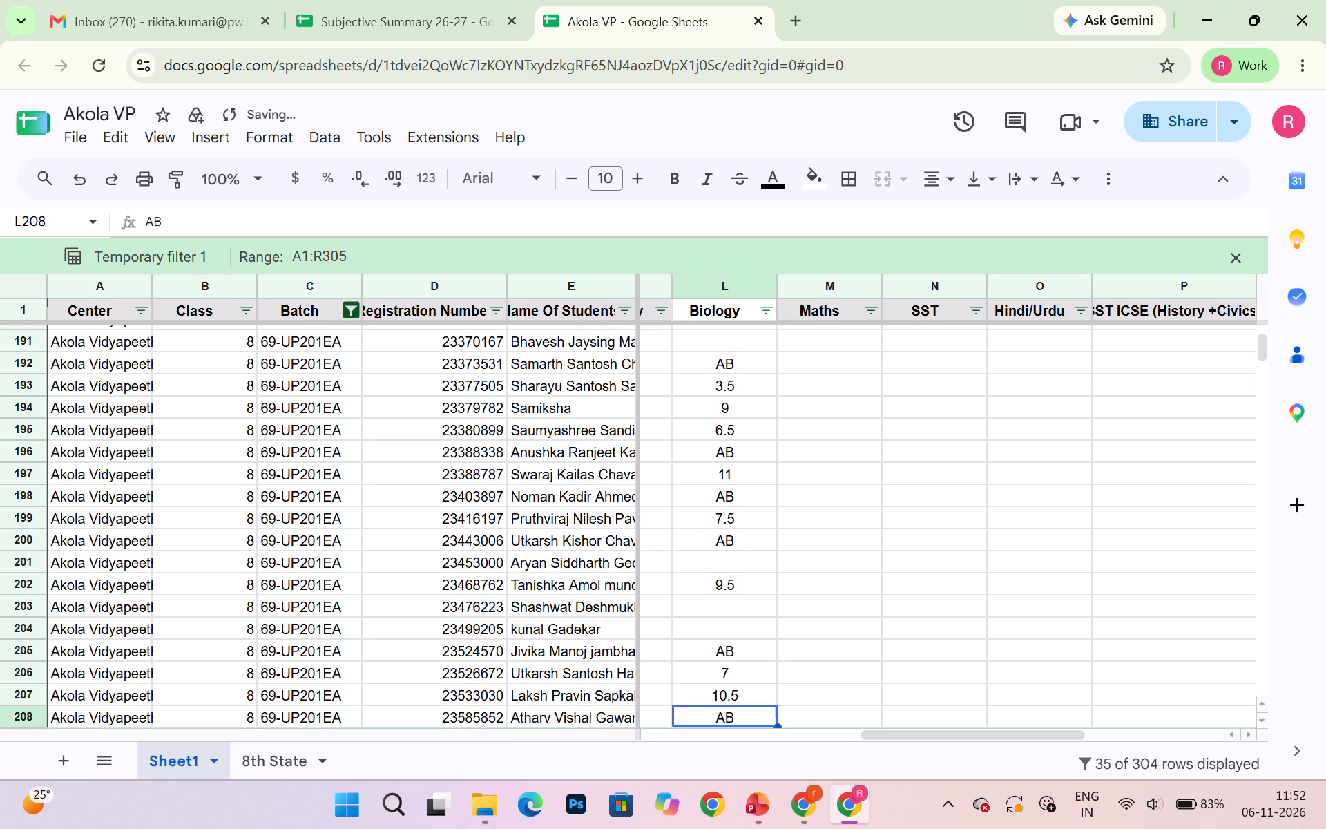
{"action": "key", "text": "Down"}
{"action": "key", "text": "Down"}
{"action": "key", "text": "Up"}
{"action": "key", "text": "Up"}
{"action": "key", "text": "Up"}
{"action": "key", "text": "Up"}
{"action": "key", "text": "Up"}
{"action": "key", "text": "Up"}
{"action": "key", "text": "Up"}
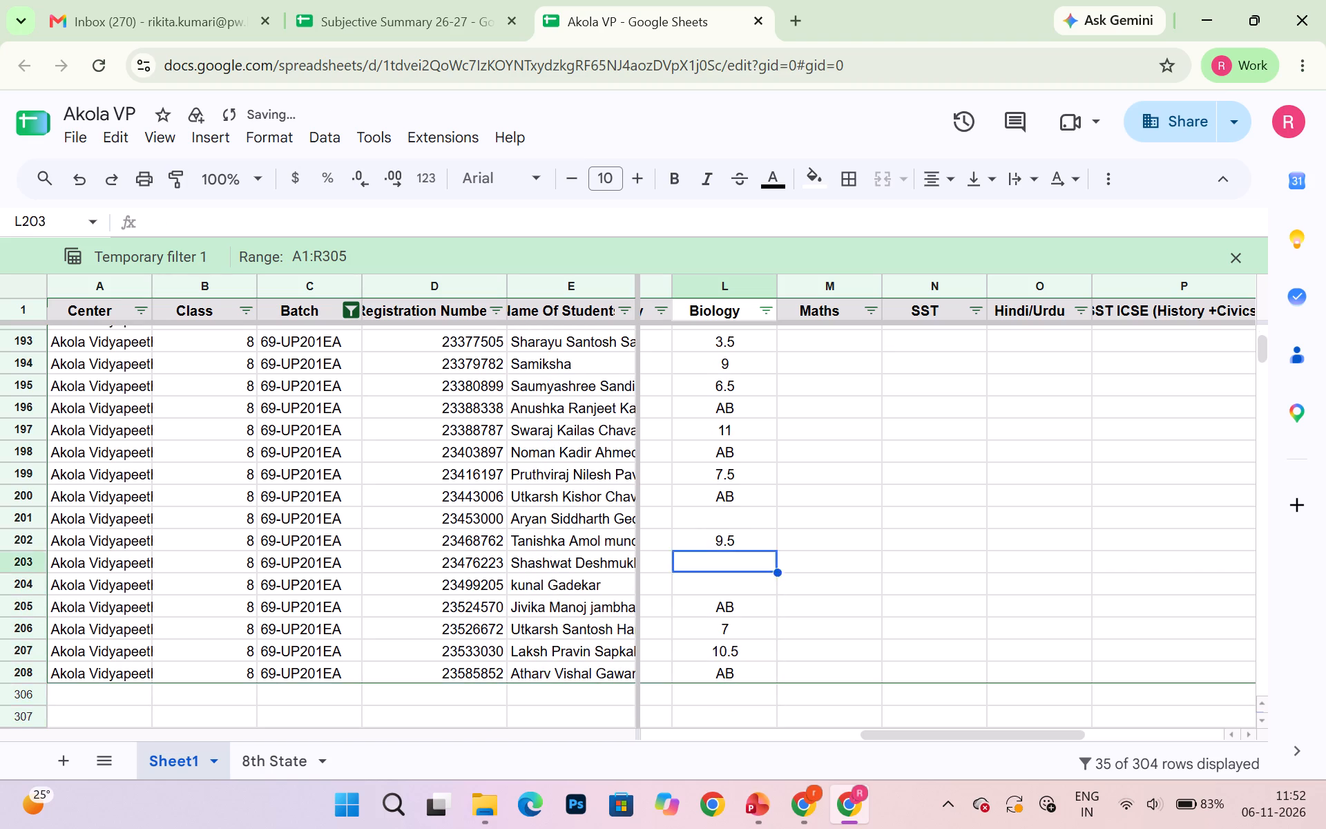
{"action": "key", "text": "Up"}
{"action": "key", "text": "Up"}
{"action": "key", "text": "Up"}
{"action": "key", "text": "Up"}
{"action": "key", "text": "Up"}
{"action": "key", "text": "Up"}
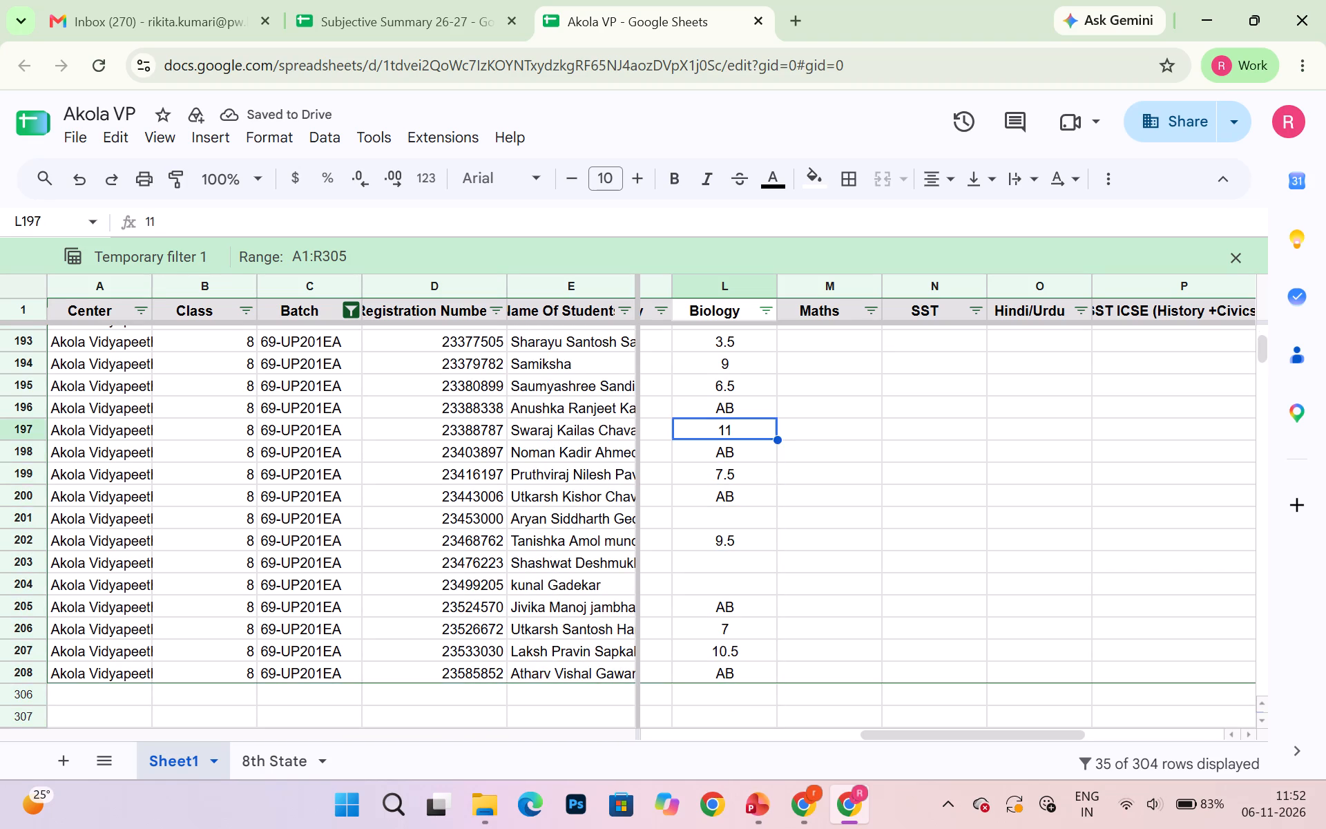
{"action": "key", "text": "Up"}
{"action": "key", "text": "Up"}
{"action": "key", "text": "Up"}
{"action": "key", "text": "Up"}
{"action": "key", "text": "Up"}
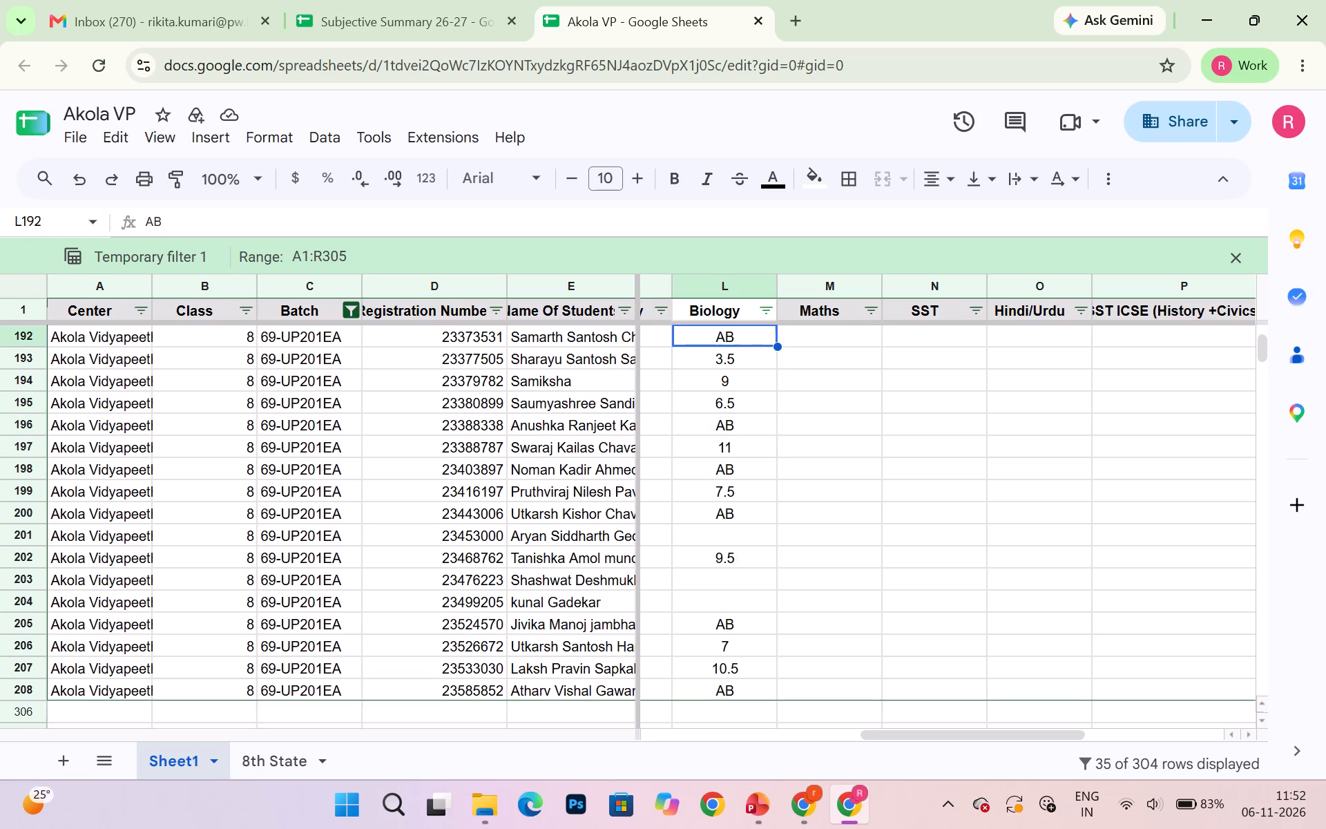
Enter 13 as the Biology mark in cell L181.
{"action": "key", "text": "Up"}
{"action": "key", "text": "Up"}
{"action": "key", "text": "Up"}
{"action": "key", "text": "Up"}
{"action": "key", "text": "Up"}
{"action": "key", "text": "Up"}
{"action": "key", "text": "Up"}
{"action": "key", "text": "Up"}
{"action": "key", "text": "Up"}
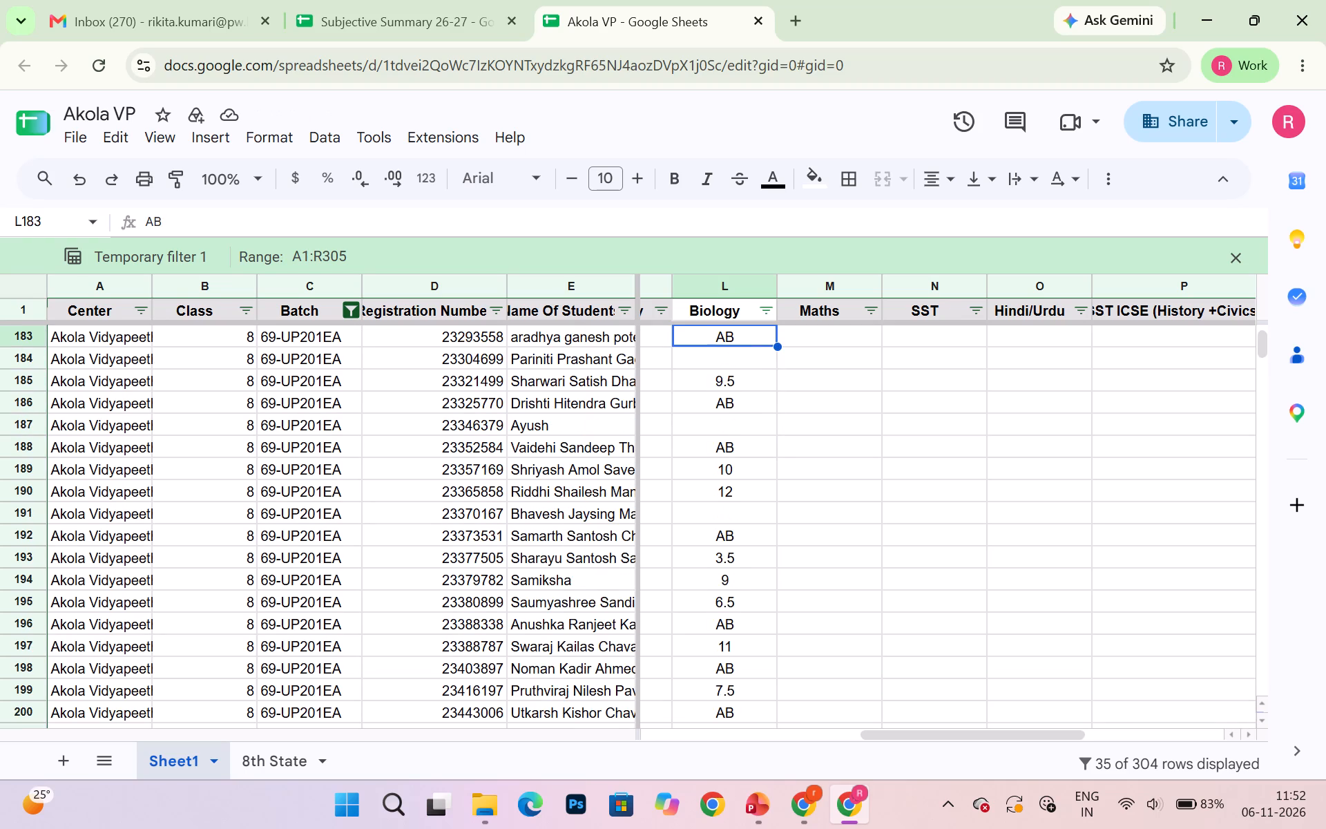
{"action": "key", "text": "Up"}
{"action": "key", "text": "Up"}
{"action": "key", "text": "Up"}
{"action": "key", "text": "Down"}
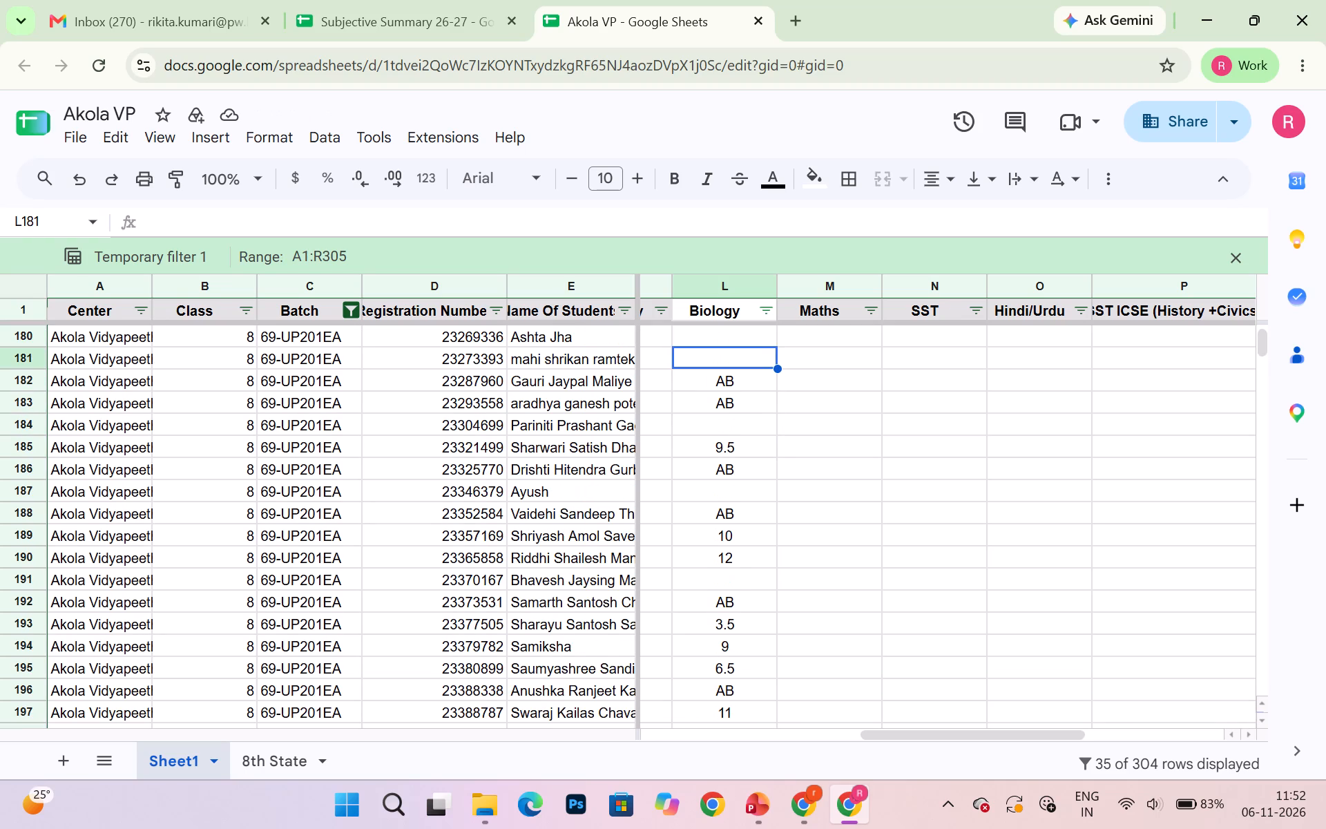
{"action": "type", "text": "13"}
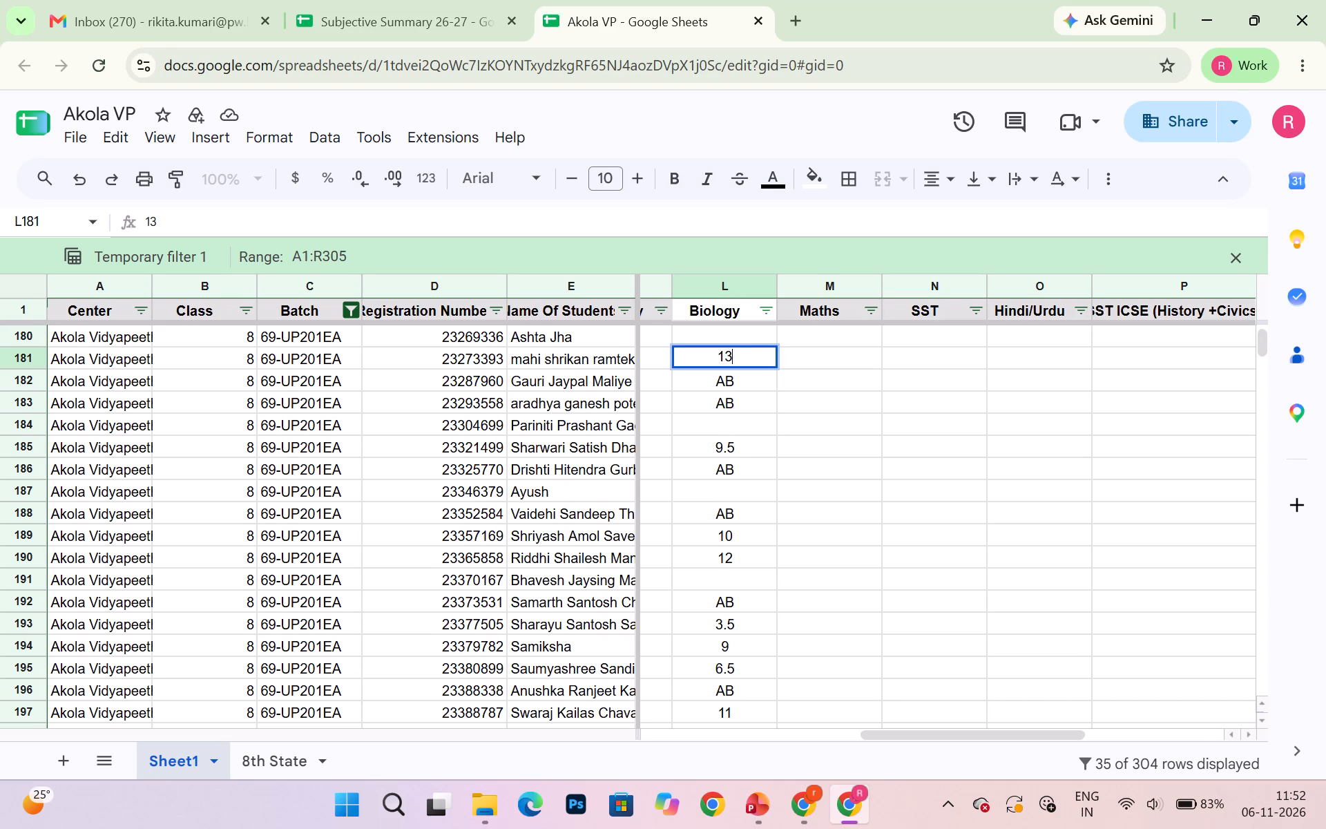
{"action": "key", "text": "Down"}
Enter 12 as the Biology mark in cell L191.
{"action": "key", "text": "Down"}
{"action": "key", "text": "Down"}
{"action": "key", "text": "Down"}
{"action": "key", "text": "Down"}
{"action": "key", "text": "Down"}
{"action": "key", "text": "Down"}
{"action": "key", "text": "Down"}
{"action": "key", "text": "Down"}
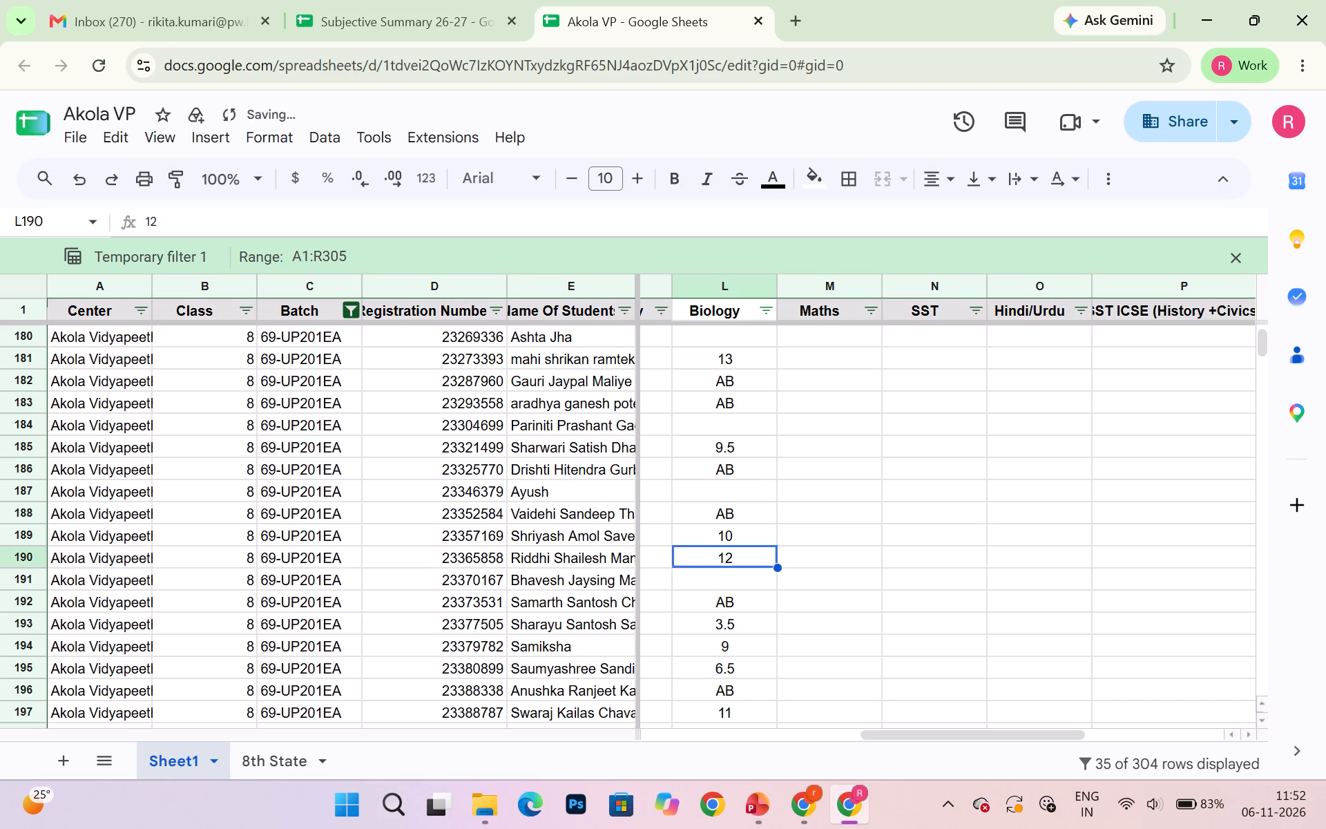
{"action": "key", "text": "Down"}
{"action": "key", "text": "Down"}
{"action": "key", "text": "Up"}
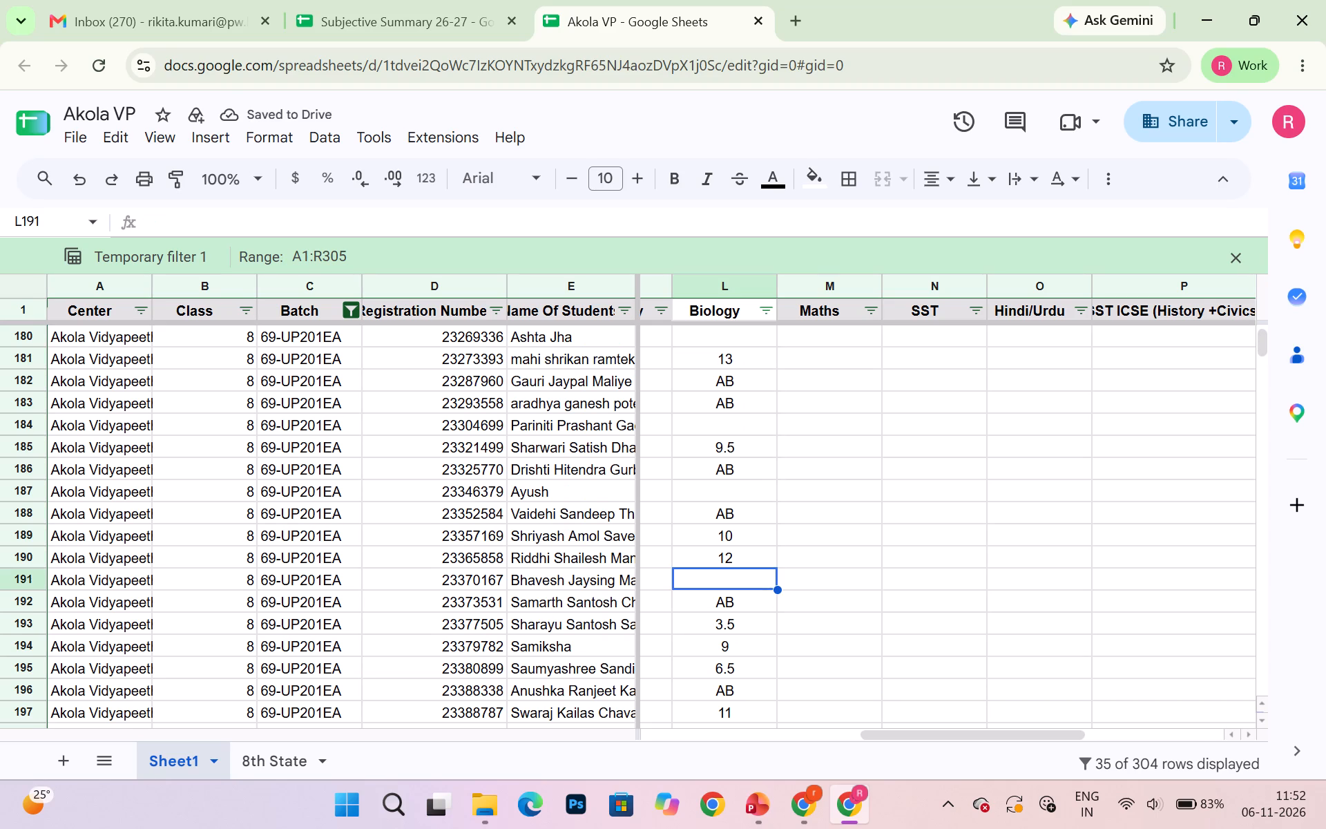
{"action": "type", "text": "12"}
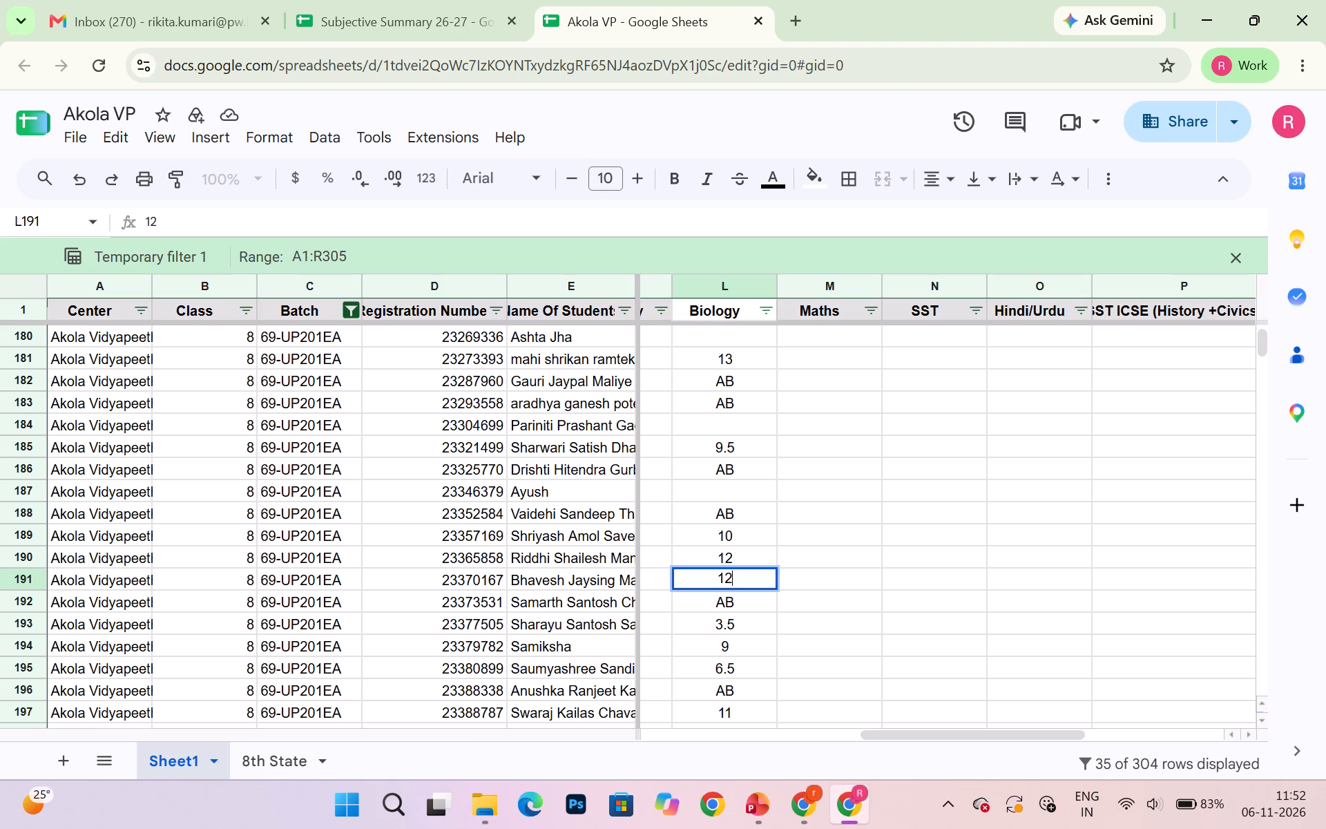
{"action": "key", "text": "Up"}
Enter 10 as the Biology mark in cell L177.
{"action": "key", "text": "Up"}
{"action": "key", "text": "Up"}
{"action": "key", "text": "Up"}
{"action": "key", "text": "Up"}
{"action": "key", "text": "Up"}
{"action": "key", "text": "Up"}
{"action": "key", "text": "Up"}
{"action": "key", "text": "Up"}
{"action": "key", "text": "Up"}
{"action": "key", "text": "Up"}
{"action": "key", "text": "Up"}
{"action": "key", "text": "Up"}
{"action": "key", "text": "Up"}
{"action": "key", "text": "Up"}
{"action": "key", "text": "Up"}
{"action": "key", "text": "Up"}
{"action": "key", "text": "Up"}
{"action": "key", "text": "Up"}
{"action": "key", "text": "Up"}
{"action": "key", "text": "Up"}
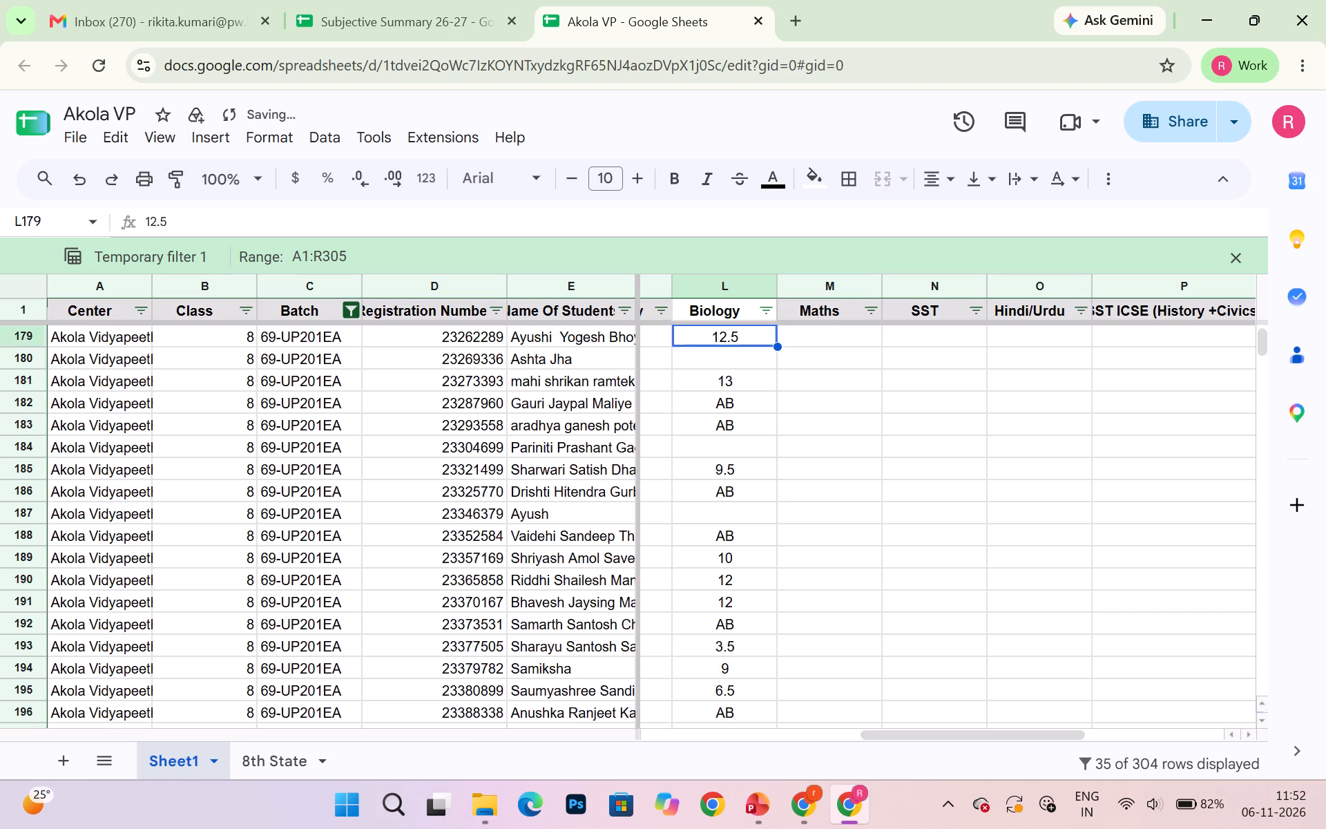
{"action": "key", "text": "Down"}
{"action": "key", "text": "Down"}
{"action": "key", "text": "Down"}
{"action": "key", "text": "Down"}
{"action": "key", "text": "Down"}
{"action": "key", "text": "Up"}
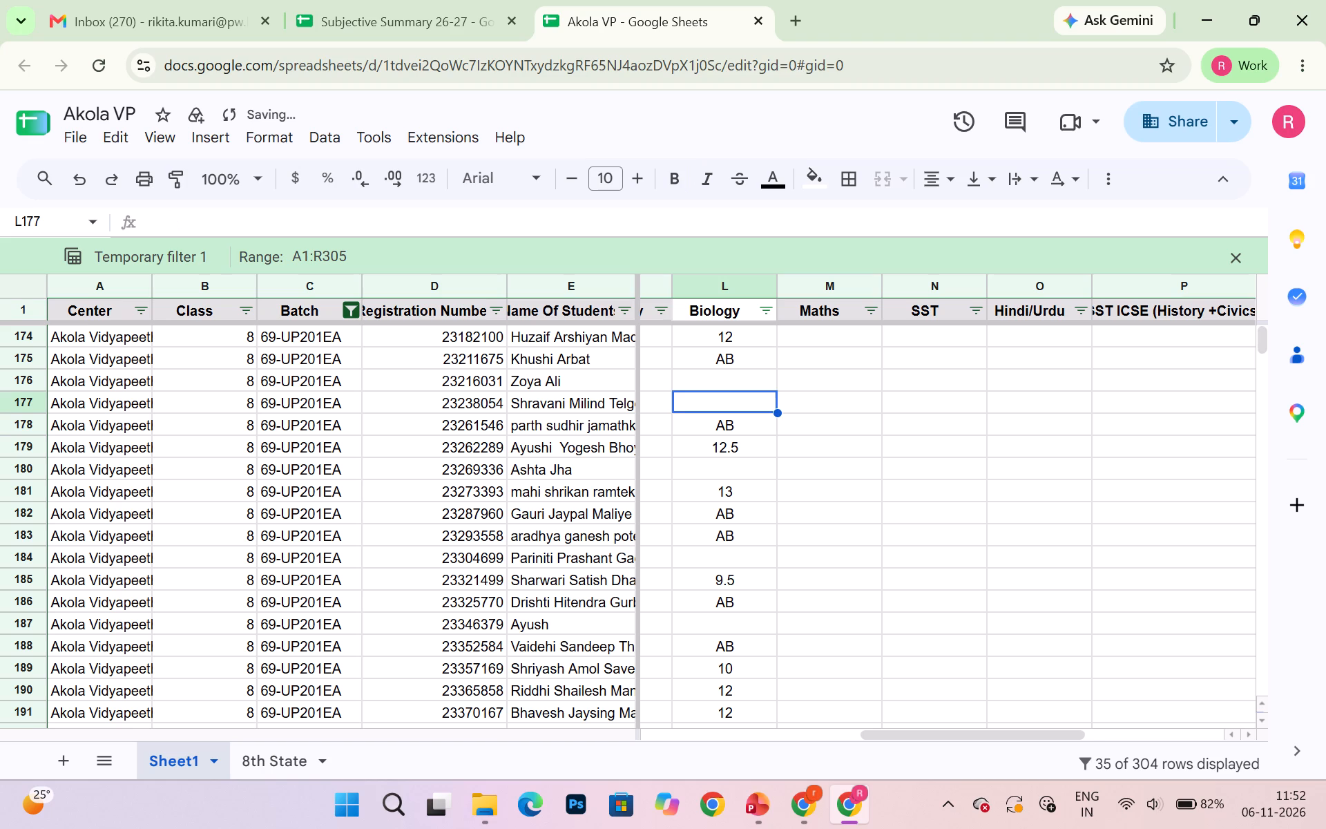
{"action": "type", "text": "10"}
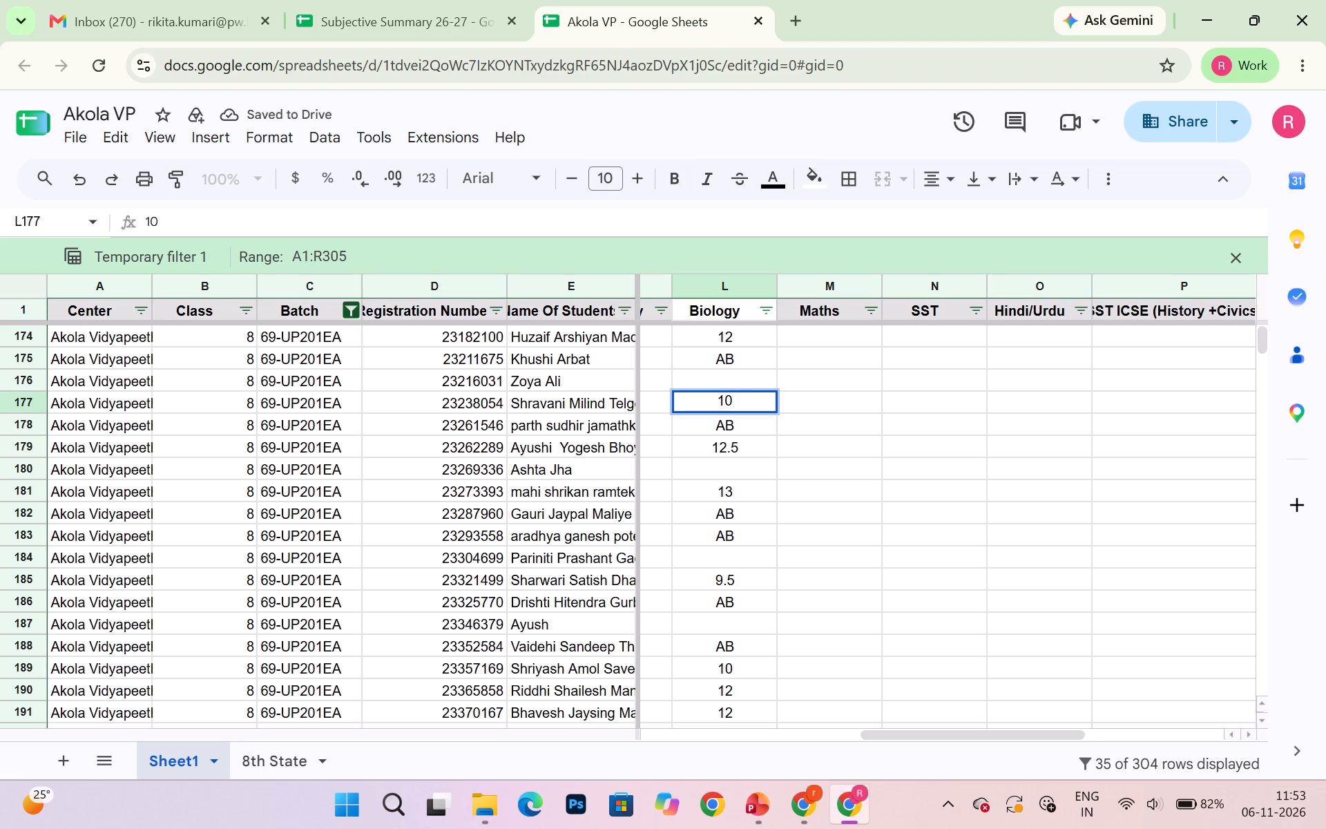
{"action": "key", "text": "Down"}
Enter 7.5 as the Biology mark in cell L184.
{"action": "key", "text": "Down"}
{"action": "key", "text": "Down"}
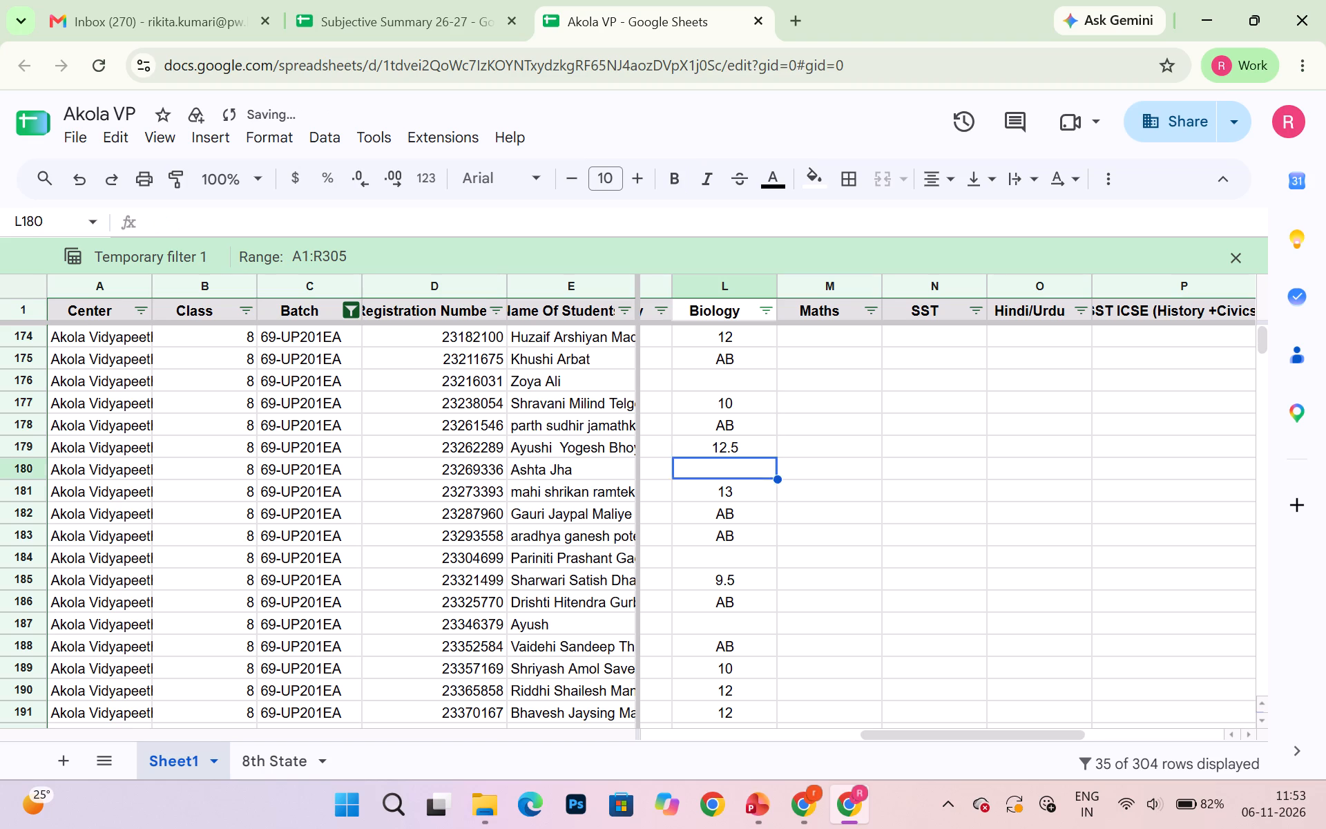
{"action": "key", "text": "Down"}
{"action": "key", "text": "Down"}
{"action": "key", "text": "Down"}
{"action": "key", "text": "Down"}
{"action": "key", "text": "Down"}
{"action": "key", "text": "Up"}
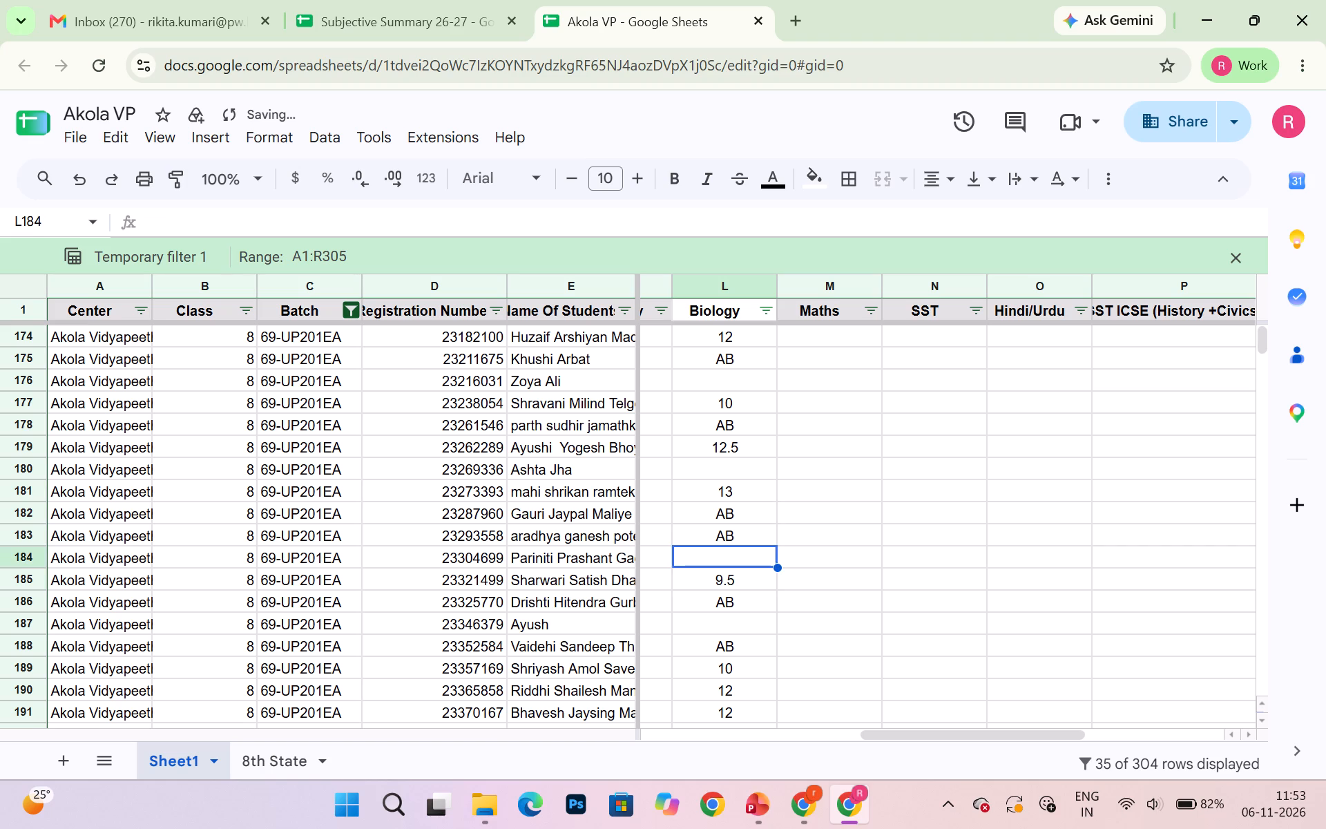
{"action": "type", "text": "7.5"}
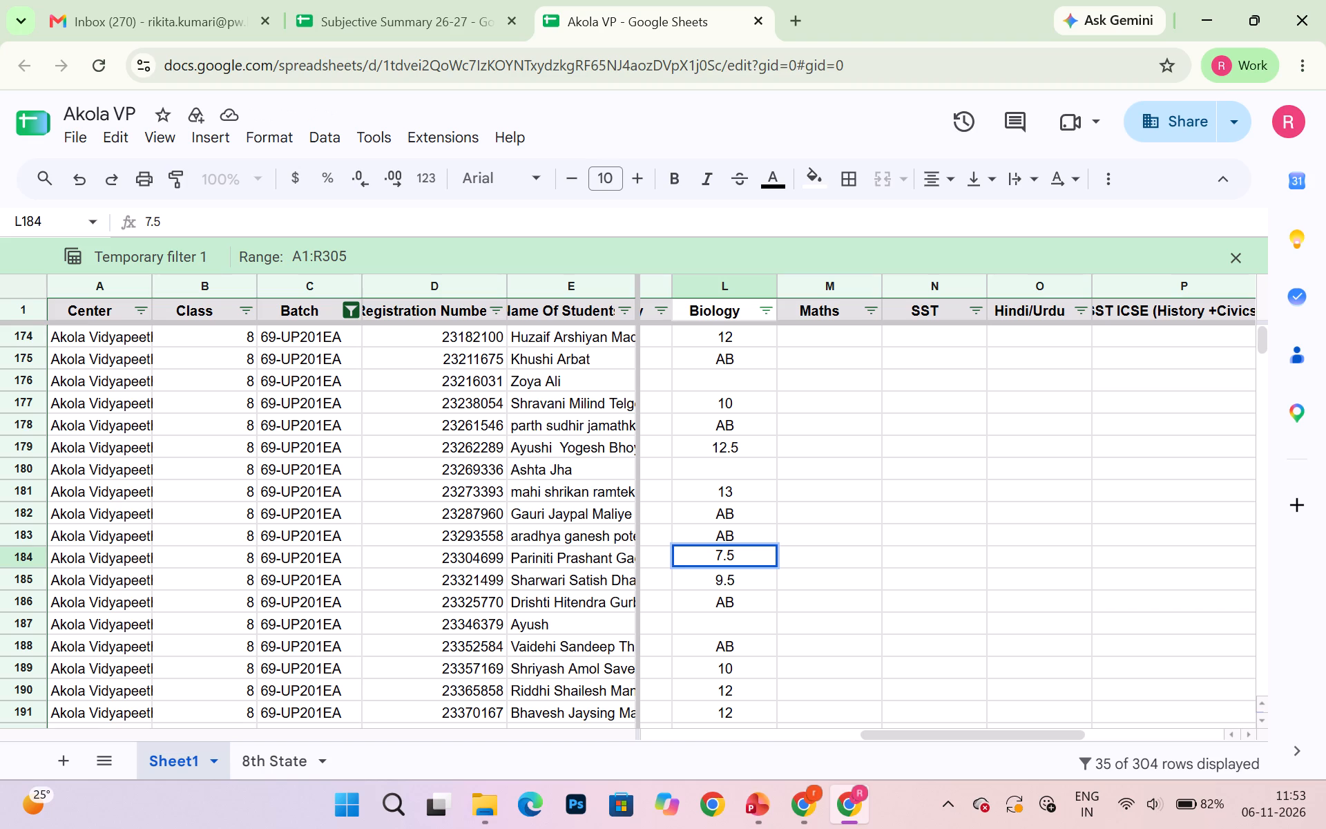
{"action": "key", "text": "Down"}
Look through the student rows below row 185 to the end of the batch for the next student to mark.
{"action": "key", "text": "Down"}
{"action": "key", "text": "Down"}
{"action": "key", "text": "Down"}
{"action": "key", "text": "Down"}
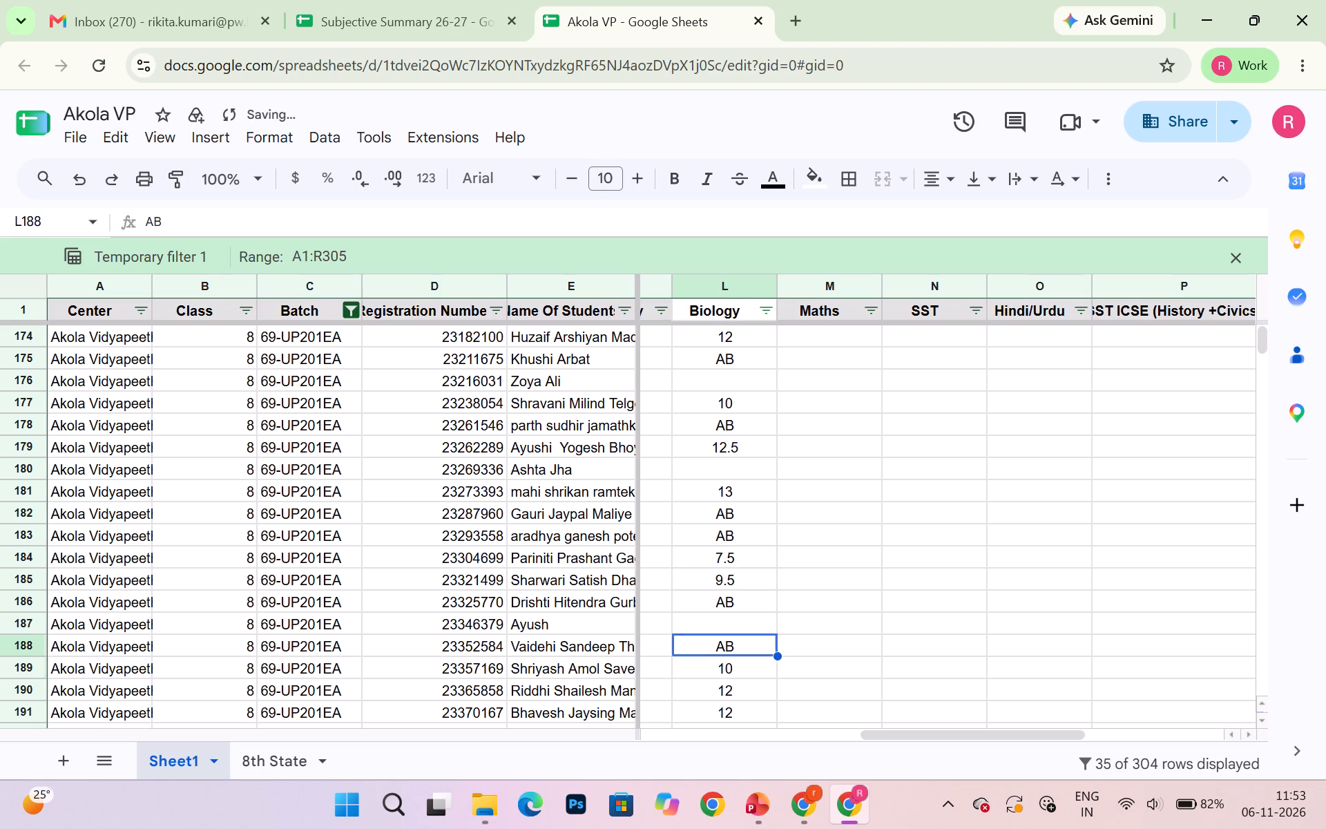
{"action": "key", "text": "Down"}
{"action": "key", "text": "Down"}
{"action": "key", "text": "Down"}
{"action": "key", "text": "Down"}
{"action": "key", "text": "Down"}
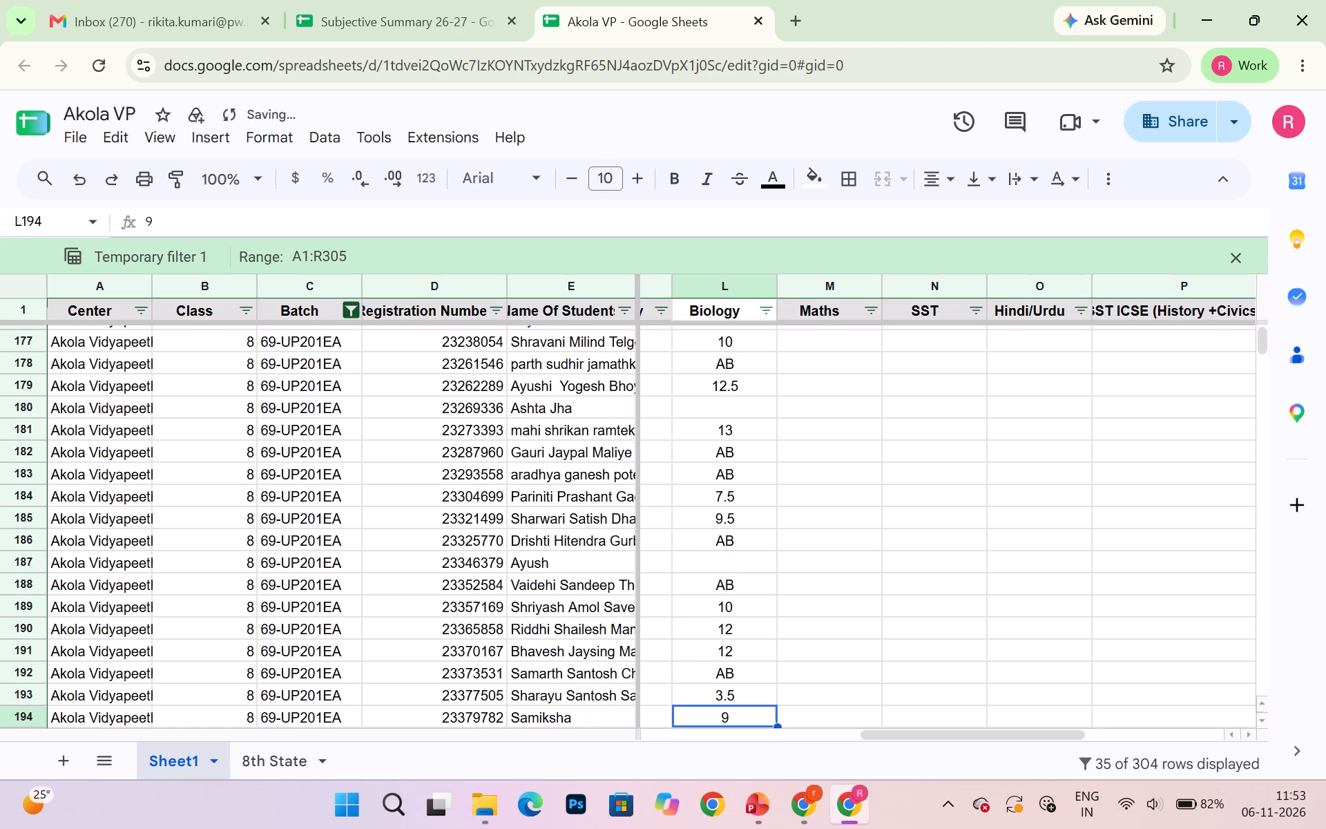
{"action": "key", "text": "Down"}
{"action": "key", "text": "Down"}
{"action": "key", "text": "Down"}
{"action": "key", "text": "Down"}
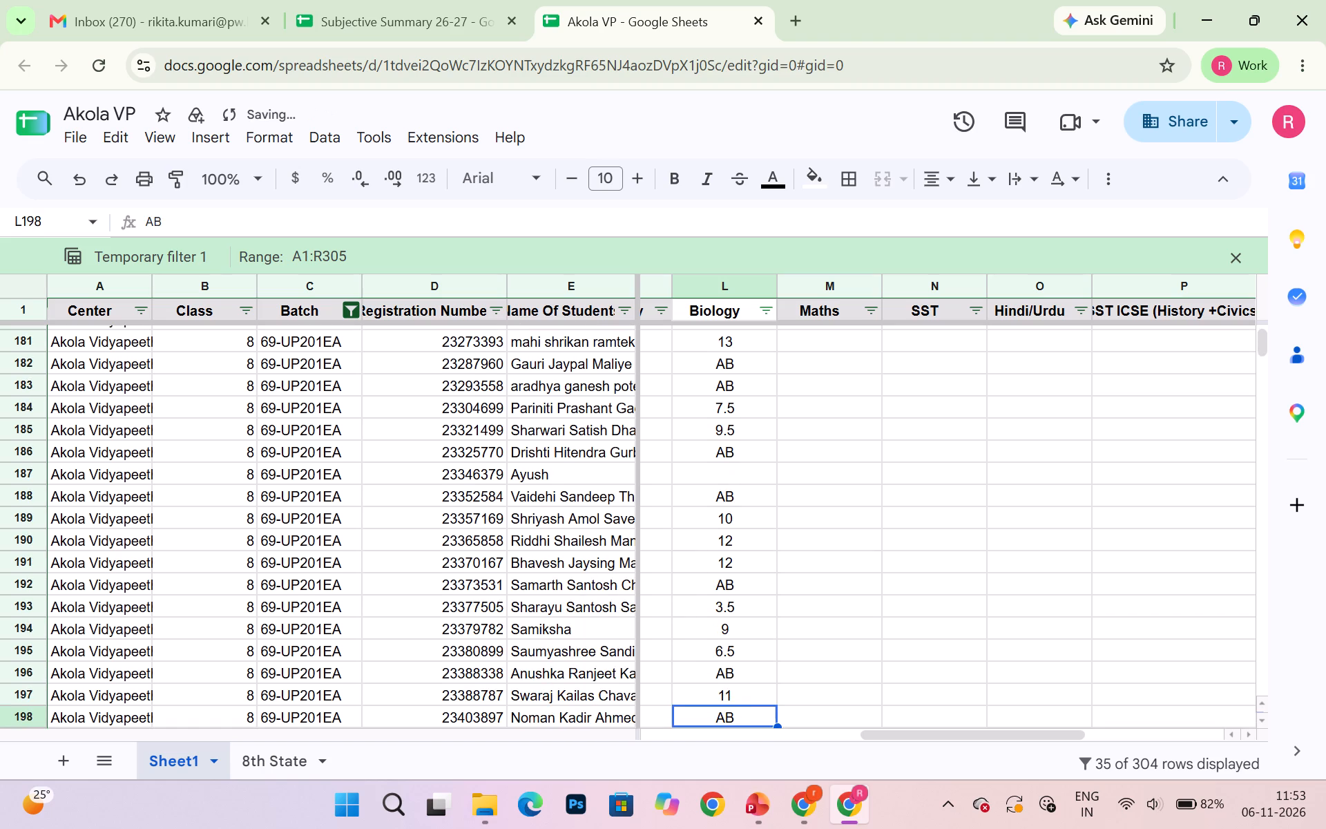
{"action": "key", "text": "Down"}
{"action": "key", "text": "Down"}
{"action": "key", "text": "Down"}
{"action": "key", "text": "Down"}
{"action": "key", "text": "Down"}
{"action": "key", "text": "Down"}
{"action": "key", "text": "Down"}
{"action": "key", "text": "Down"}
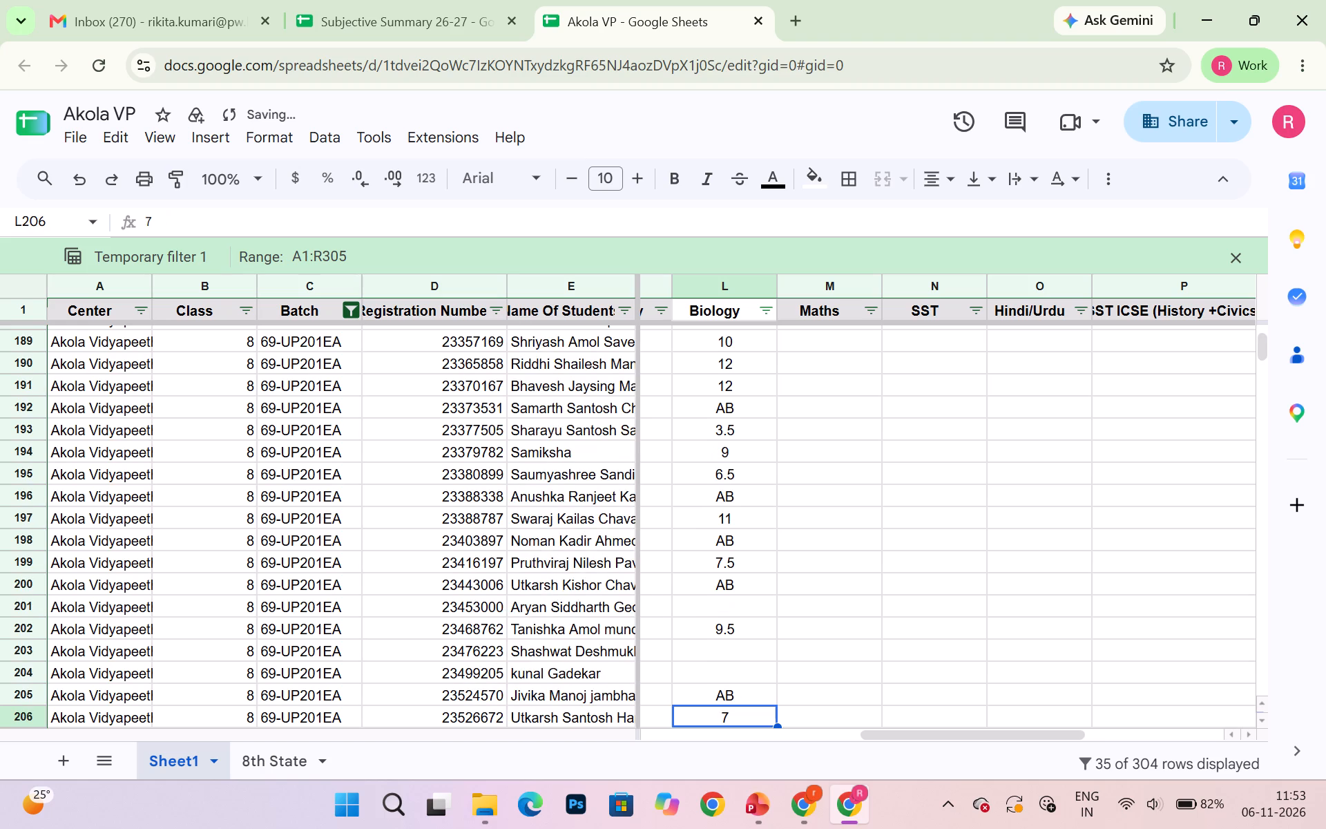
{"action": "key", "text": "Down"}
{"action": "key", "text": "Down"}
{"action": "key", "text": "Down"}
{"action": "key", "text": "Down"}
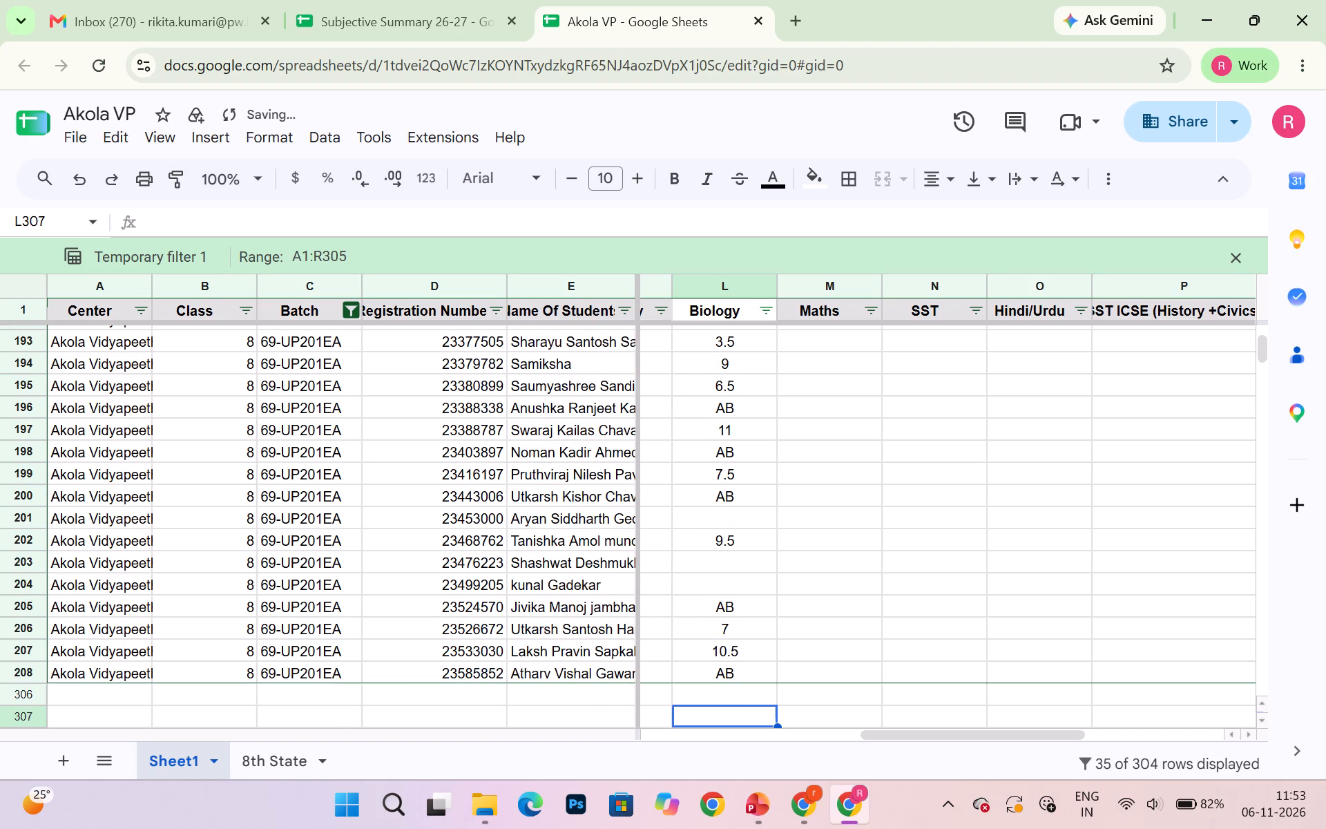
Enter 10.5 as the Biology mark in cell L203.
{"action": "key", "text": "Up"}
{"action": "key", "text": "Up"}
{"action": "key", "text": "Up"}
{"action": "key", "text": "Up"}
{"action": "key", "text": "Up"}
{"action": "key", "text": "Up"}
{"action": "key", "text": "Up"}
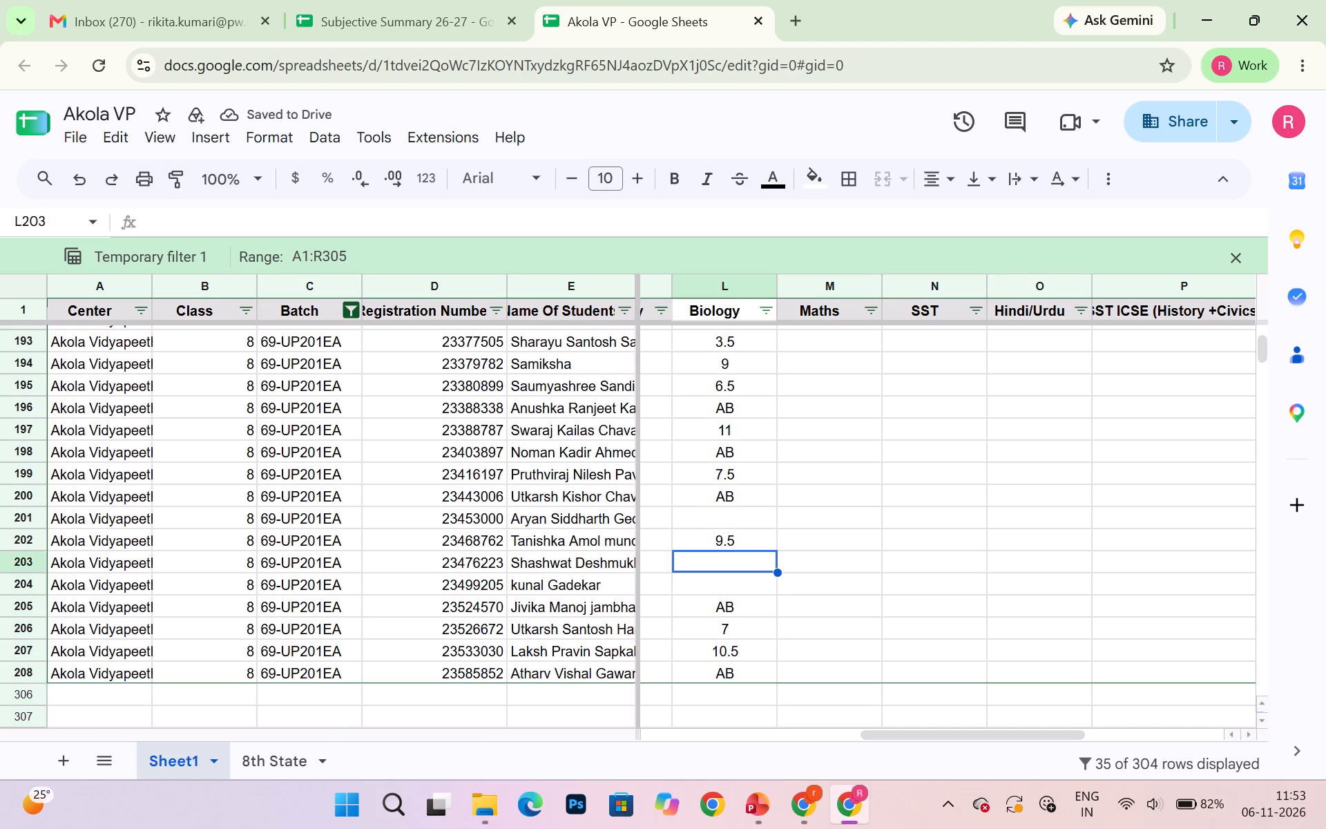
{"action": "type", "text": "10"}
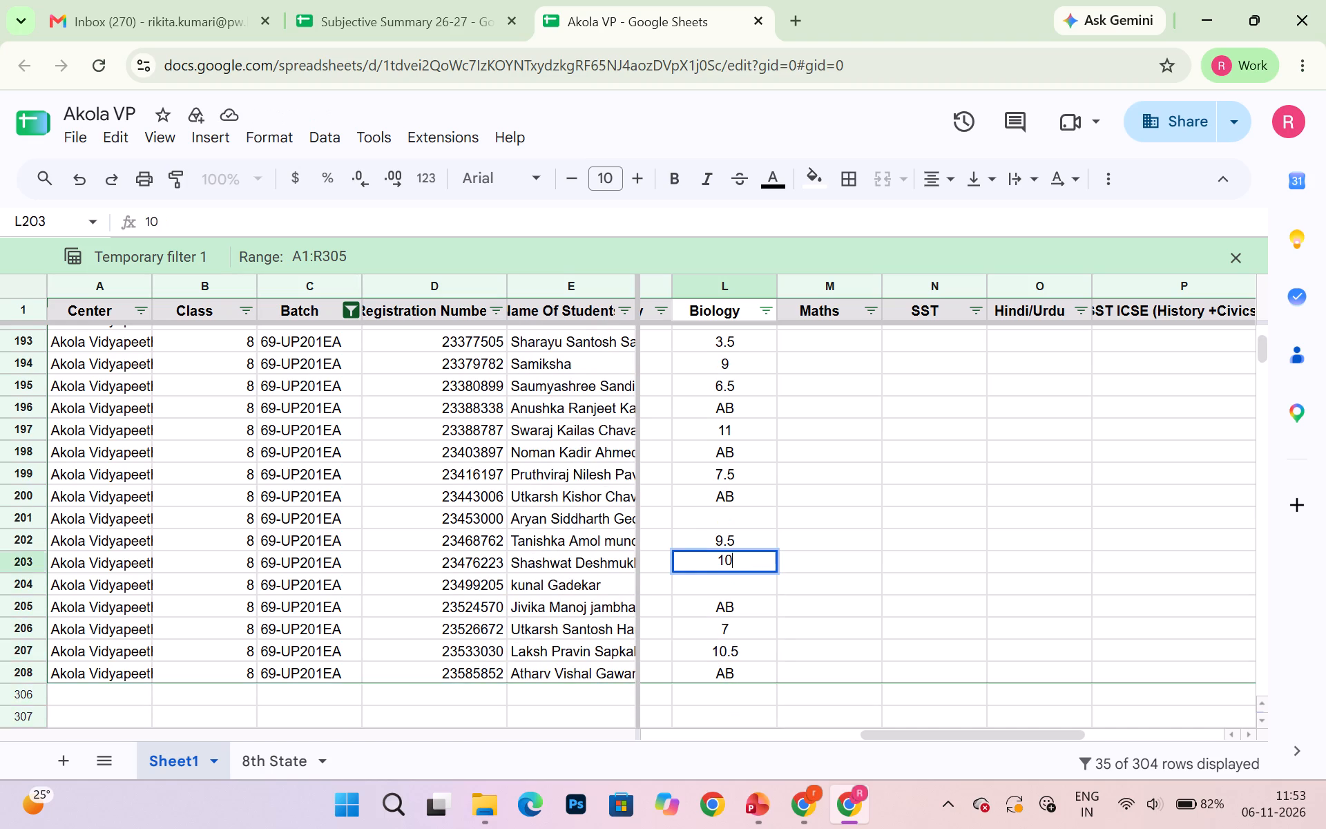
{"action": "type", "text": ".5"}
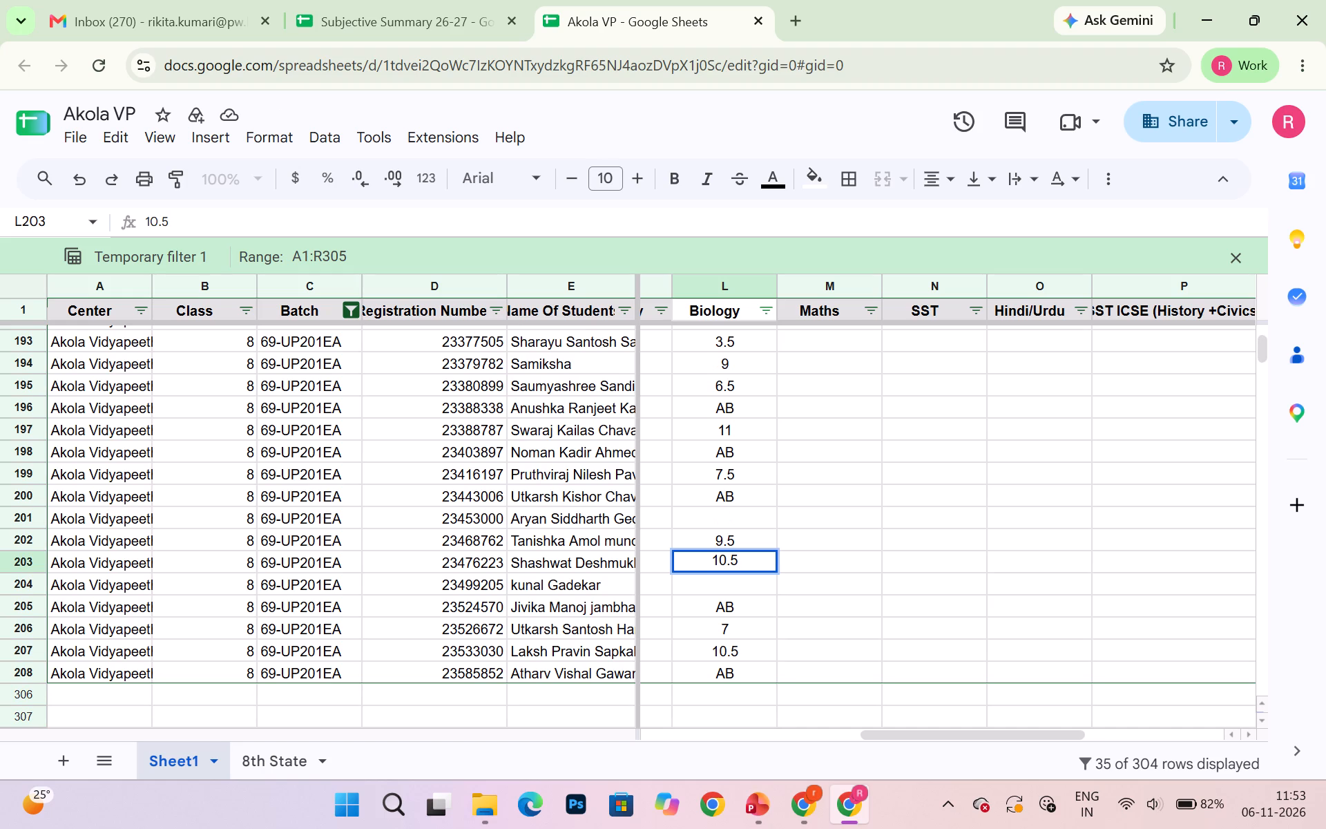
{"action": "key", "text": "Up"}
Enter 5.5 as the Biology mark in cell L201.
{"action": "key", "text": "Up"}
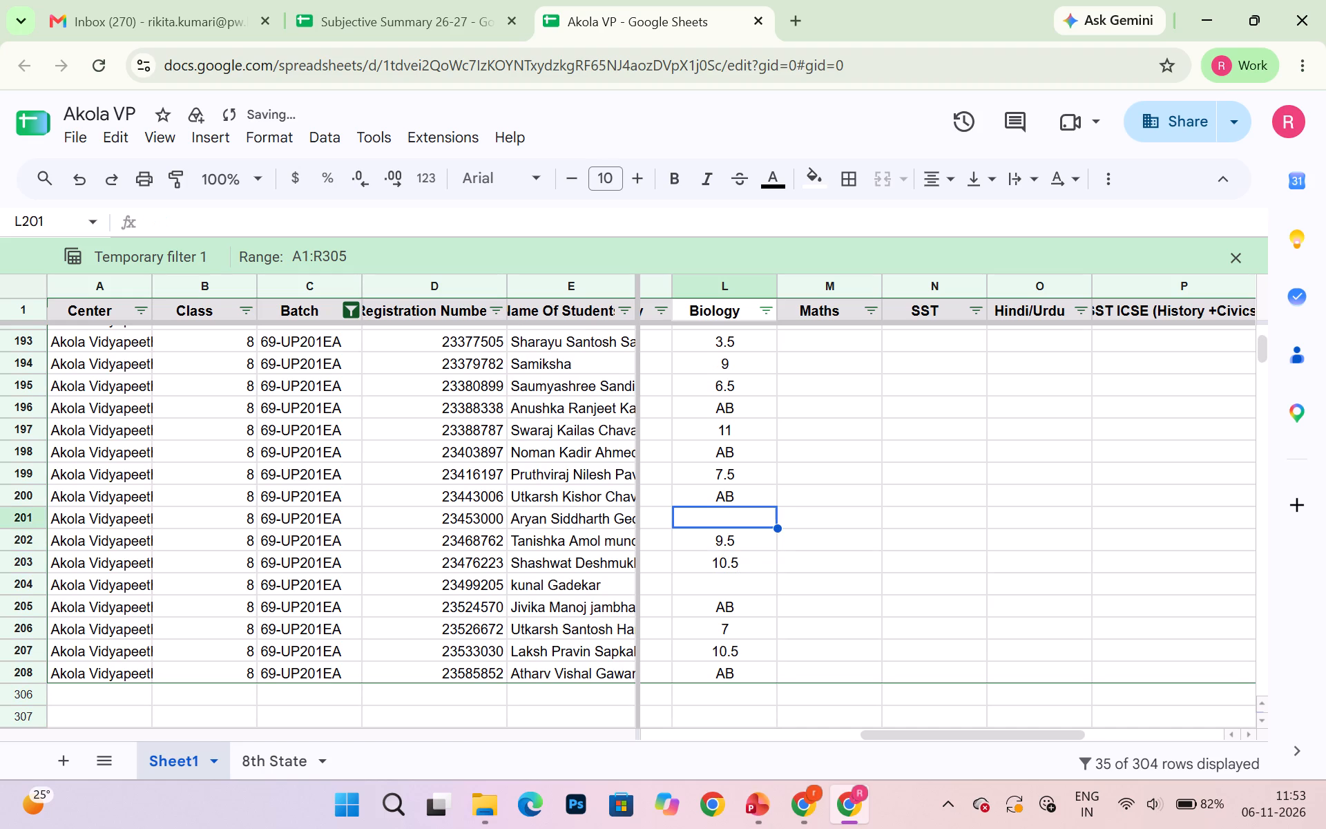
{"action": "type", "text": "5.5"}
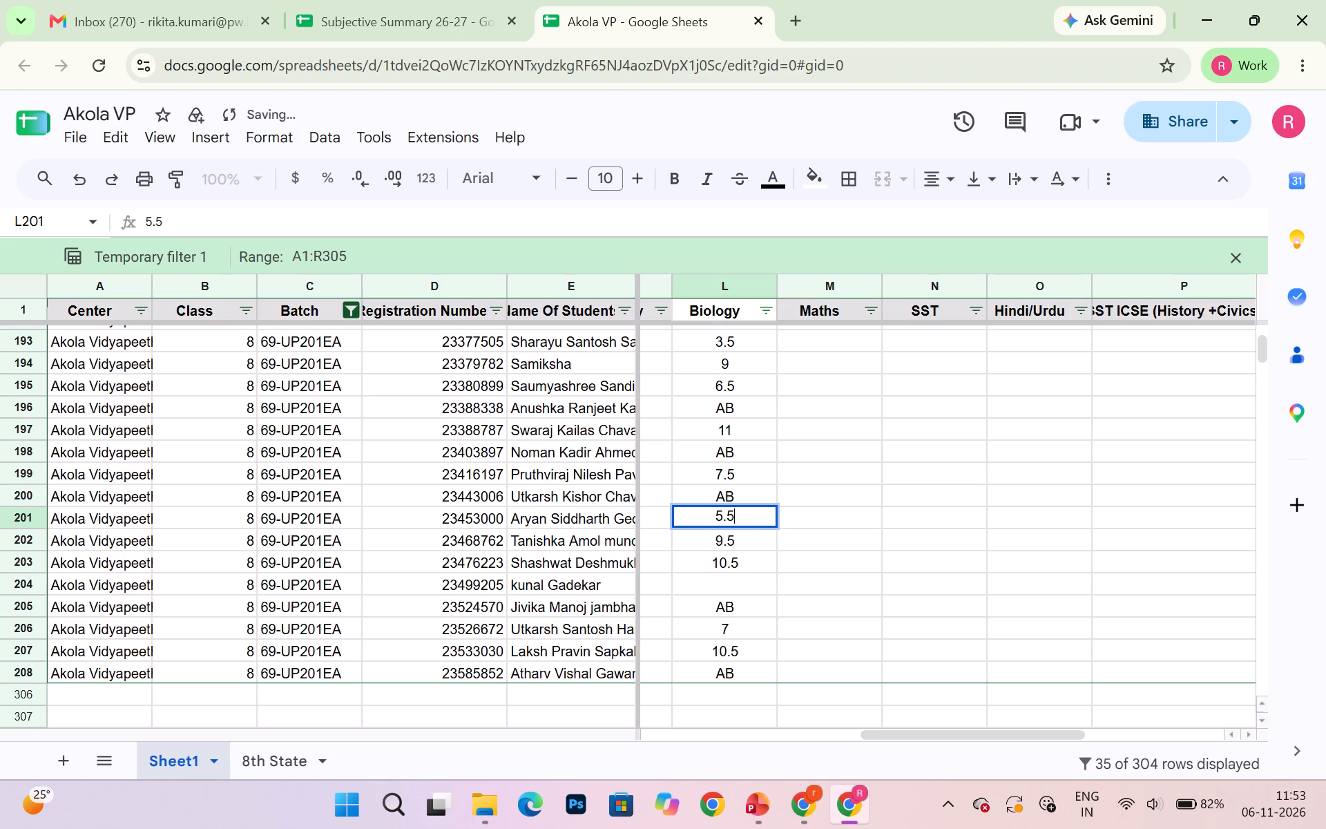
{"action": "key", "text": "Down"}
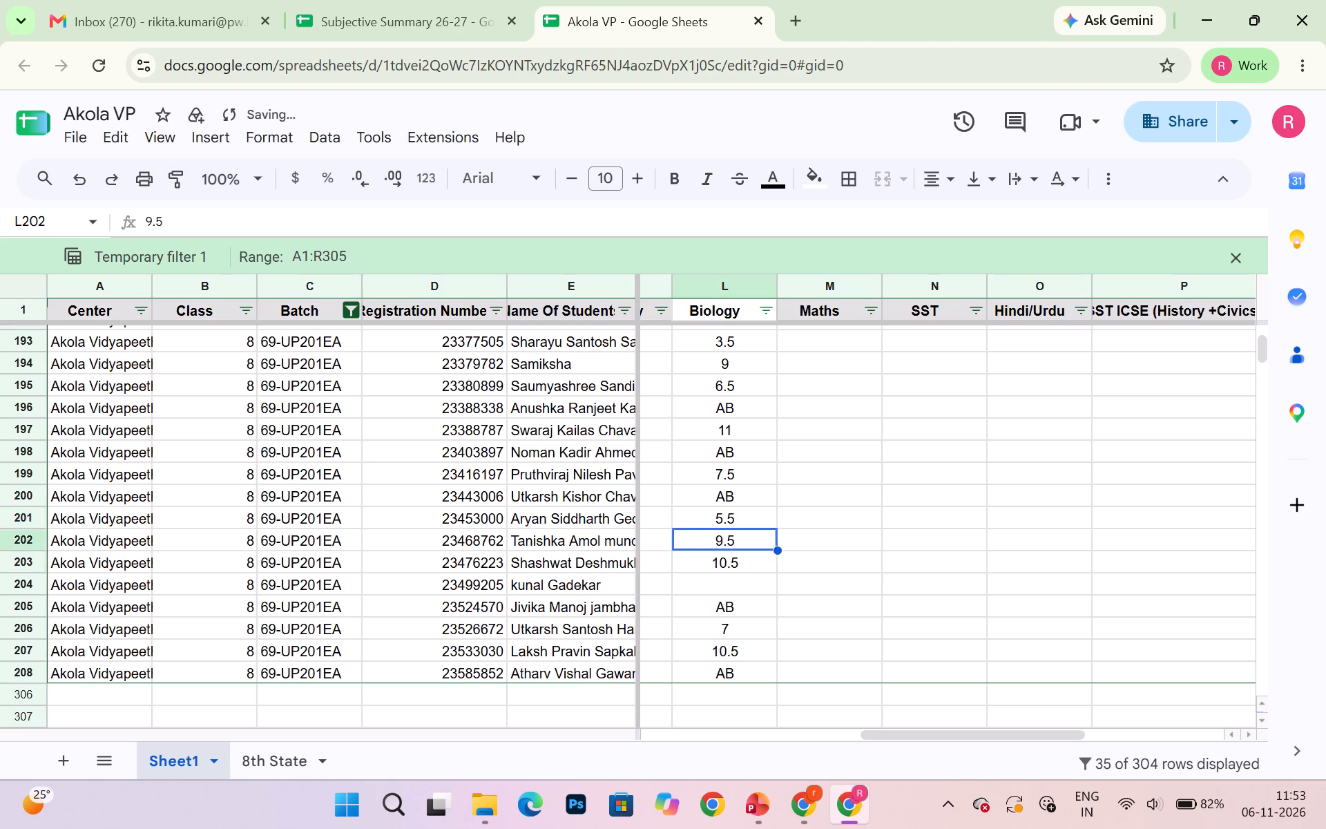
Look through the batch's Biology column to its last row and back up above row 176 for students still without a mark.
{"action": "key", "text": "Down"}
{"action": "key", "text": "Down"}
{"action": "key", "text": "Down"}
{"action": "key", "text": "Down"}
{"action": "key", "text": "Down"}
{"action": "key", "text": "Down"}
{"action": "key", "text": "Down"}
{"action": "key", "text": "Down"}
{"action": "key", "text": "Up"}
{"action": "key", "text": "Up"}
{"action": "key", "text": "Up"}
{"action": "key", "text": "Up"}
{"action": "key", "text": "Up"}
{"action": "key", "text": "Up"}
{"action": "key", "text": "Up"}
{"action": "key", "text": "Up"}
{"action": "key", "text": "Up"}
{"action": "key", "text": "Up"}
{"action": "key", "text": "Up"}
{"action": "key", "text": "Up"}
{"action": "key", "text": "Up"}
{"action": "key", "text": "Up"}
{"action": "key", "text": "Up"}
{"action": "key", "text": "Up"}
{"action": "key", "text": "Up"}
{"action": "key", "text": "Up"}
{"action": "key", "text": "Up"}
{"action": "key", "text": "Up"}
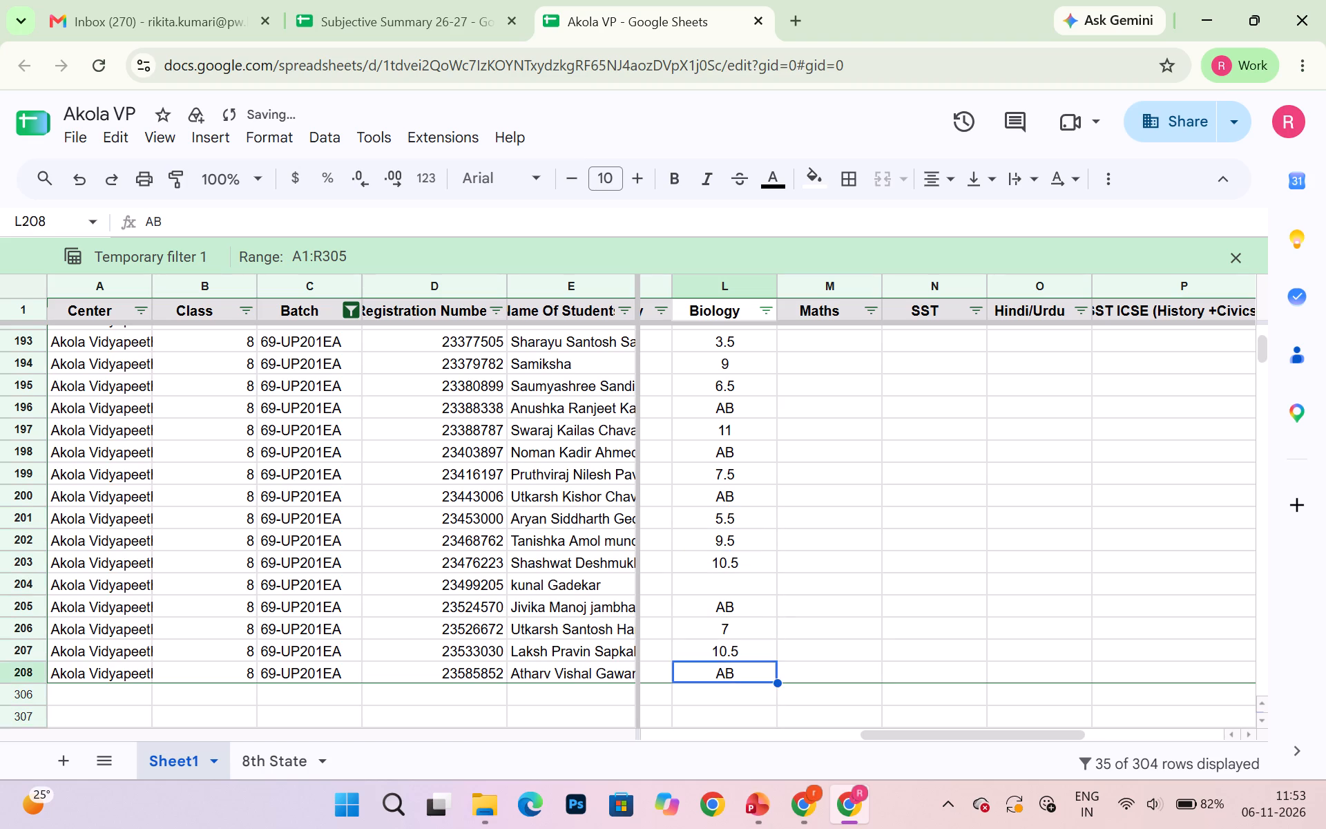
{"action": "key", "text": "Up"}
{"action": "key", "text": "Up"}
{"action": "key", "text": "Up"}
{"action": "key", "text": "Up"}
{"action": "key", "text": "Up"}
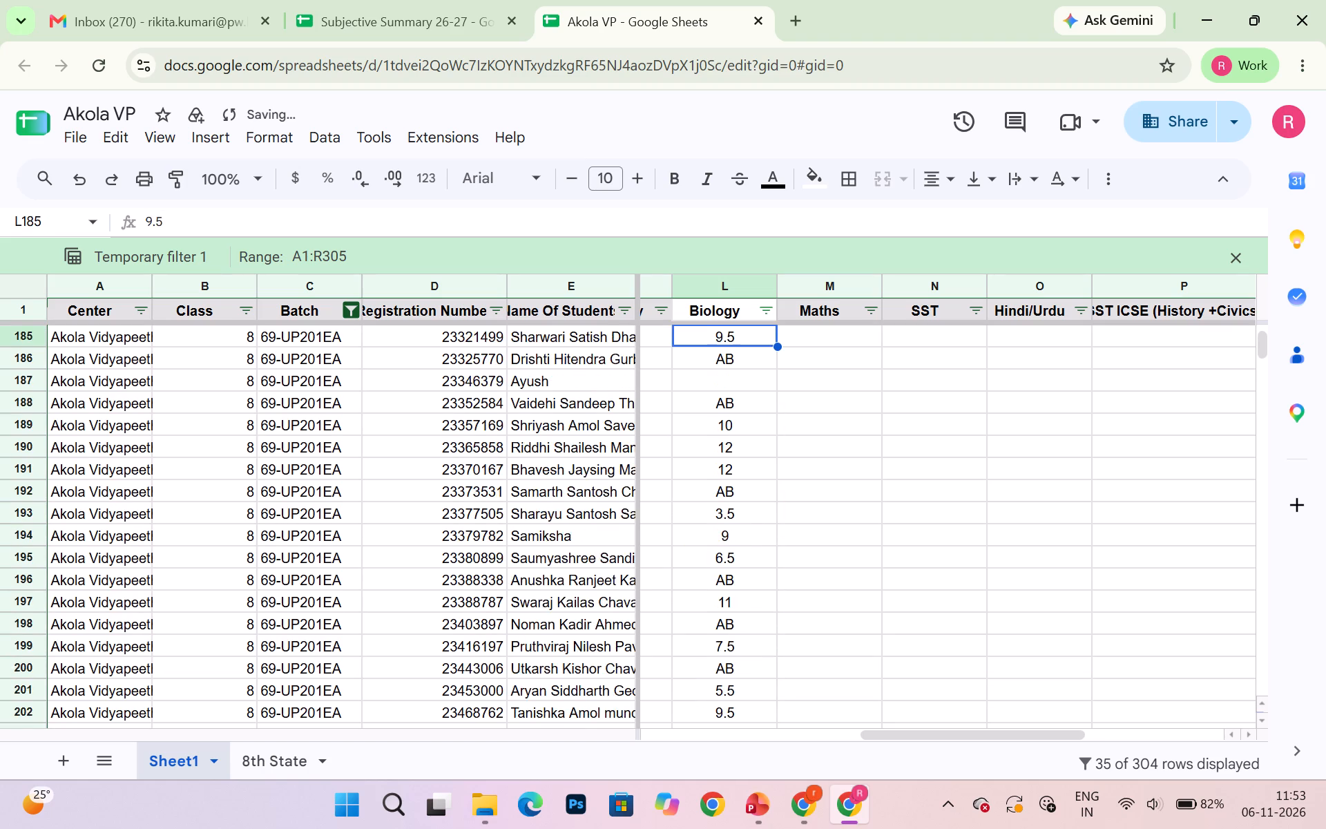
{"action": "key", "text": "Up"}
{"action": "key", "text": "Up"}
{"action": "key", "text": "Up"}
{"action": "key", "text": "Up"}
{"action": "key", "text": "Up"}
{"action": "key", "text": "Up"}
{"action": "key", "text": "Up"}
{"action": "key", "text": "Up"}
{"action": "key", "text": "Up"}
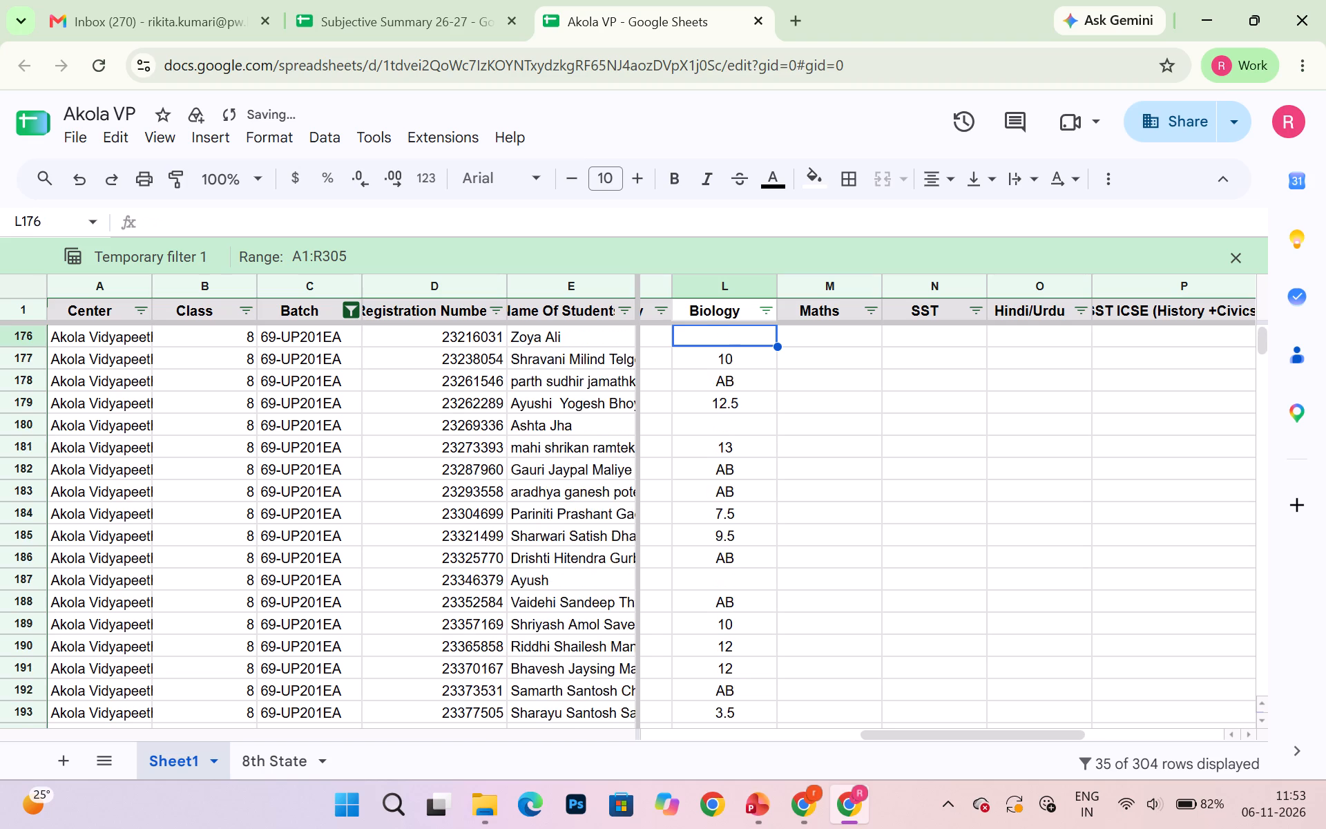
{"action": "key", "text": "Up"}
{"action": "key", "text": "Up"}
{"action": "key", "text": "Up"}
{"action": "key", "text": "Up"}
Check the student names and Biology marks again from the rows around 174 down to the end of the batch.
{"action": "key", "text": "Down"}
{"action": "key", "text": "Down"}
{"action": "key", "text": "Down"}
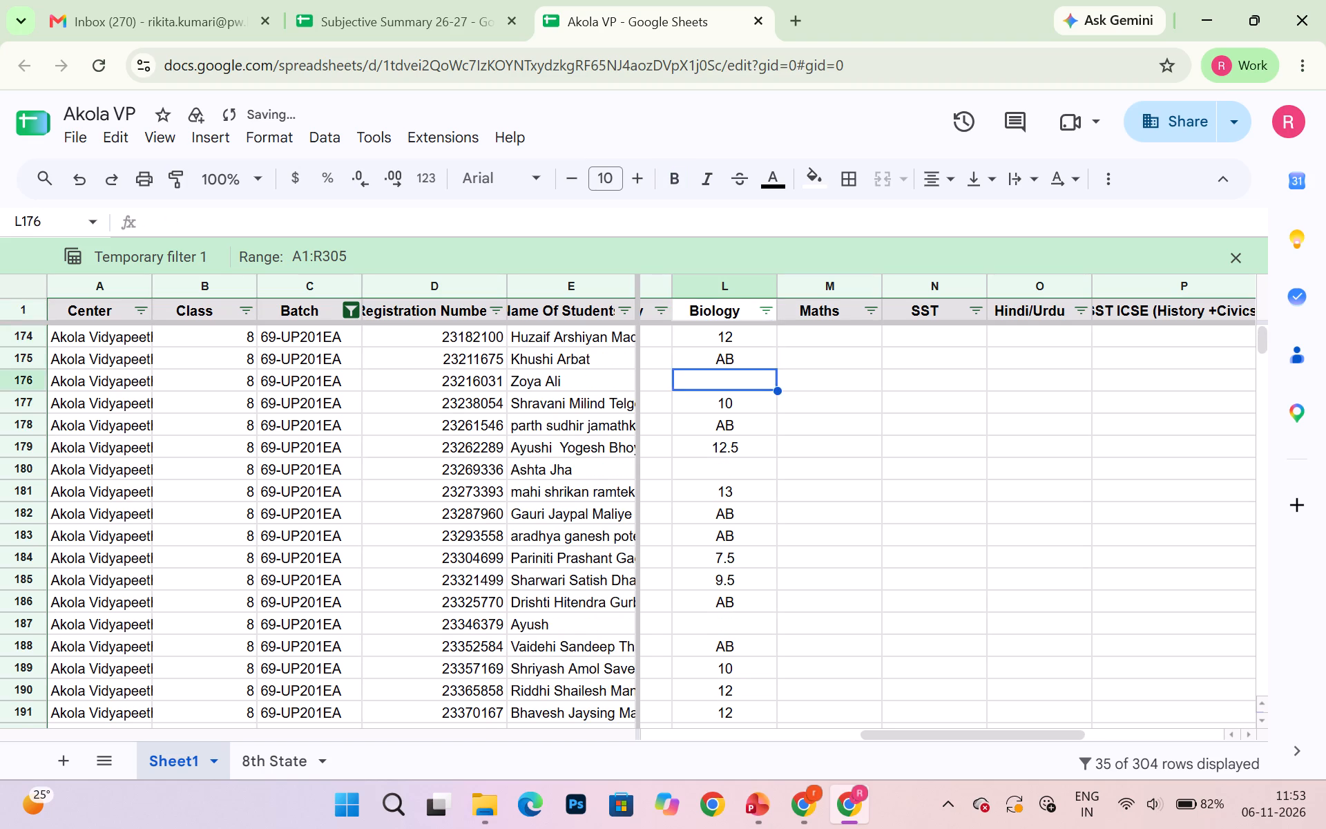
{"action": "key", "text": "Down"}
{"action": "key", "text": "Down"}
{"action": "key", "text": "Down"}
{"action": "key", "text": "Down"}
{"action": "key", "text": "Down"}
{"action": "key", "text": "Down"}
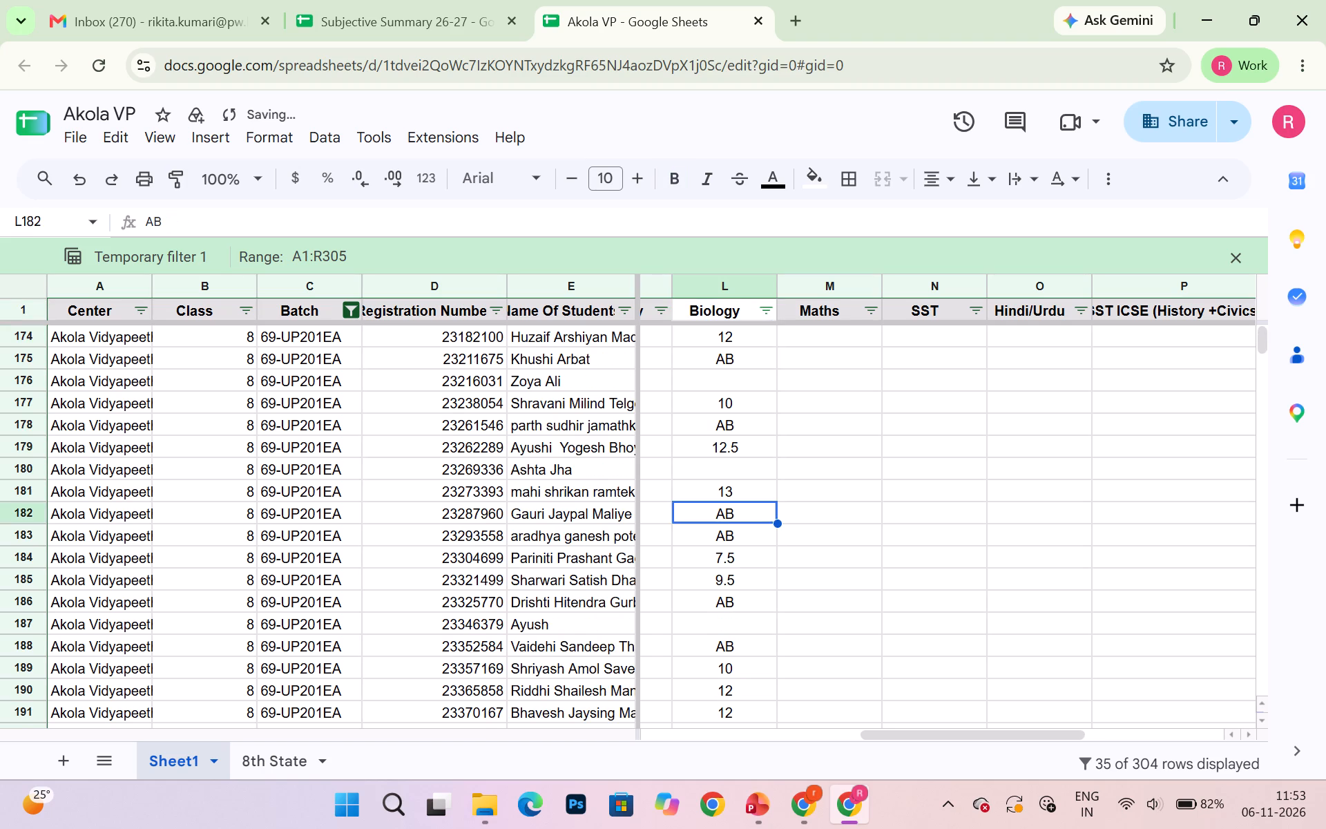
{"action": "key", "text": "Down"}
{"action": "key", "text": "Down"}
{"action": "key", "text": "Down"}
{"action": "key", "text": "Down"}
{"action": "key", "text": "Down"}
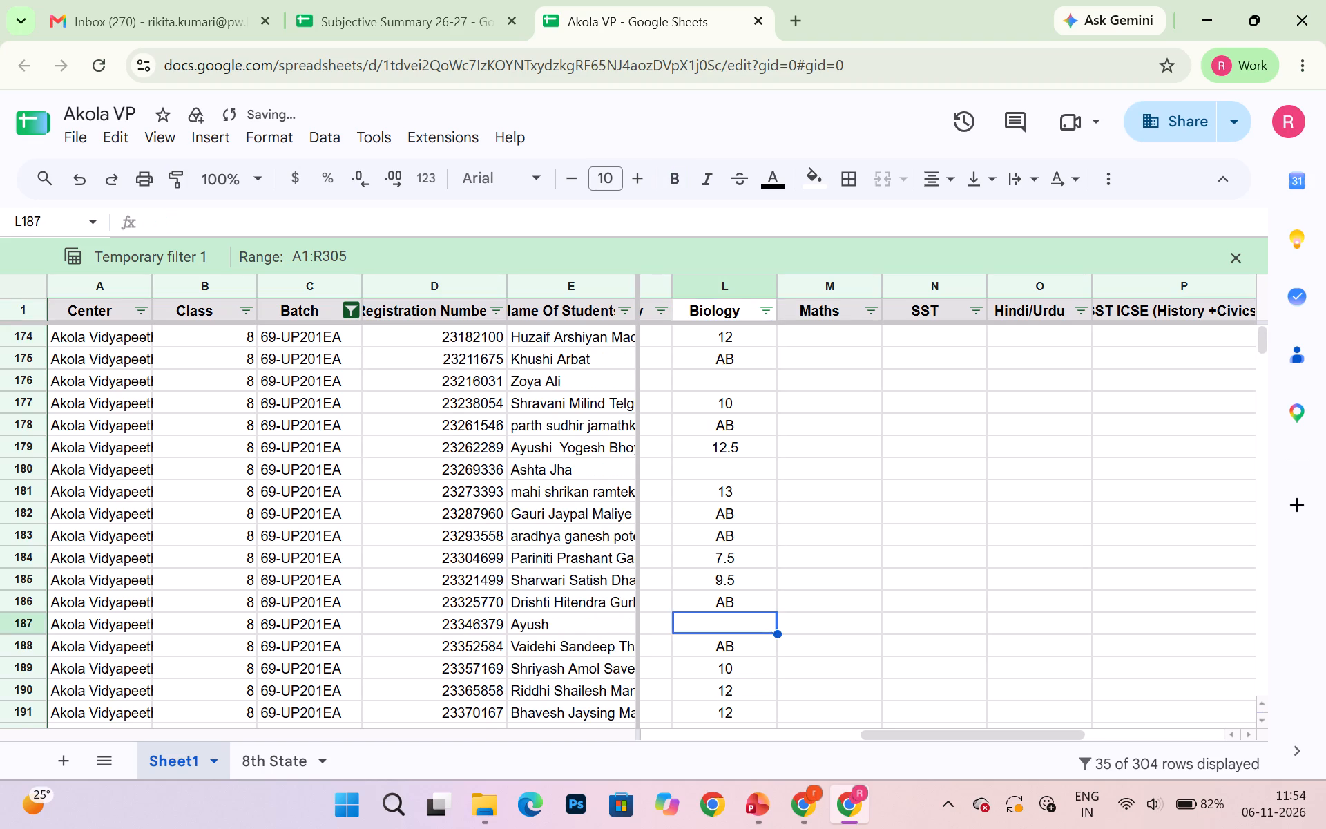
{"action": "key", "text": "Down"}
{"action": "key", "text": "Down"}
{"action": "key", "text": "Down"}
{"action": "key", "text": "Down"}
{"action": "key", "text": "Down"}
{"action": "key", "text": "Down"}
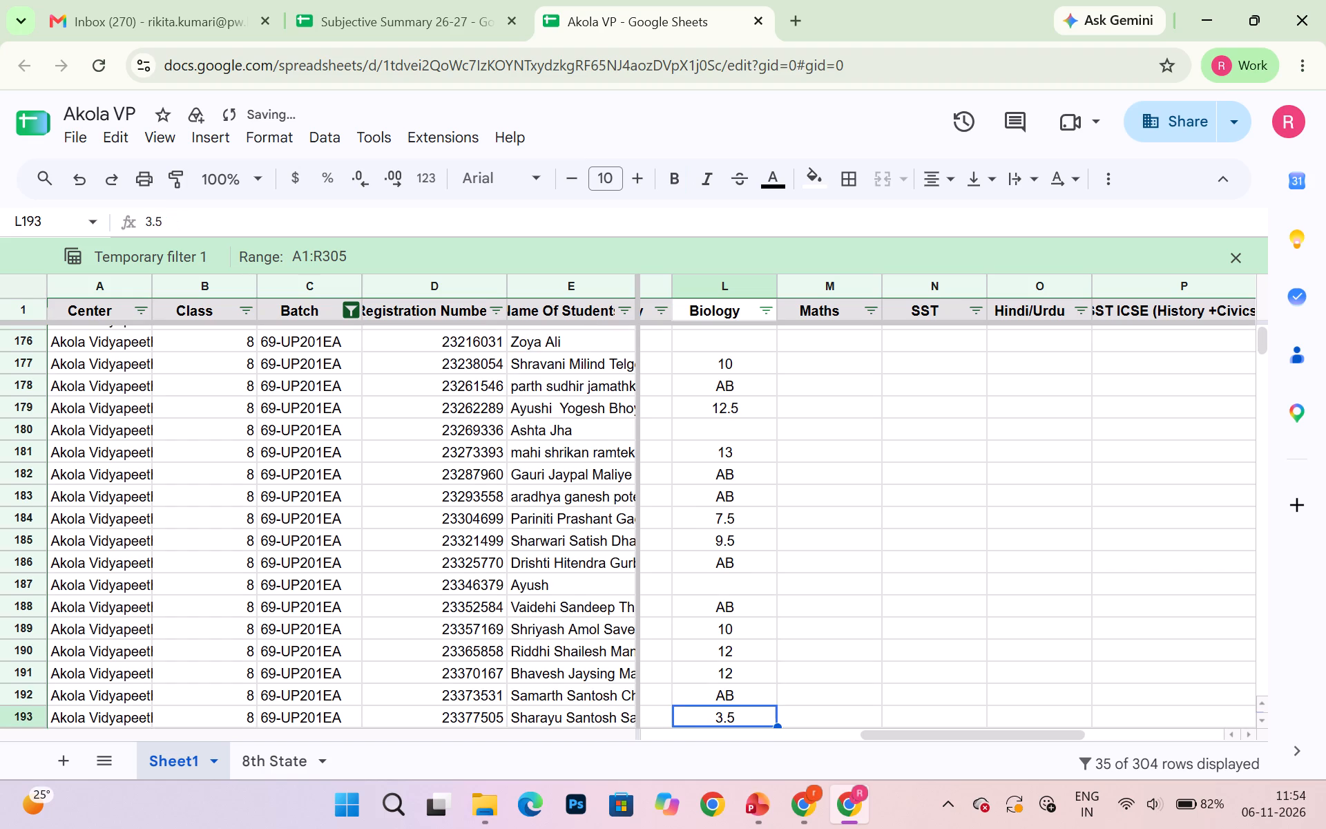
{"action": "key", "text": "Down"}
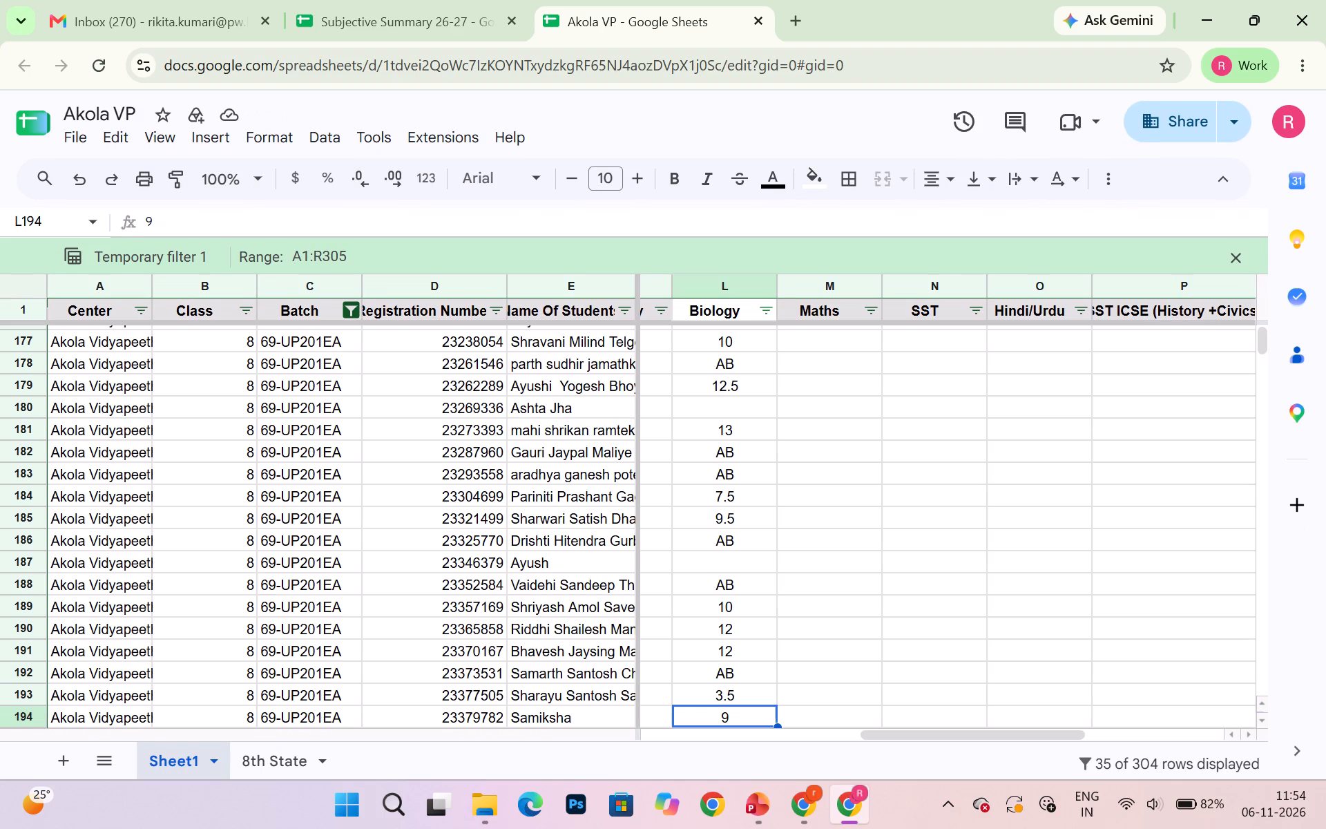
{"action": "key", "text": "Down"}
{"action": "key", "text": "Down"}
{"action": "key", "text": "Down"}
{"action": "key", "text": "Down"}
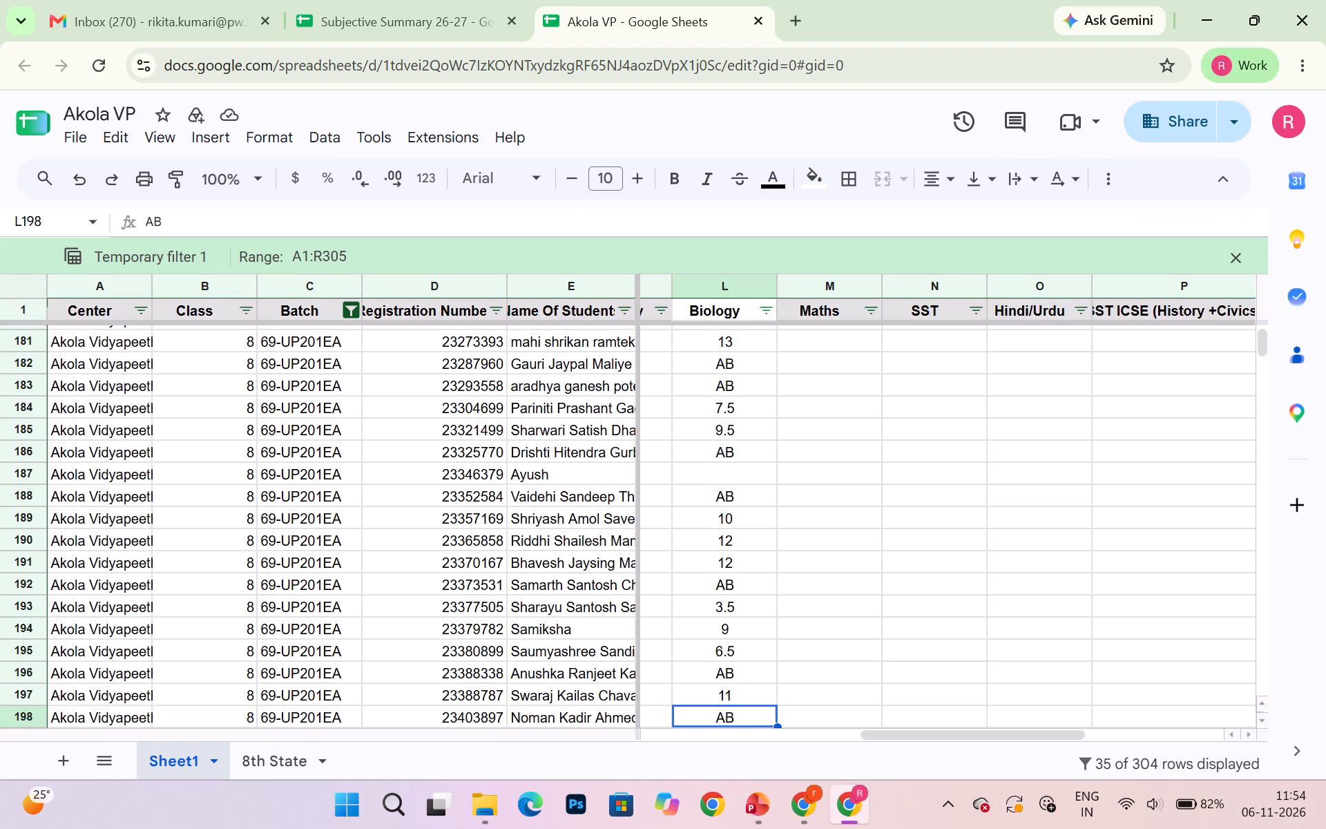
{"action": "key", "text": "Down"}
{"action": "key", "text": "Down"}
{"action": "key", "text": "Down"}
{"action": "key", "text": "Down"}
{"action": "key", "text": "Down"}
{"action": "key", "text": "Down"}
{"action": "key", "text": "Down"}
{"action": "key", "text": "Down"}
{"action": "key", "text": "Down"}
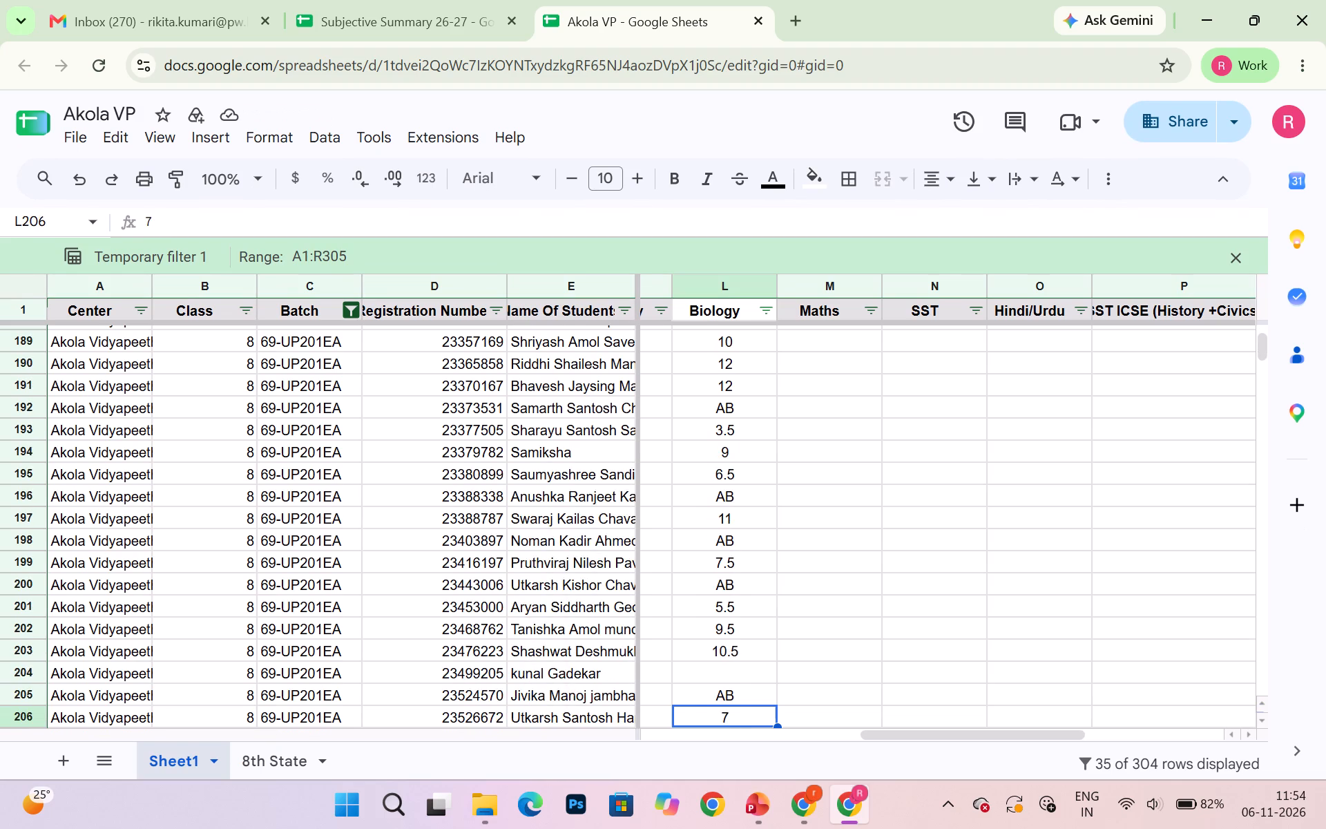
{"action": "key", "text": "Down"}
{"action": "key", "text": "Down"}
{"action": "key", "text": "Down"}
{"action": "key", "text": "Up"}
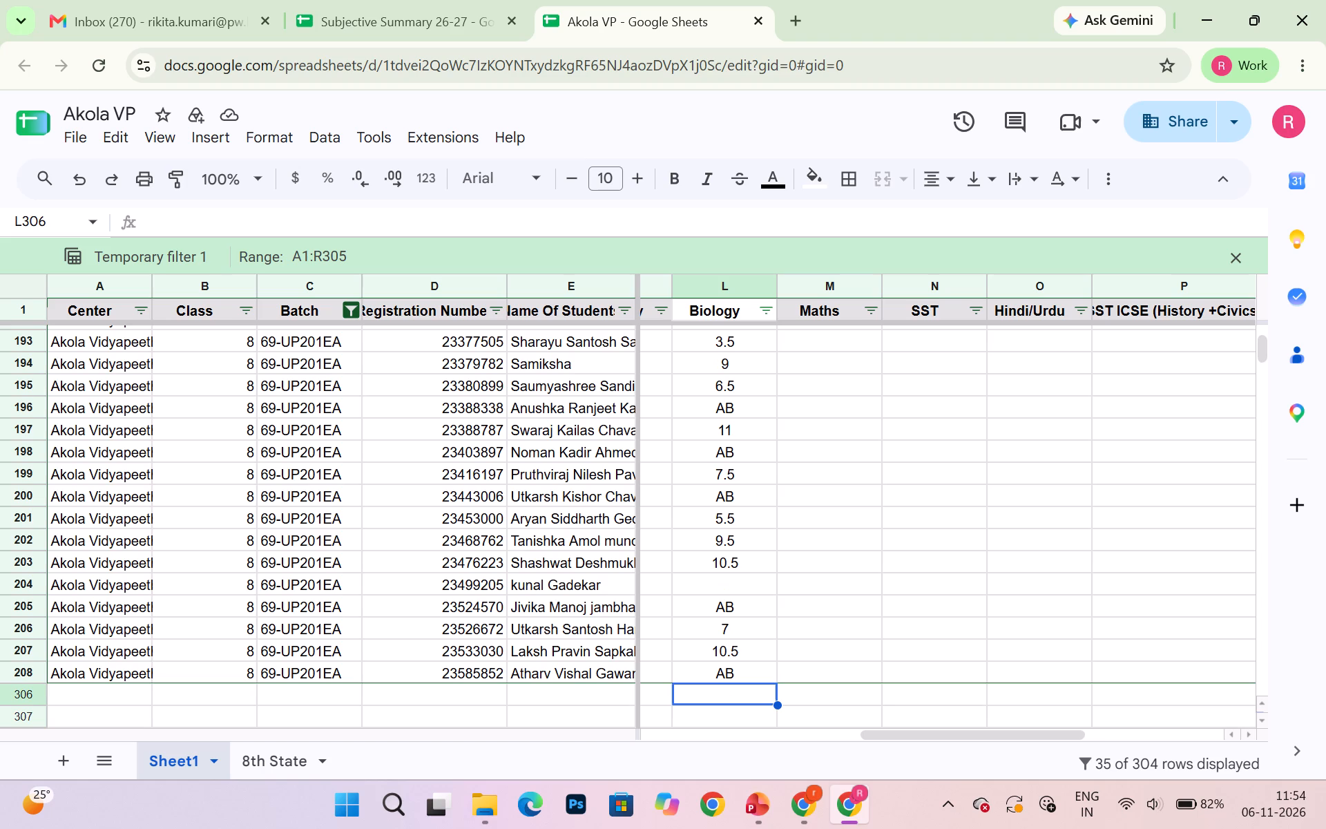
Enter 9 as the Biology mark in cell L180.
{"action": "key", "text": "Up"}
{"action": "key", "text": "Up"}
{"action": "key", "text": "Up"}
{"action": "key", "text": "Up"}
{"action": "key", "text": "Up"}
{"action": "key", "text": "Up"}
{"action": "key", "text": "Up"}
{"action": "key", "text": "Up"}
{"action": "key", "text": "Up"}
{"action": "key", "text": "Up"}
{"action": "key", "text": "Up"}
{"action": "key", "text": "Up"}
{"action": "key", "text": "Up"}
{"action": "key", "text": "Up"}
{"action": "key", "text": "Up"}
{"action": "key", "text": "Up"}
{"action": "key", "text": "Up"}
{"action": "key", "text": "Up"}
{"action": "key", "text": "Up"}
{"action": "key", "text": "Up"}
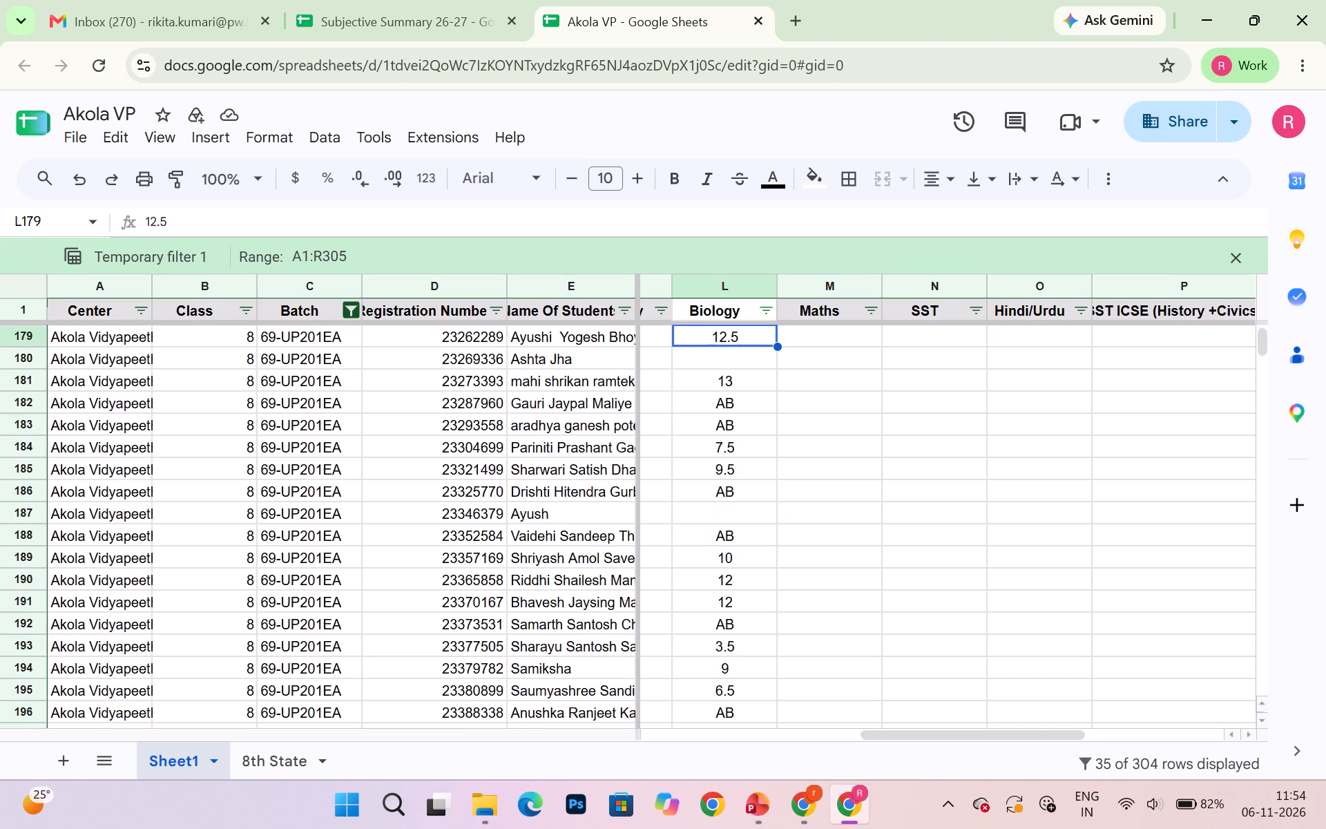
{"action": "key", "text": "Down"}
{"action": "key", "text": "Down"}
{"action": "key", "text": "Down"}
{"action": "key", "text": "Down"}
{"action": "key", "text": "Down"}
{"action": "key", "text": "Down"}
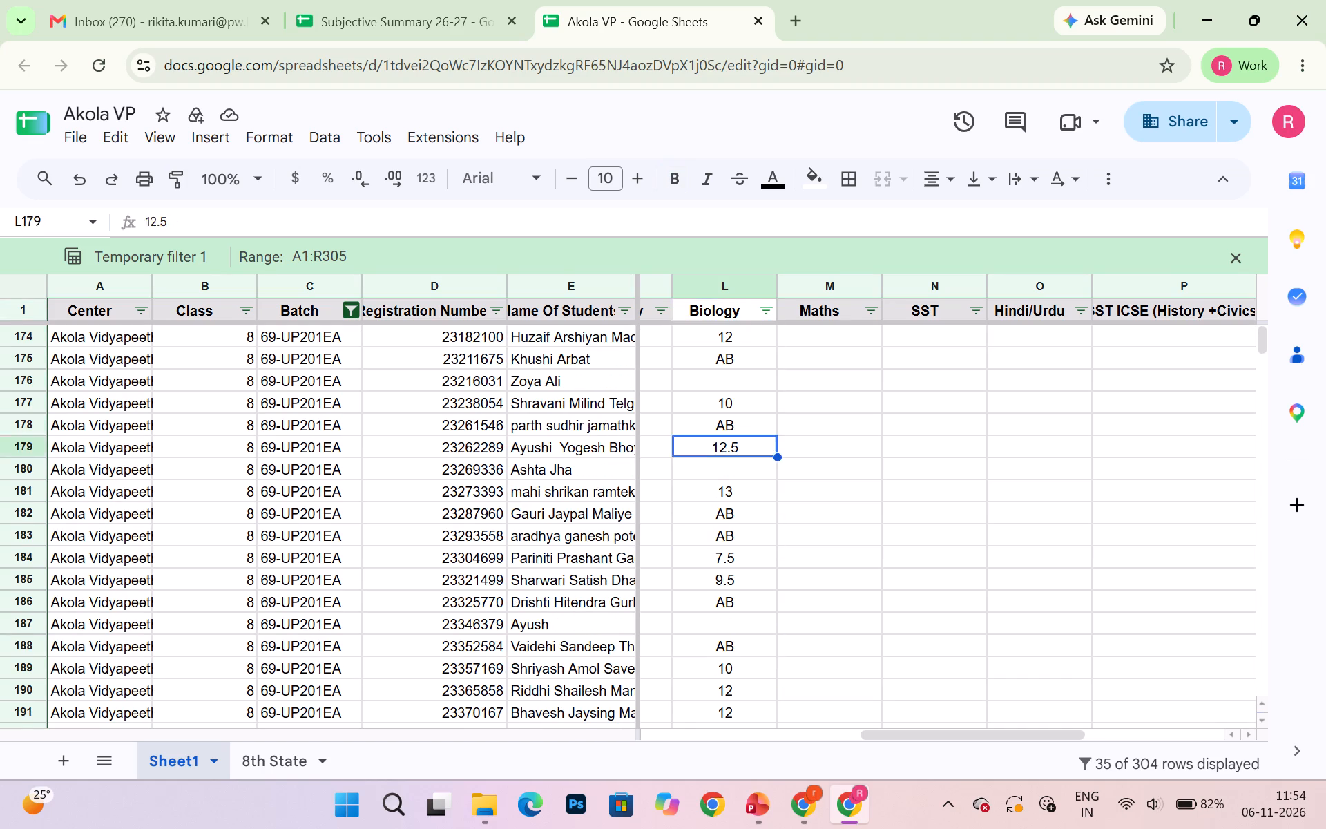
{"action": "key", "text": "Down"}
{"action": "key", "text": "Down"}
{"action": "key", "text": "Up"}
{"action": "key", "text": "9"}
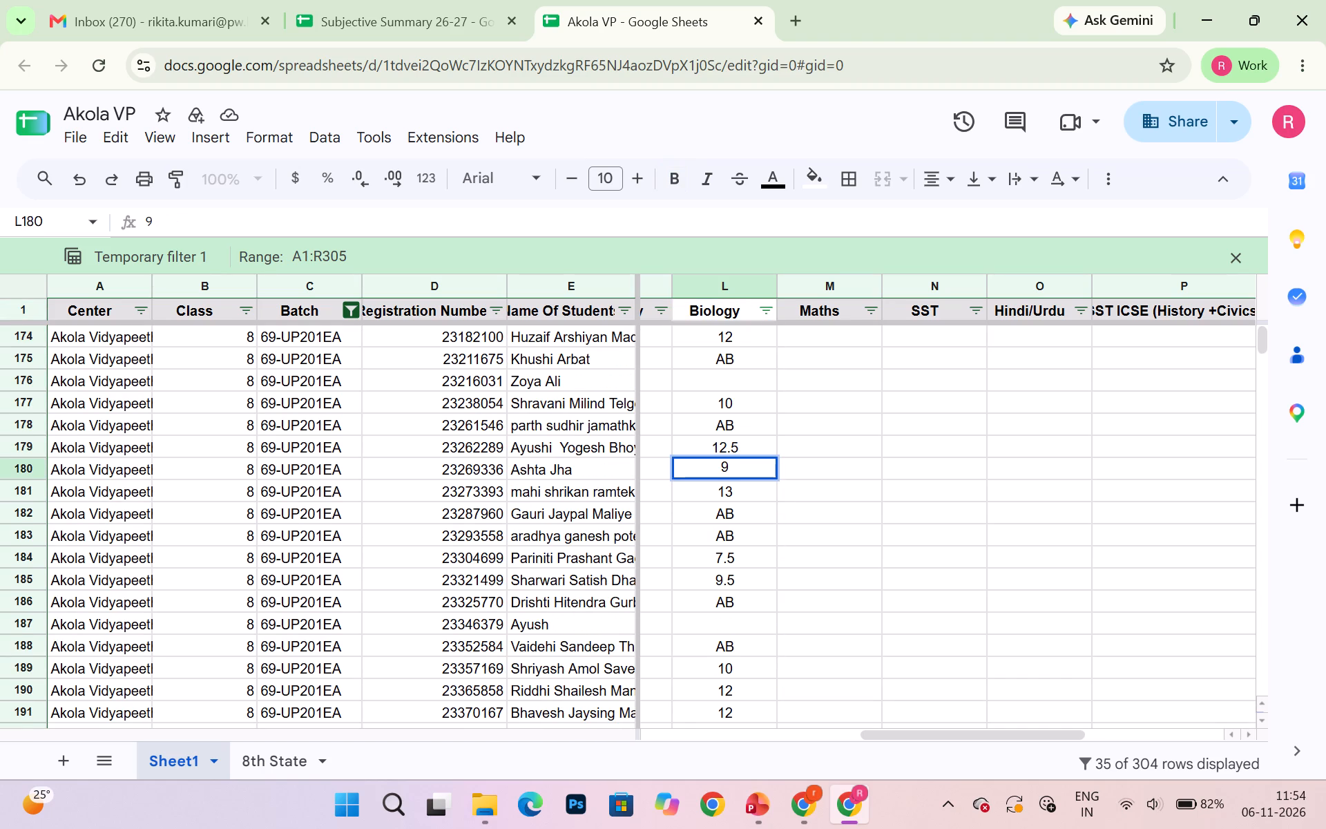
{"action": "key", "text": "Down"}
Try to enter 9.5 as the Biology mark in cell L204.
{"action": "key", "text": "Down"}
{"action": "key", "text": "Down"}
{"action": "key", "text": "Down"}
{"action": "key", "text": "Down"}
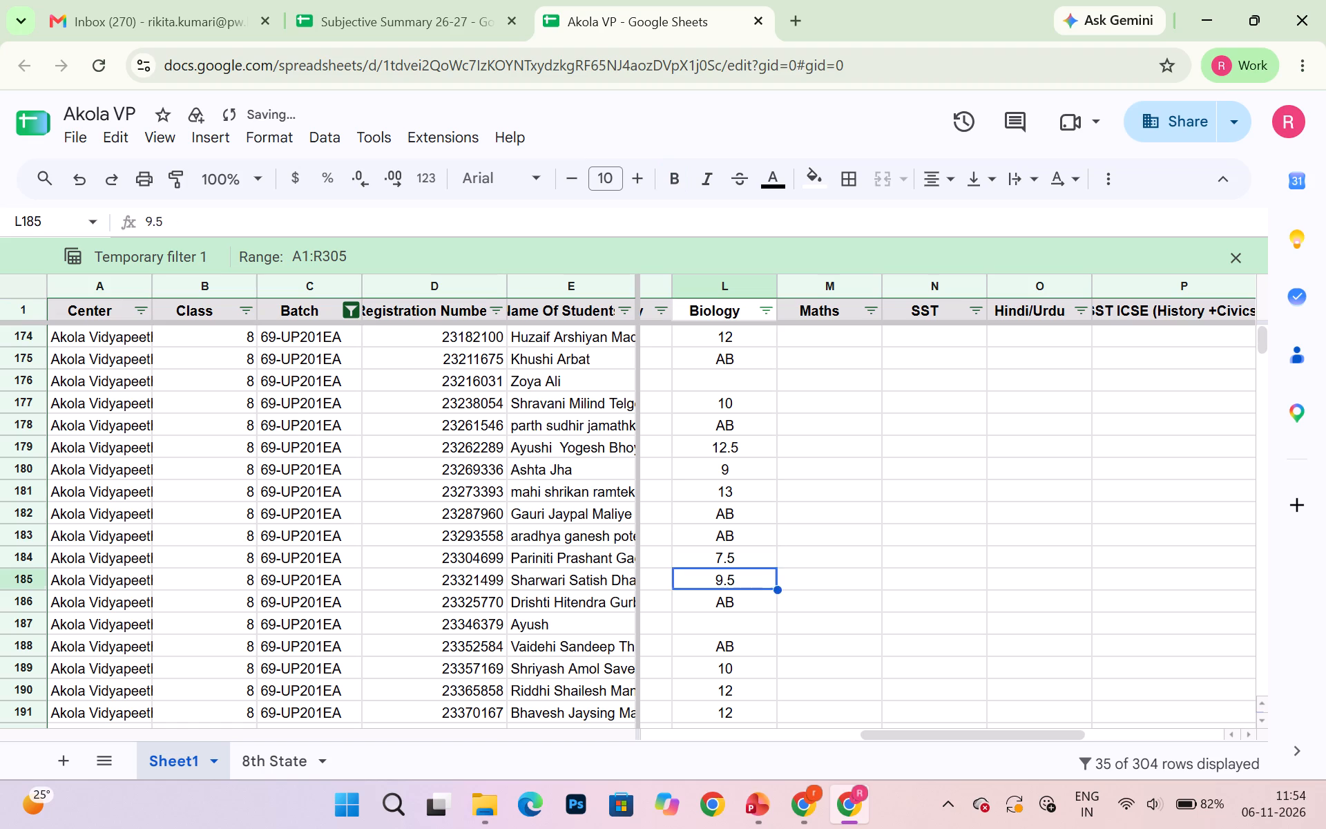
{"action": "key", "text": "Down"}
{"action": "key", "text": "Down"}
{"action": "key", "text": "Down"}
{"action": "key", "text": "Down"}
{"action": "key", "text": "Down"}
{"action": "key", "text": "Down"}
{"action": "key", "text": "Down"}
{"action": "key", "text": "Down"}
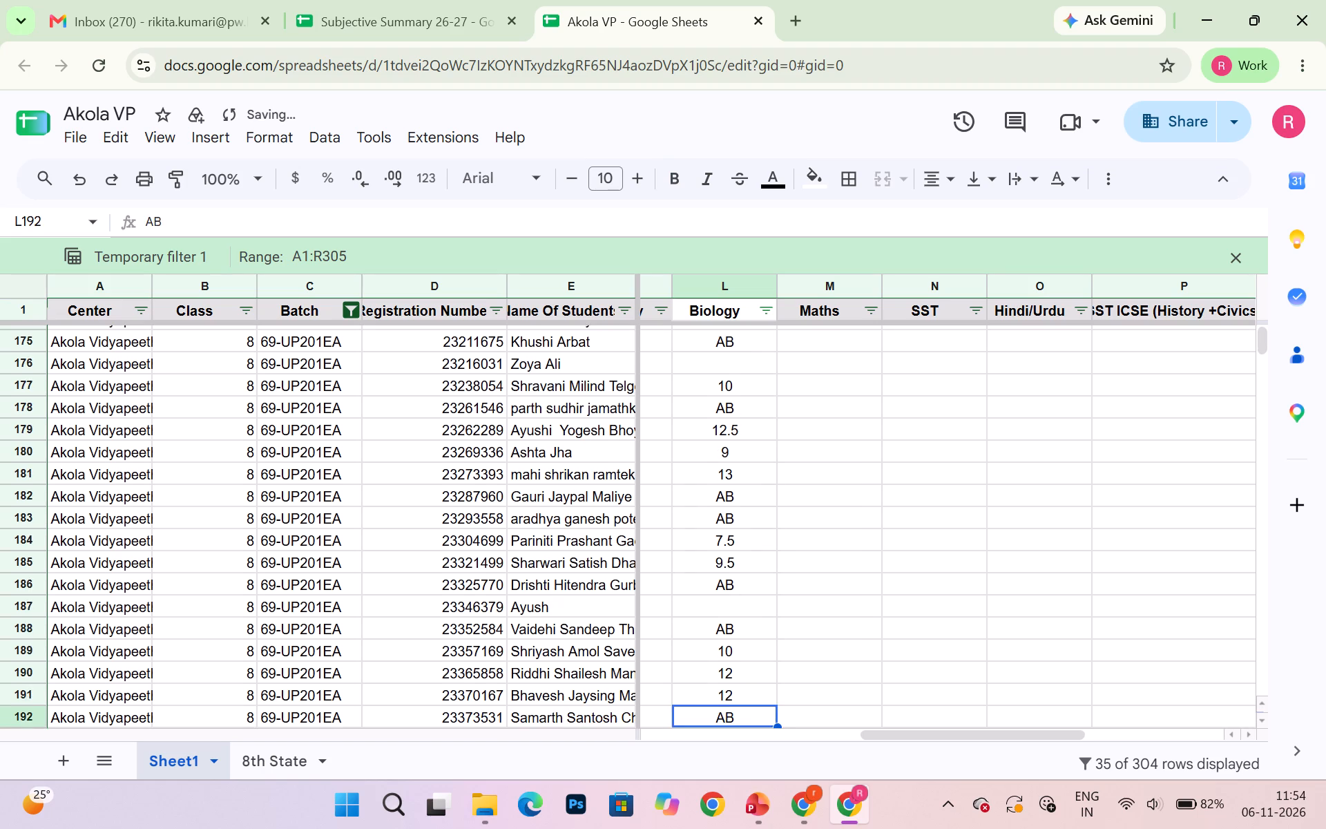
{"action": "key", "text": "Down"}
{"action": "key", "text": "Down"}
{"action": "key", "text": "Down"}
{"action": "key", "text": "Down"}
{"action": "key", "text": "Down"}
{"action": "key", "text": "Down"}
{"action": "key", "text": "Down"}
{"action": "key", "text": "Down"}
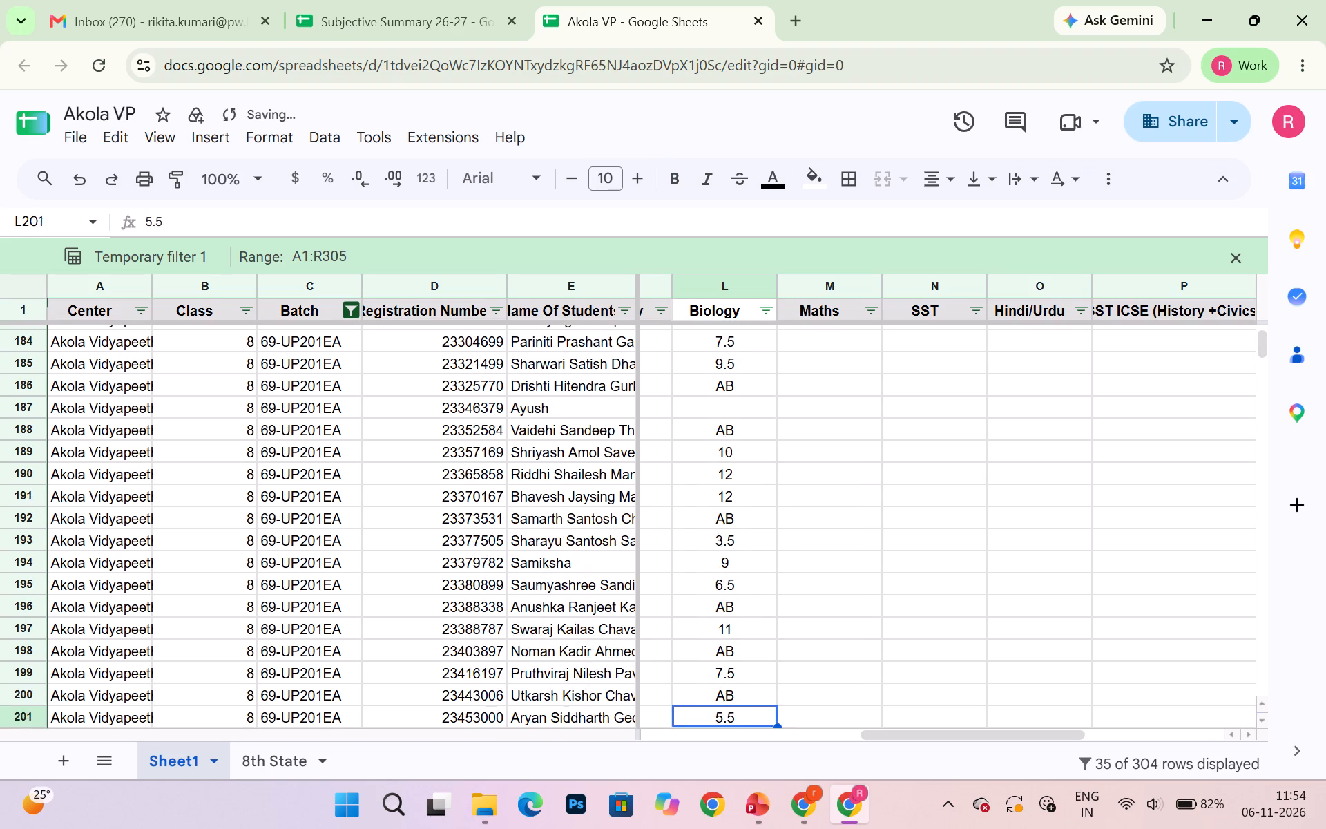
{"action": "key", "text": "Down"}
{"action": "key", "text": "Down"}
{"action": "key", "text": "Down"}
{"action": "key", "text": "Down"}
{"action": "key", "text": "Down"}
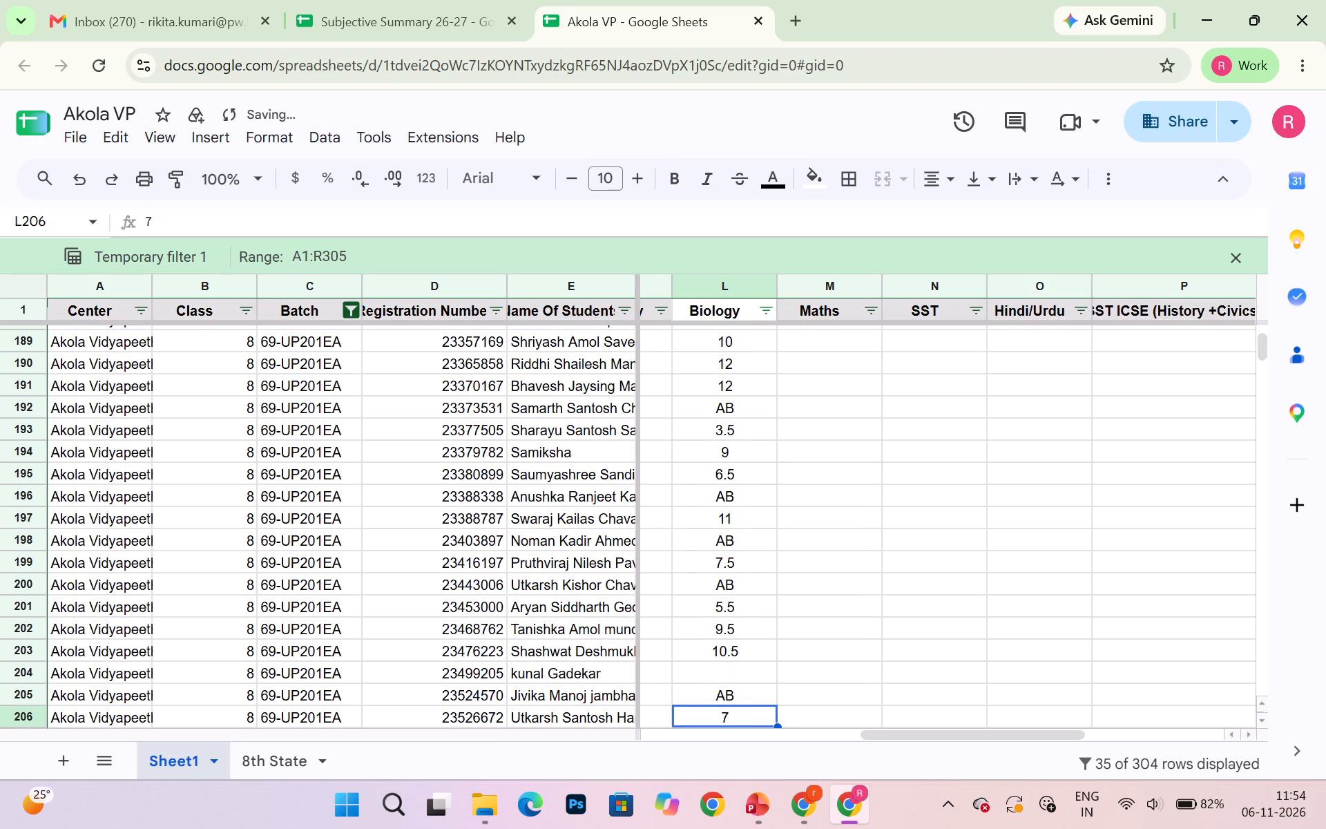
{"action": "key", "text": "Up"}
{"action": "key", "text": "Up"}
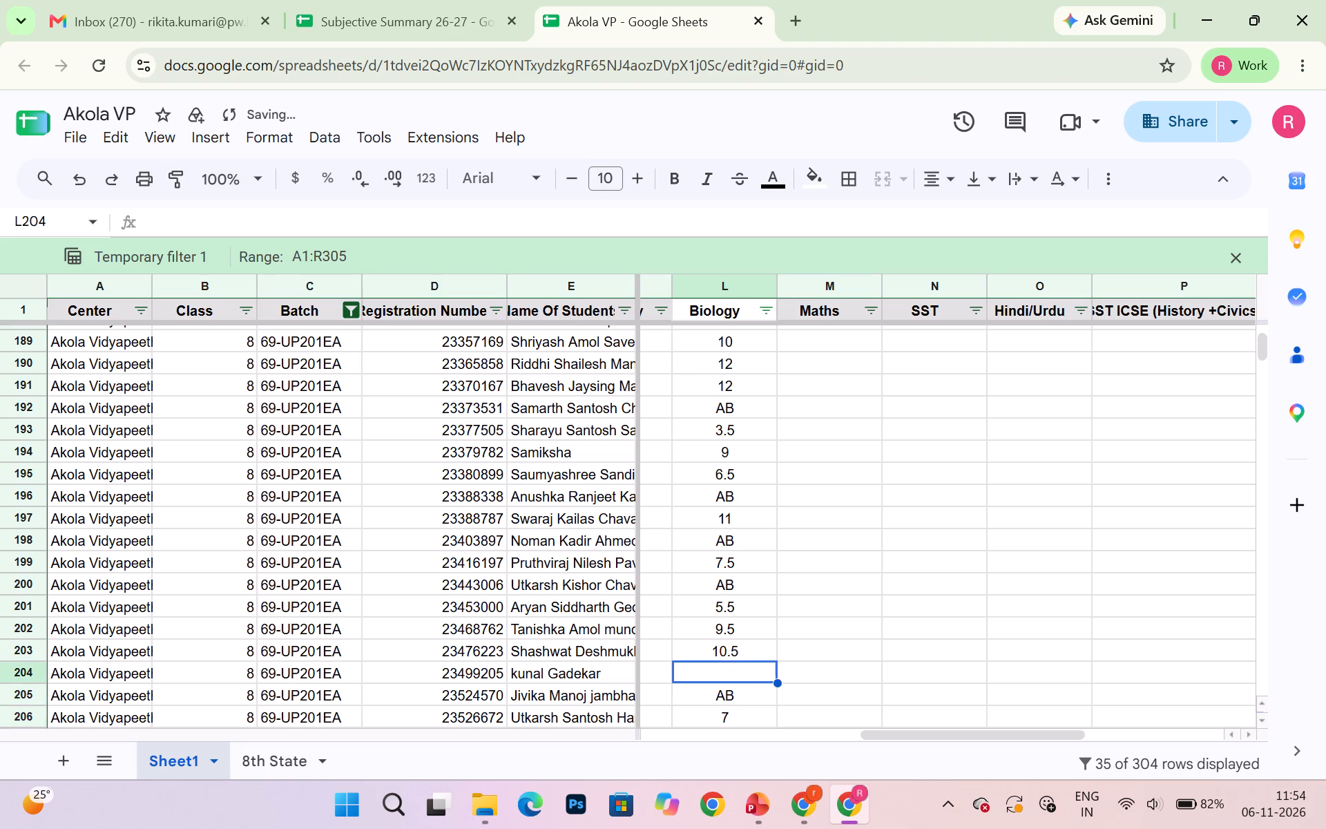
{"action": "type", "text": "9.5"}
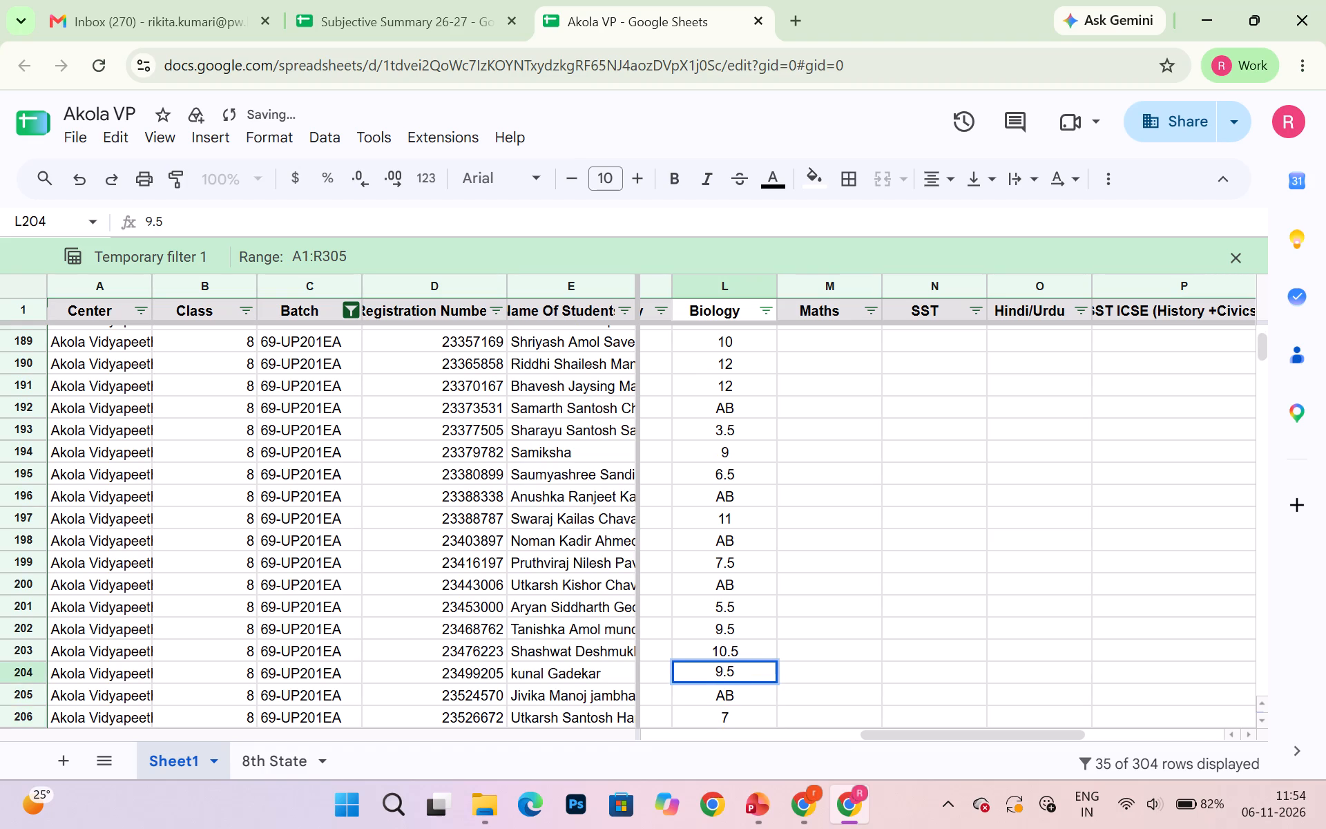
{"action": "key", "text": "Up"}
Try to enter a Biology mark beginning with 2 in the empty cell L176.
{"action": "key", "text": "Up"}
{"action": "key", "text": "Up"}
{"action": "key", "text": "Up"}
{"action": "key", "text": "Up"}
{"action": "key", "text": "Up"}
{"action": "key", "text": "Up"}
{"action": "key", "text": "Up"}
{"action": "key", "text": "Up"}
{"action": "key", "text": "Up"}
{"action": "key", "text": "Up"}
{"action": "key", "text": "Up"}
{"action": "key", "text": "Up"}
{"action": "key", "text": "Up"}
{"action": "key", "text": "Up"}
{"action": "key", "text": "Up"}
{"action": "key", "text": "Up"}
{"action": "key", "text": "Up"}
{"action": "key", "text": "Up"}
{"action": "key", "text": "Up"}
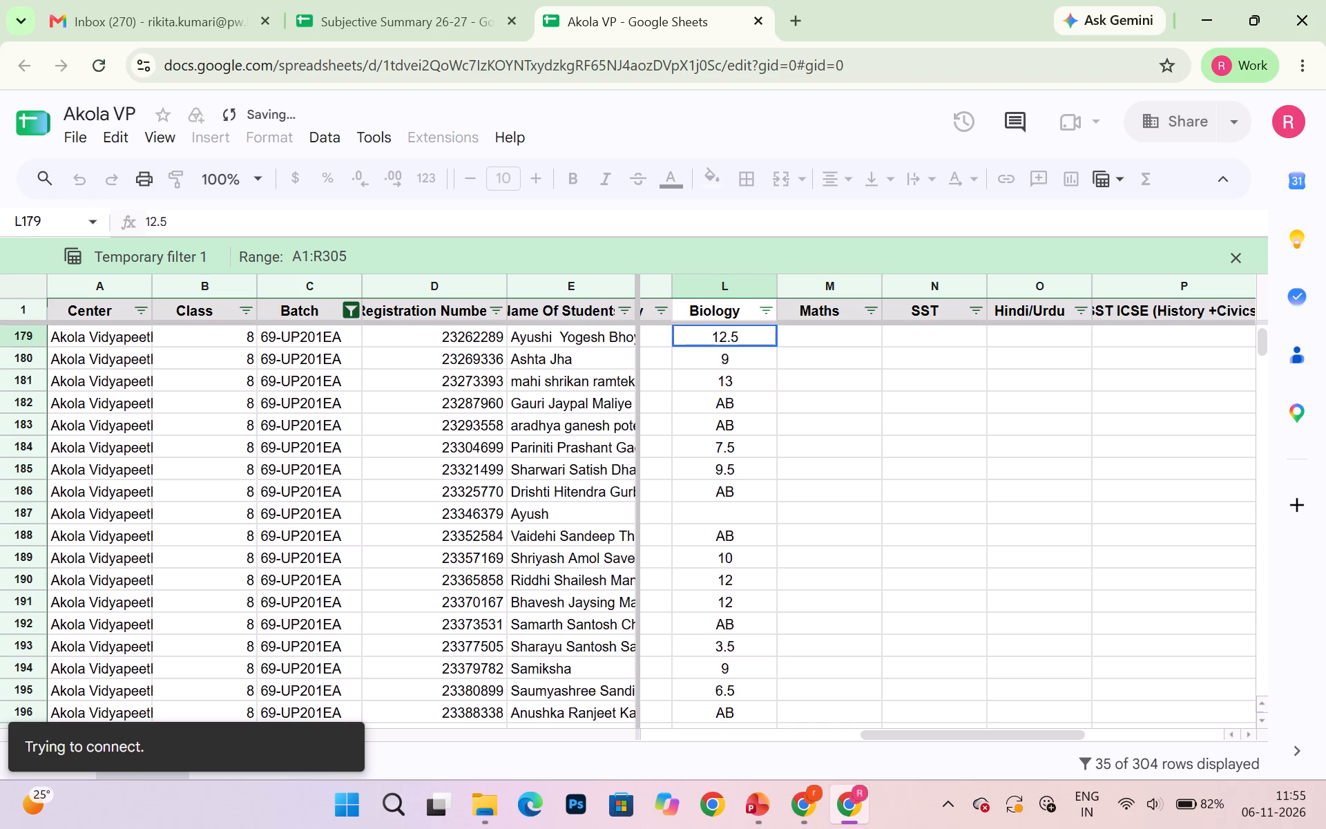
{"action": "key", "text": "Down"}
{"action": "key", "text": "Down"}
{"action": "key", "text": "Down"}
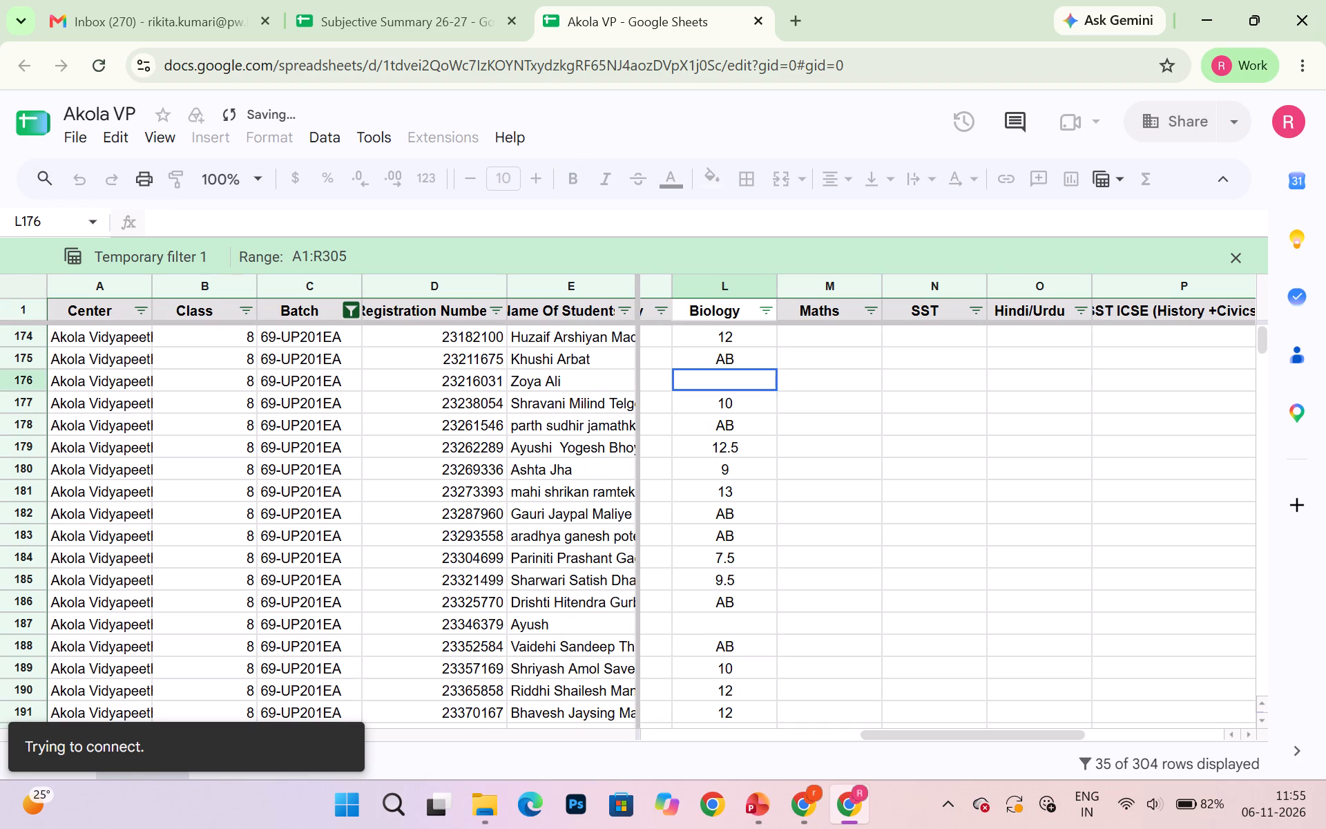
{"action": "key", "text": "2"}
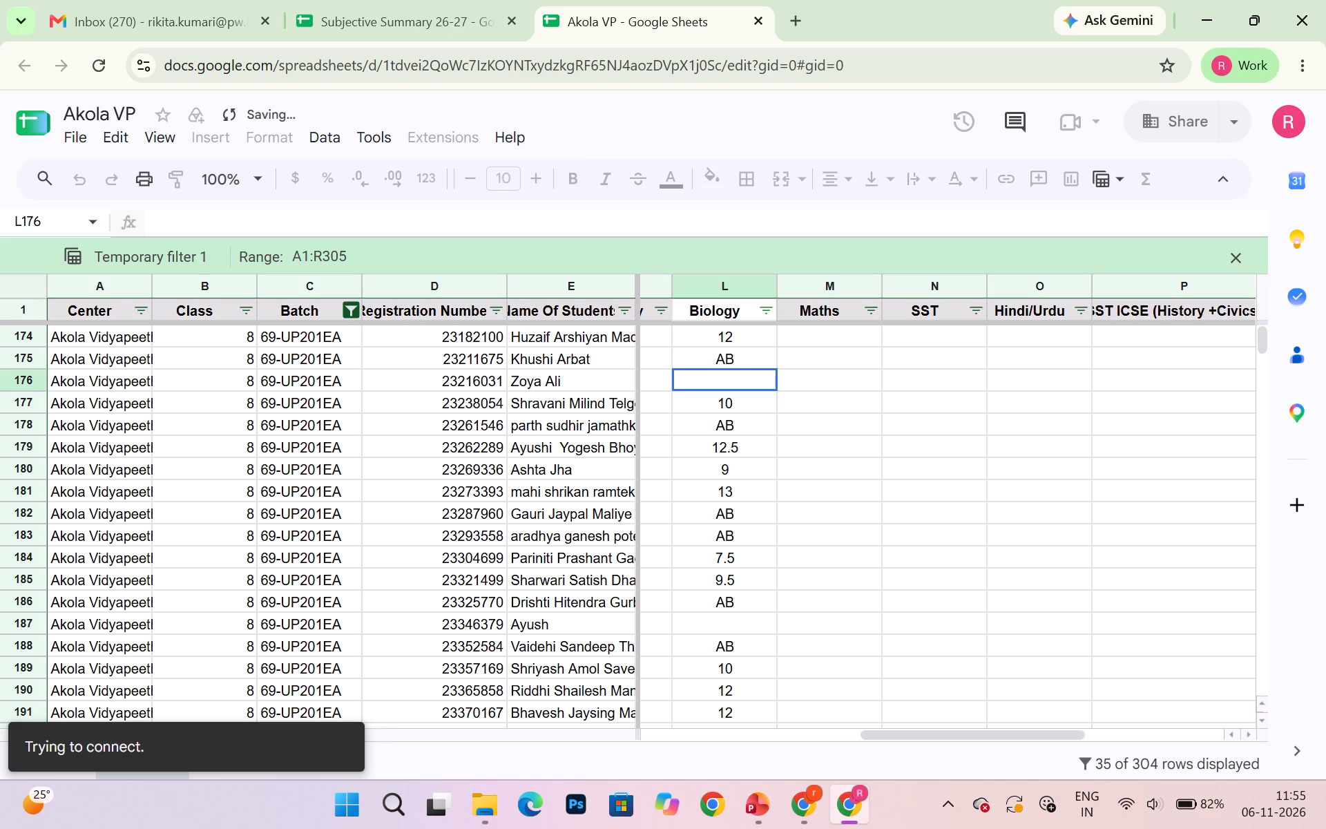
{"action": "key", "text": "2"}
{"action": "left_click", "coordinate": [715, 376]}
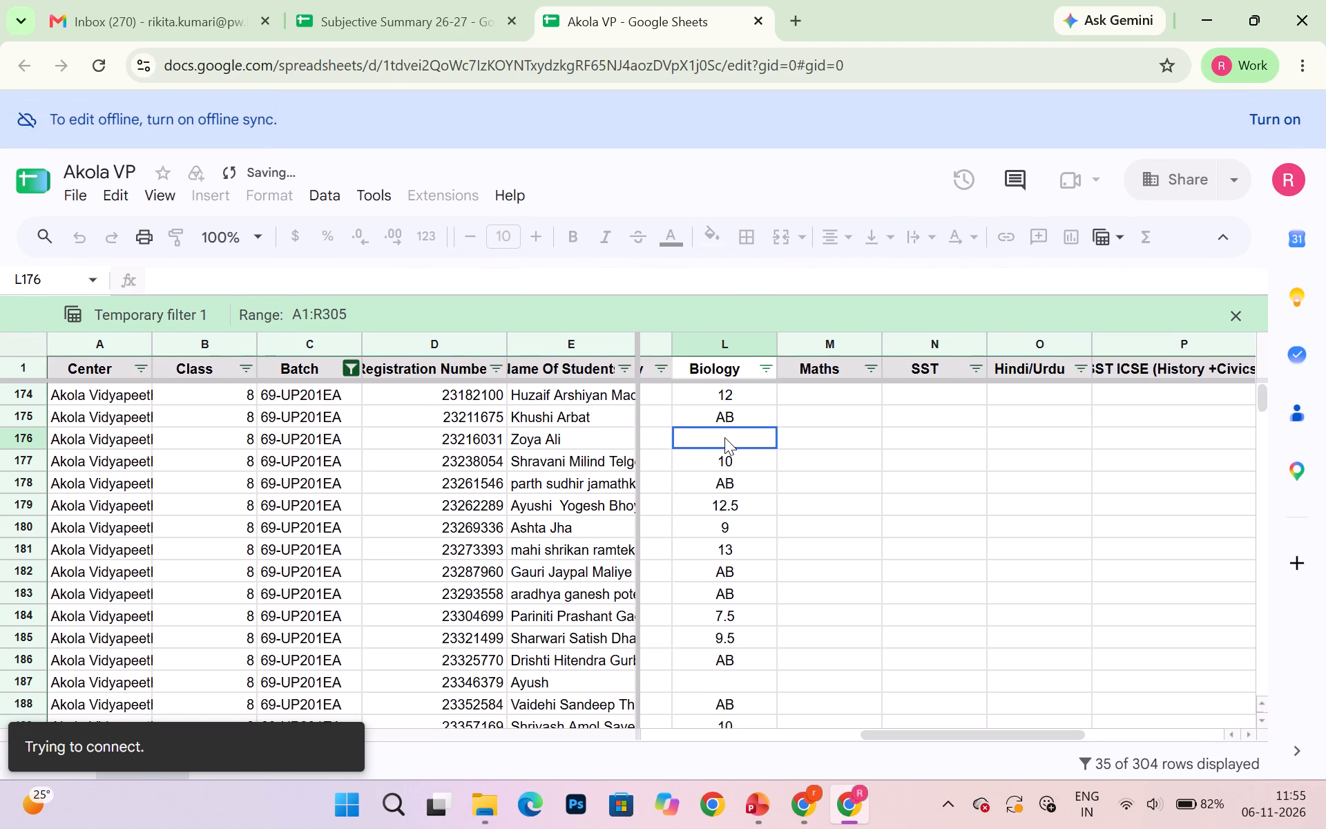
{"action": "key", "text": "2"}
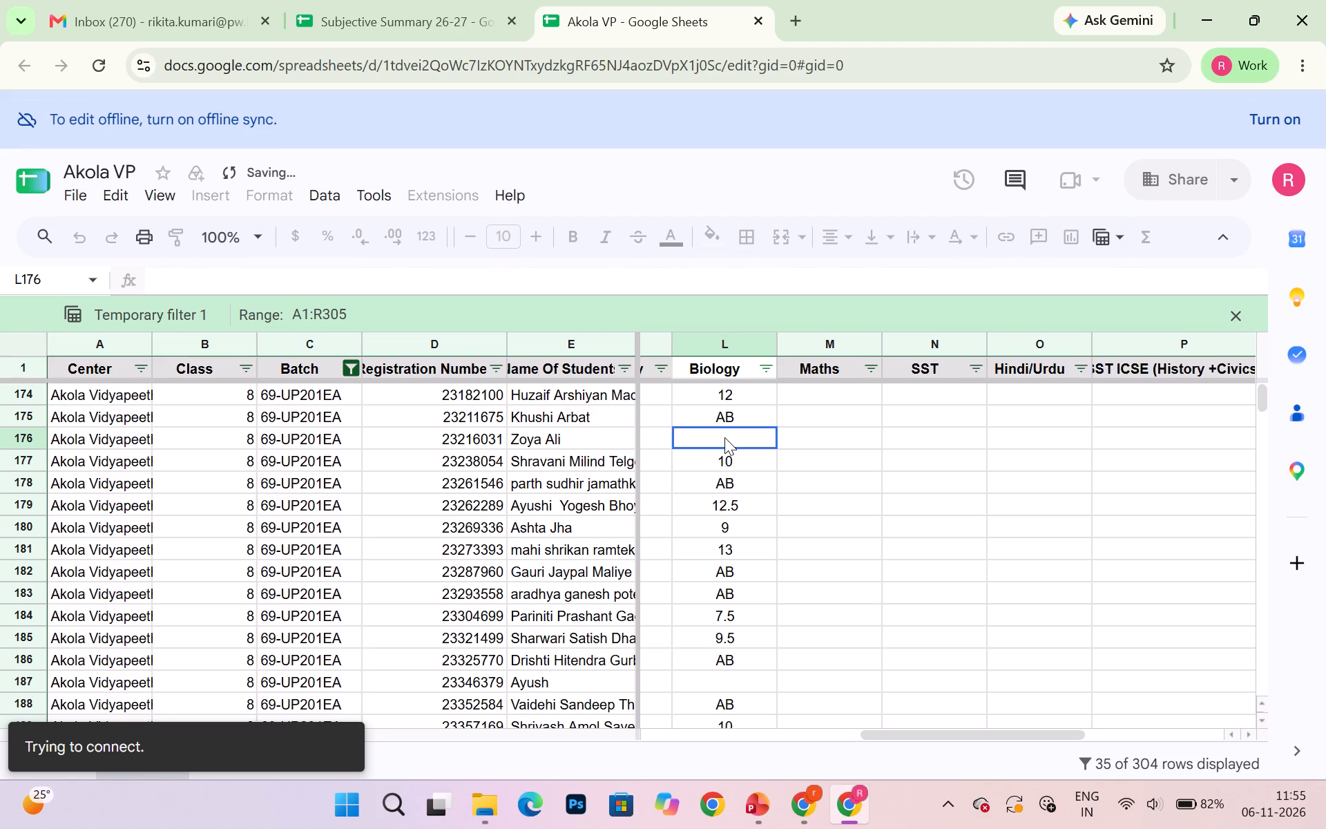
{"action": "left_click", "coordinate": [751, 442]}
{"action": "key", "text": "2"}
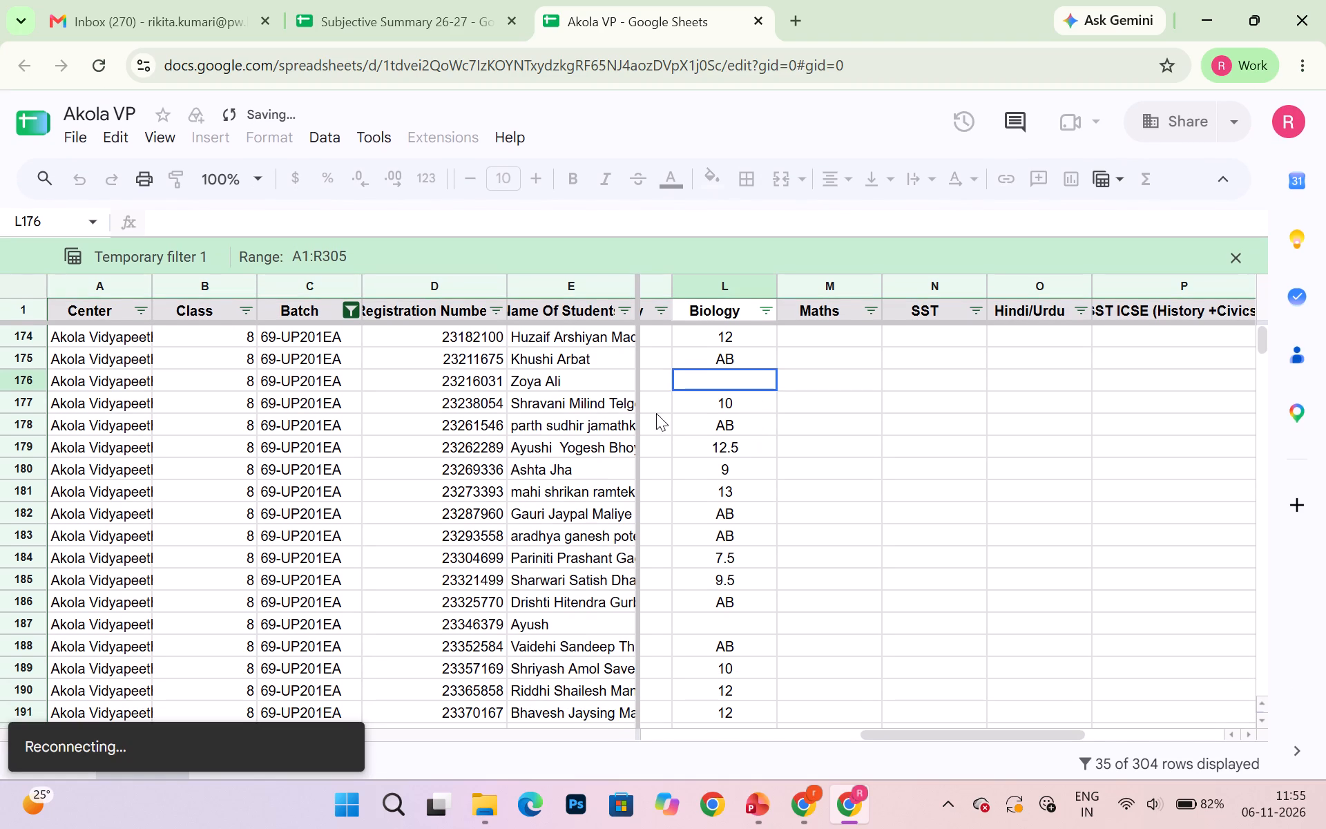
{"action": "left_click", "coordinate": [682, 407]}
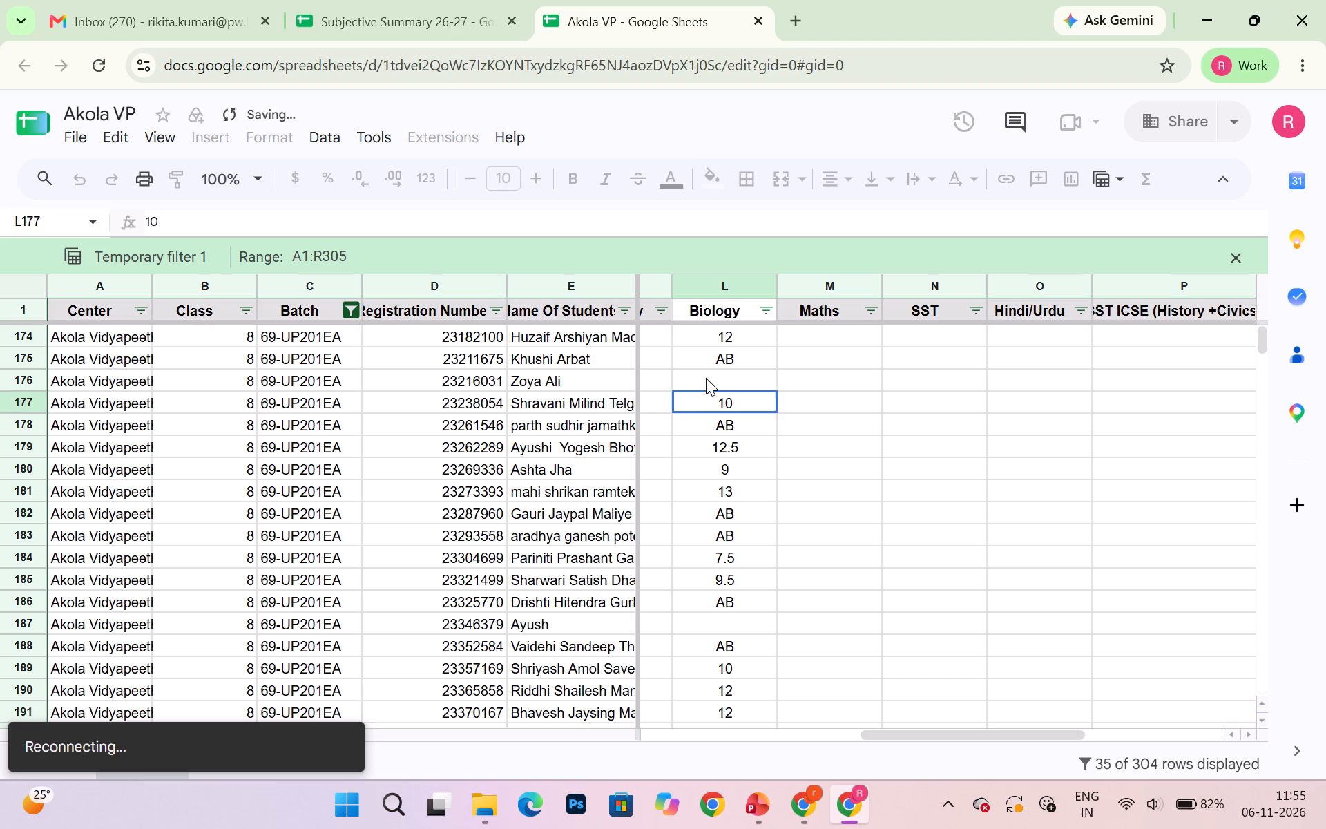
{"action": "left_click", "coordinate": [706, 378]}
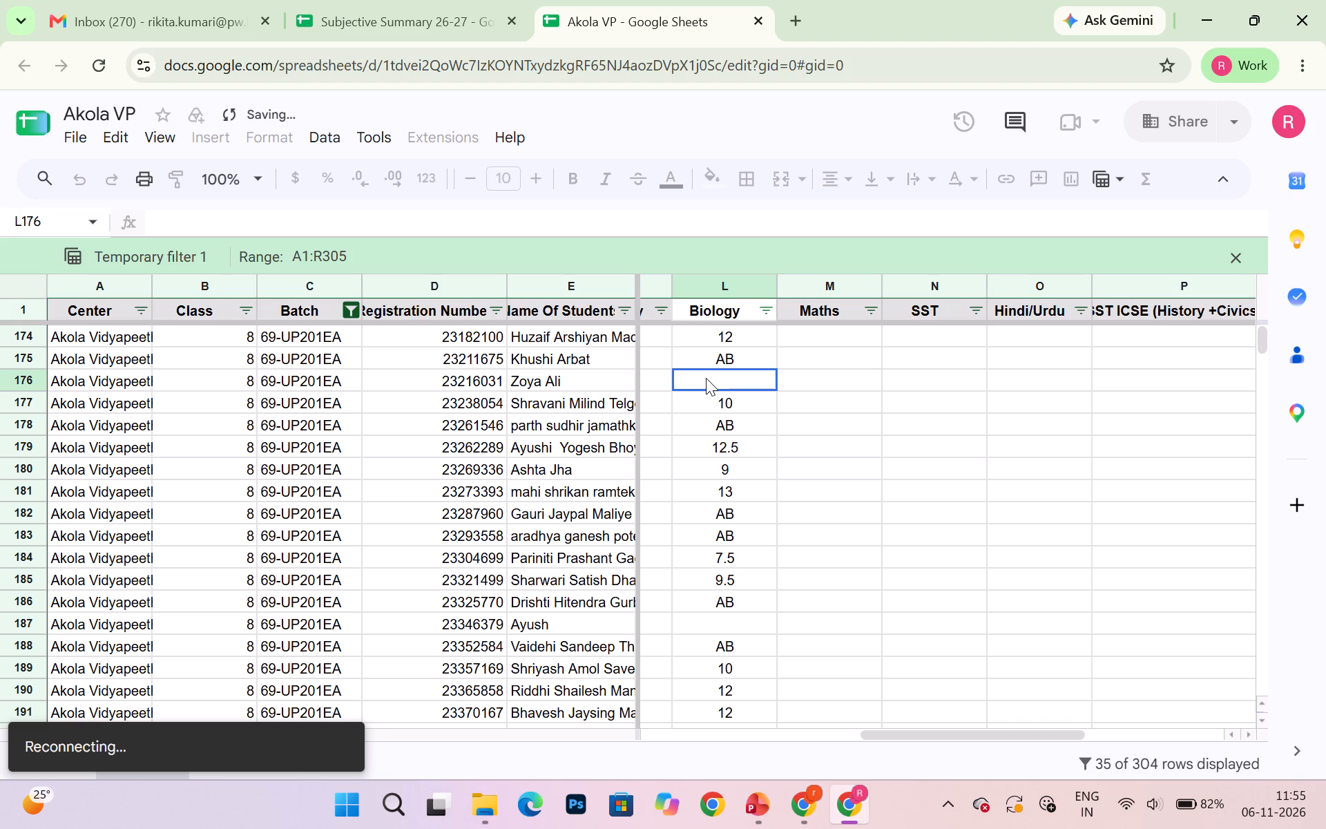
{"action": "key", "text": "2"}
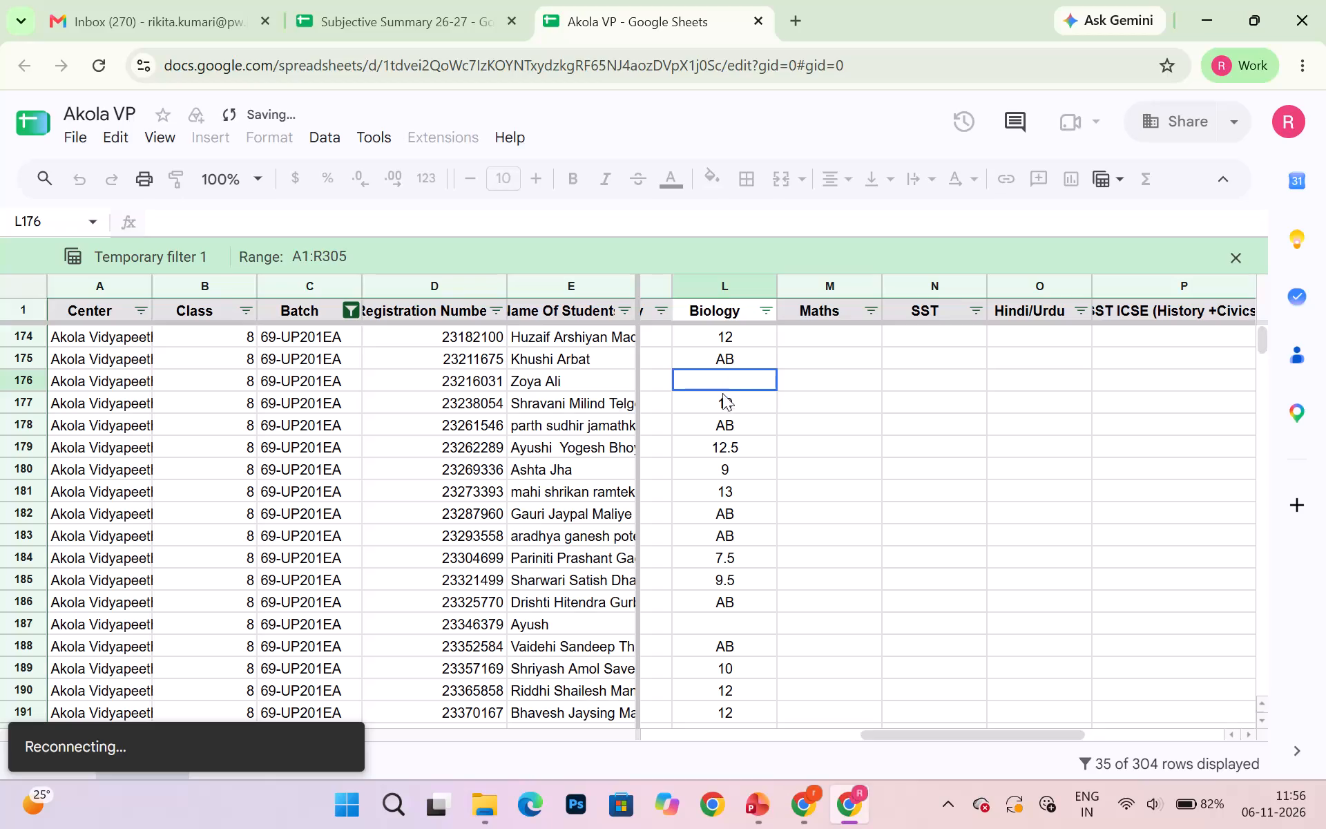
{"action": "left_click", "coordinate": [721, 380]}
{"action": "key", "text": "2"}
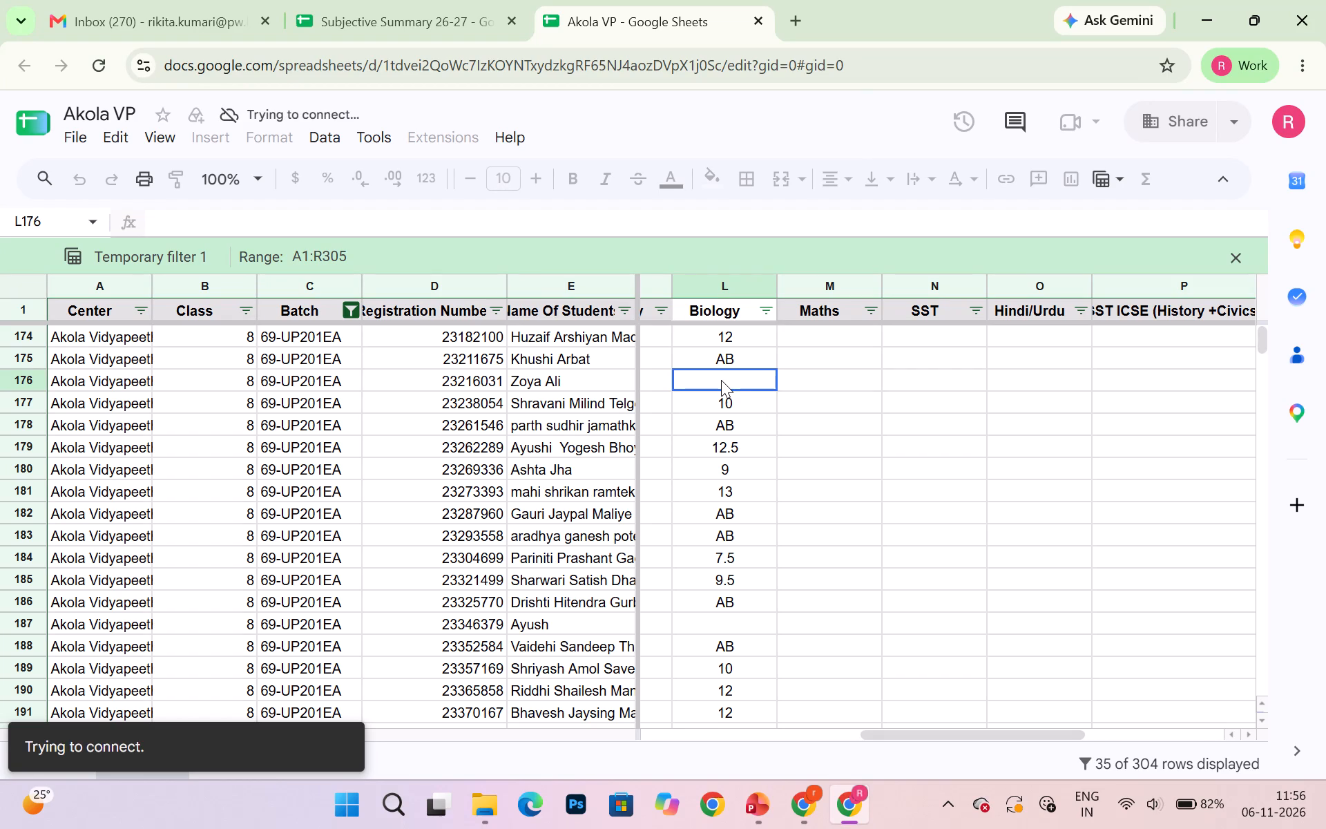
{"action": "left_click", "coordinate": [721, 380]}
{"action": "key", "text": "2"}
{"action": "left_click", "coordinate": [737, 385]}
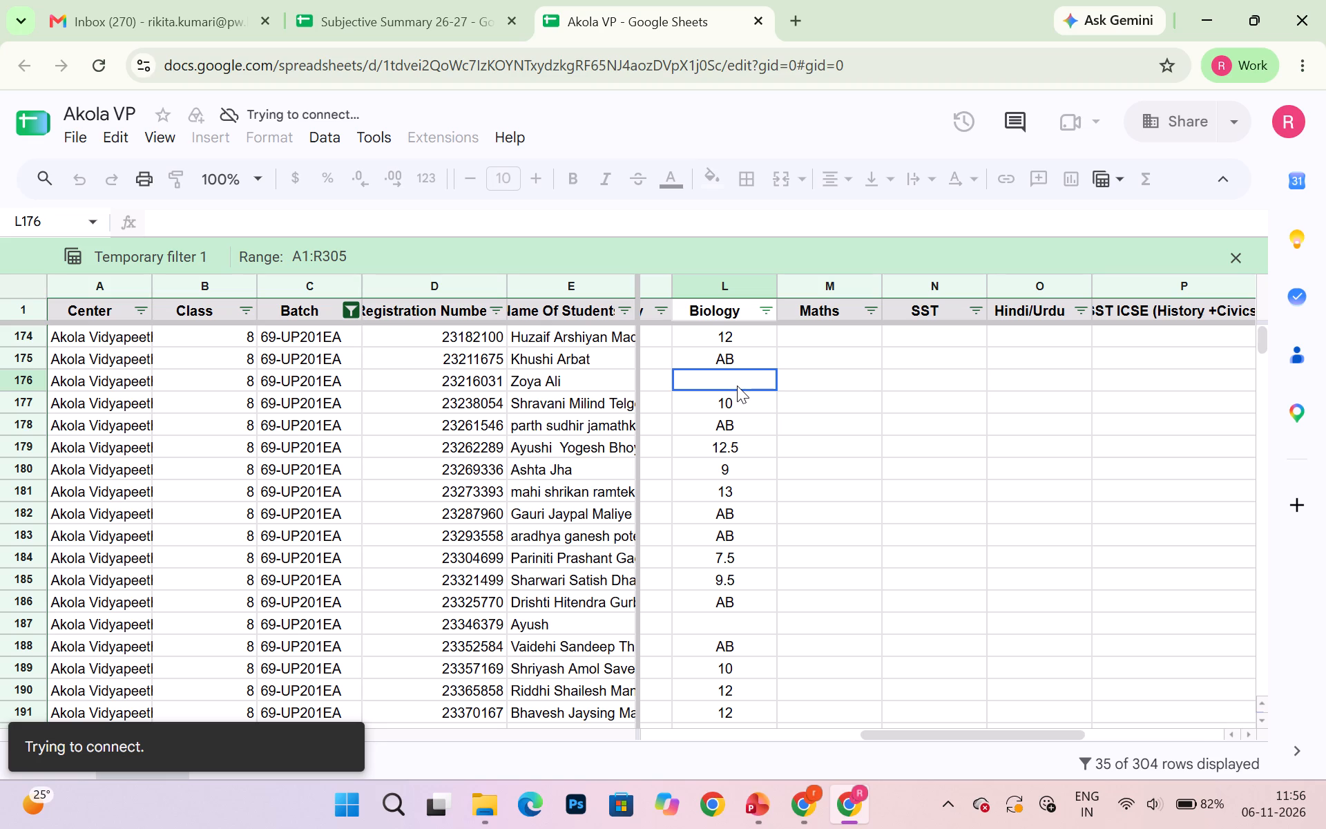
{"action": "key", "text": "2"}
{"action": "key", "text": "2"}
Review the Biology marks again from row 174 down to the end of the batch.
{"action": "scroll", "coordinate": [727, 562], "scroll_direction": "down", "scroll_amount": 3}
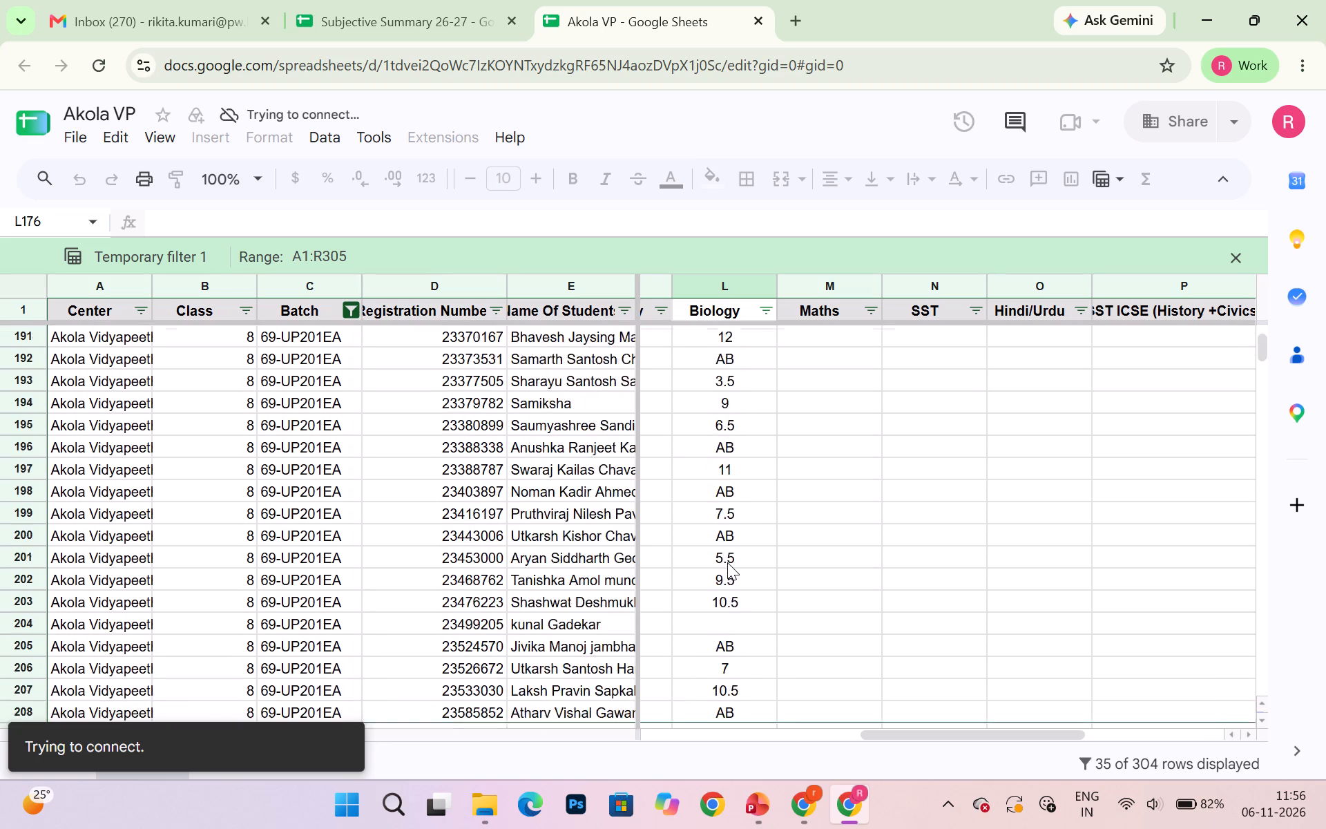
{"action": "scroll", "coordinate": [727, 562], "scroll_direction": "down", "scroll_amount": 2}
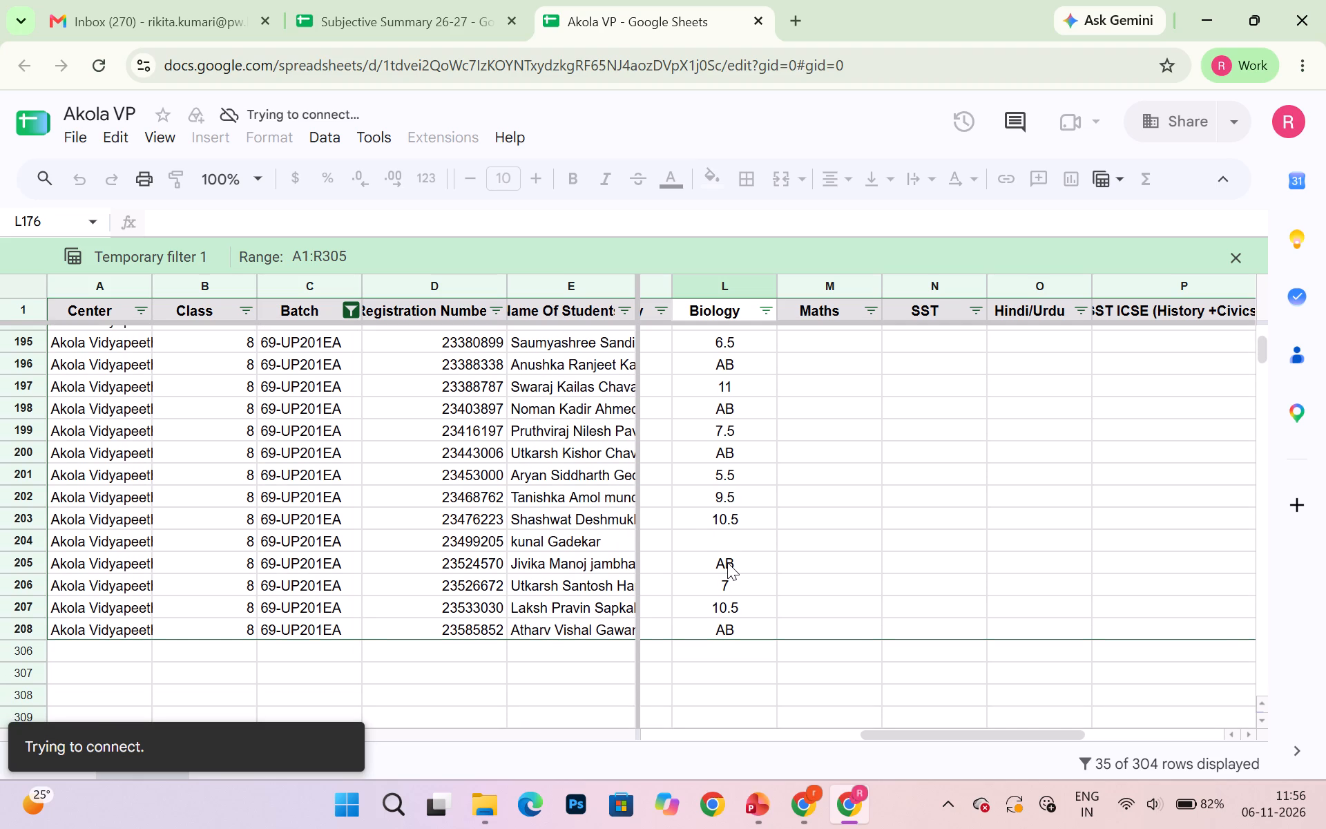
{"action": "scroll", "coordinate": [727, 562], "scroll_direction": "up", "scroll_amount": 2}
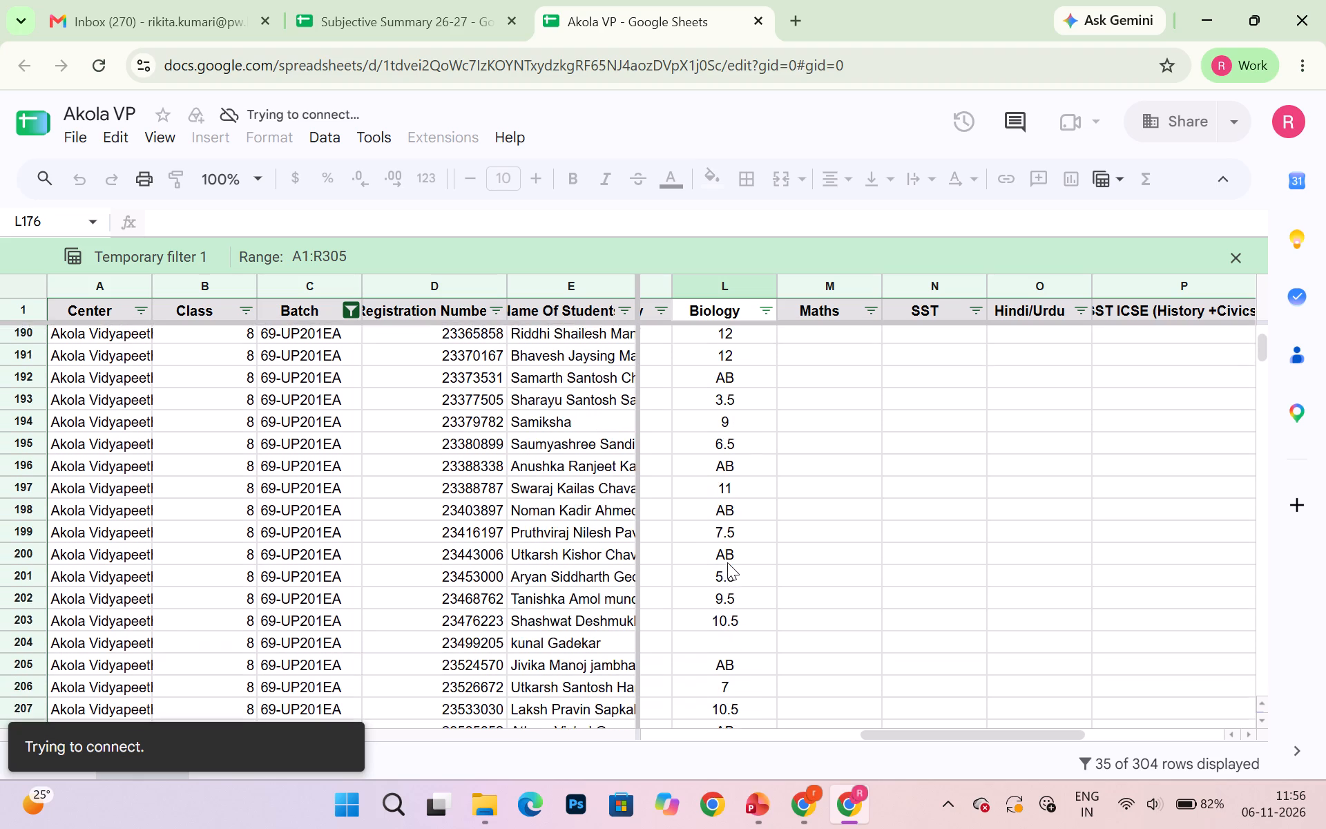
{"action": "scroll", "coordinate": [727, 562], "scroll_direction": "up", "scroll_amount": 3}
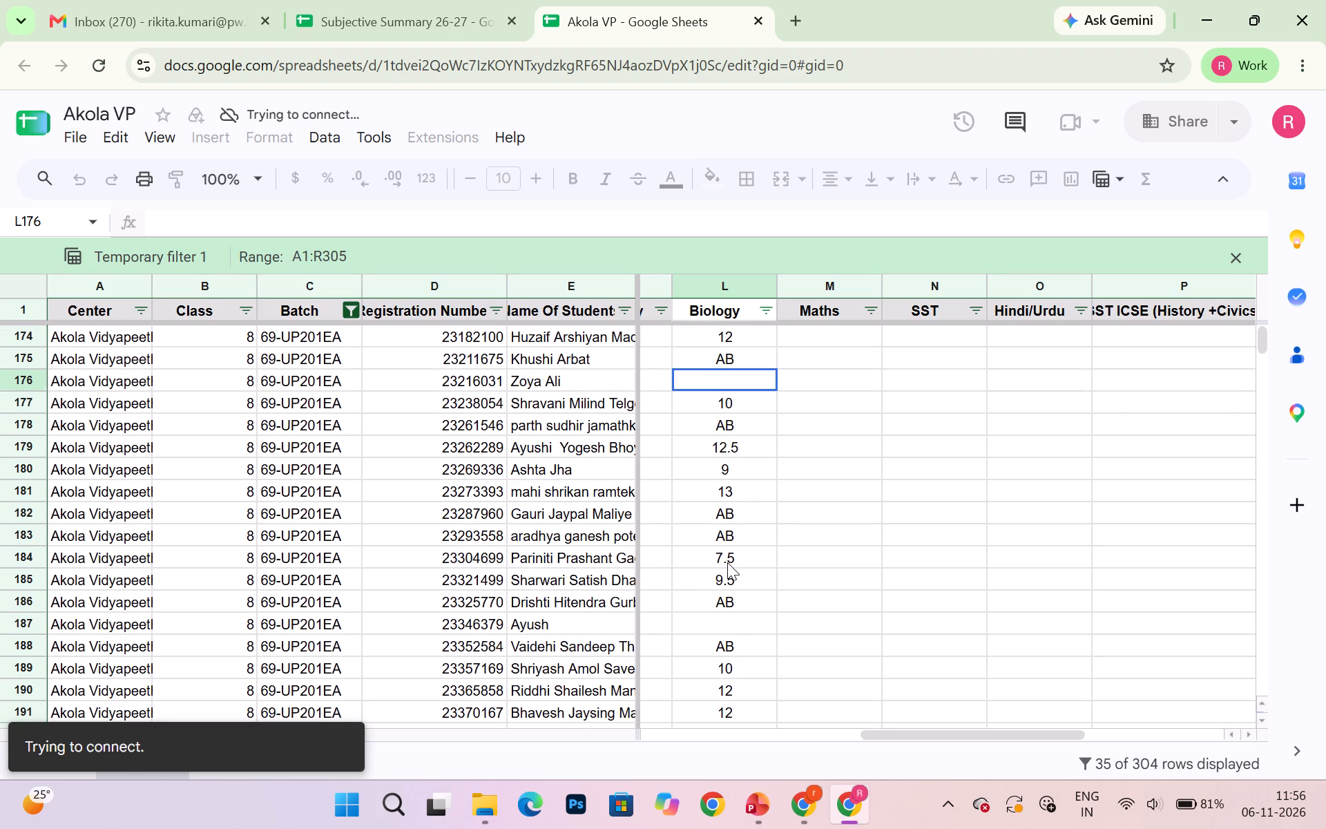
{"action": "scroll", "coordinate": [727, 562], "scroll_direction": "down", "scroll_amount": 4}
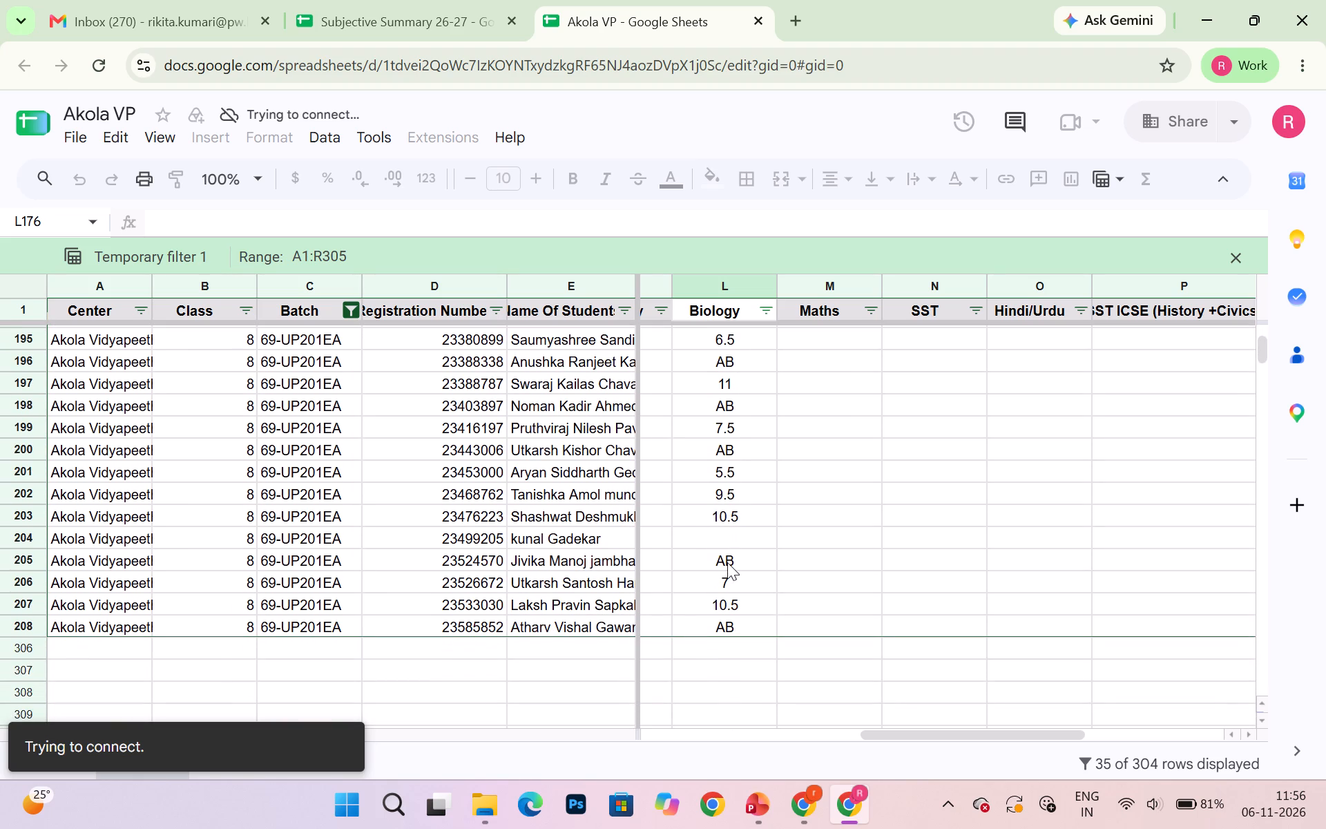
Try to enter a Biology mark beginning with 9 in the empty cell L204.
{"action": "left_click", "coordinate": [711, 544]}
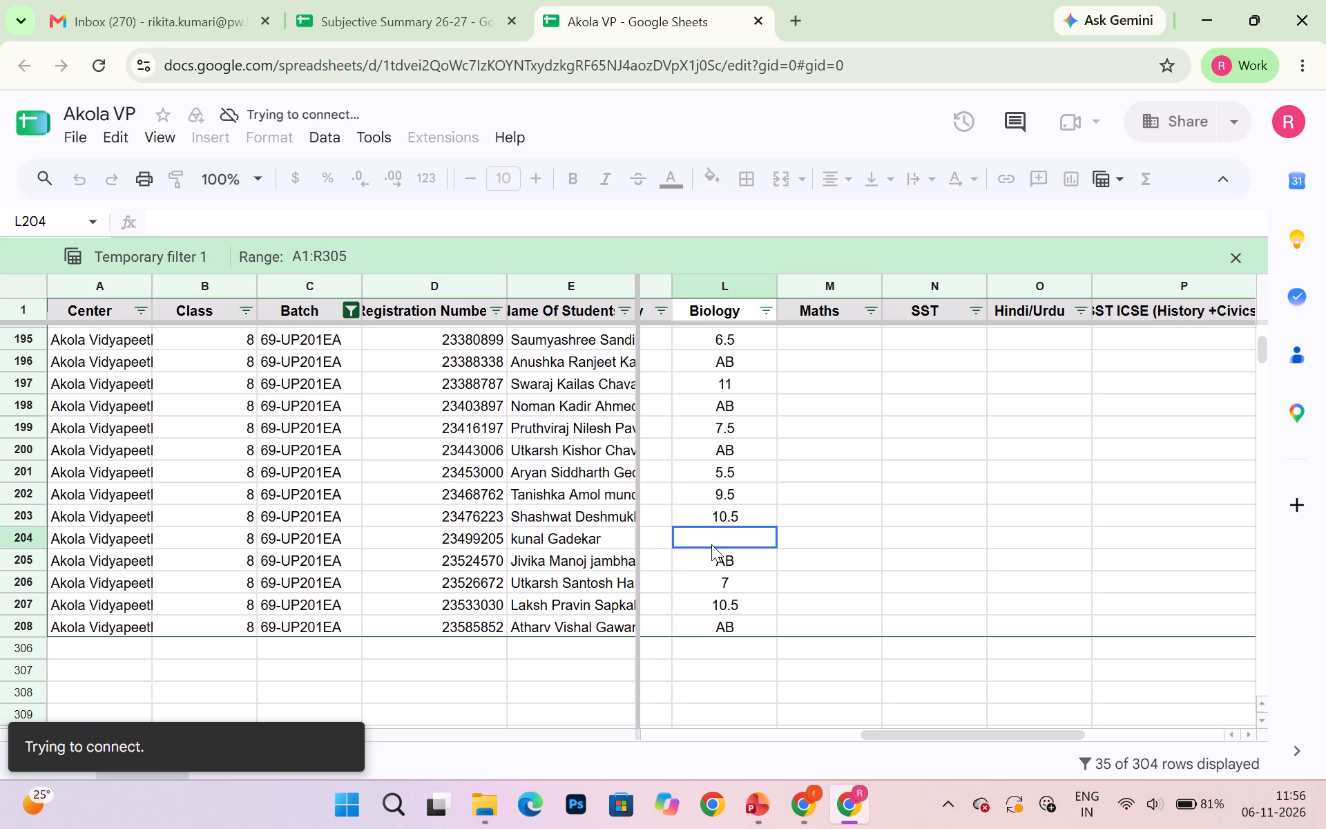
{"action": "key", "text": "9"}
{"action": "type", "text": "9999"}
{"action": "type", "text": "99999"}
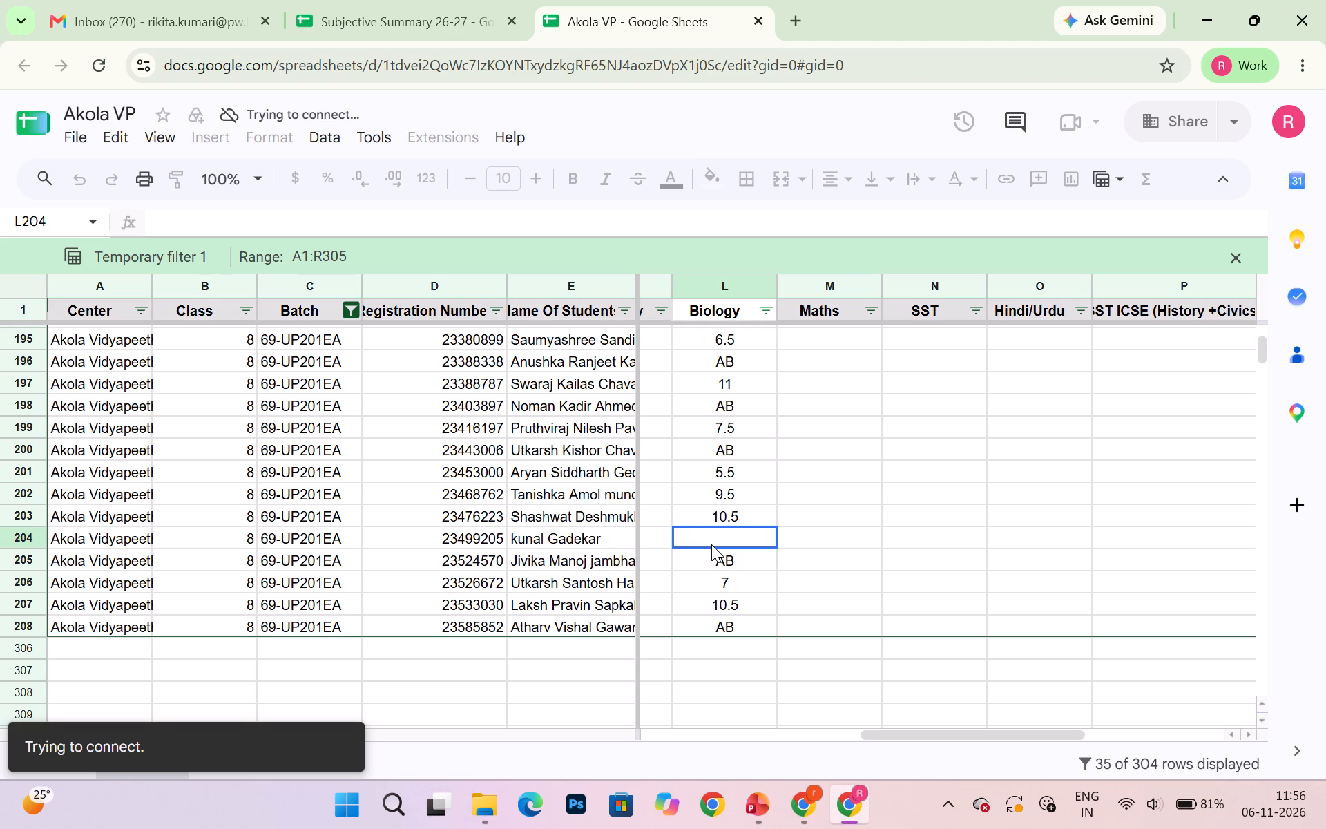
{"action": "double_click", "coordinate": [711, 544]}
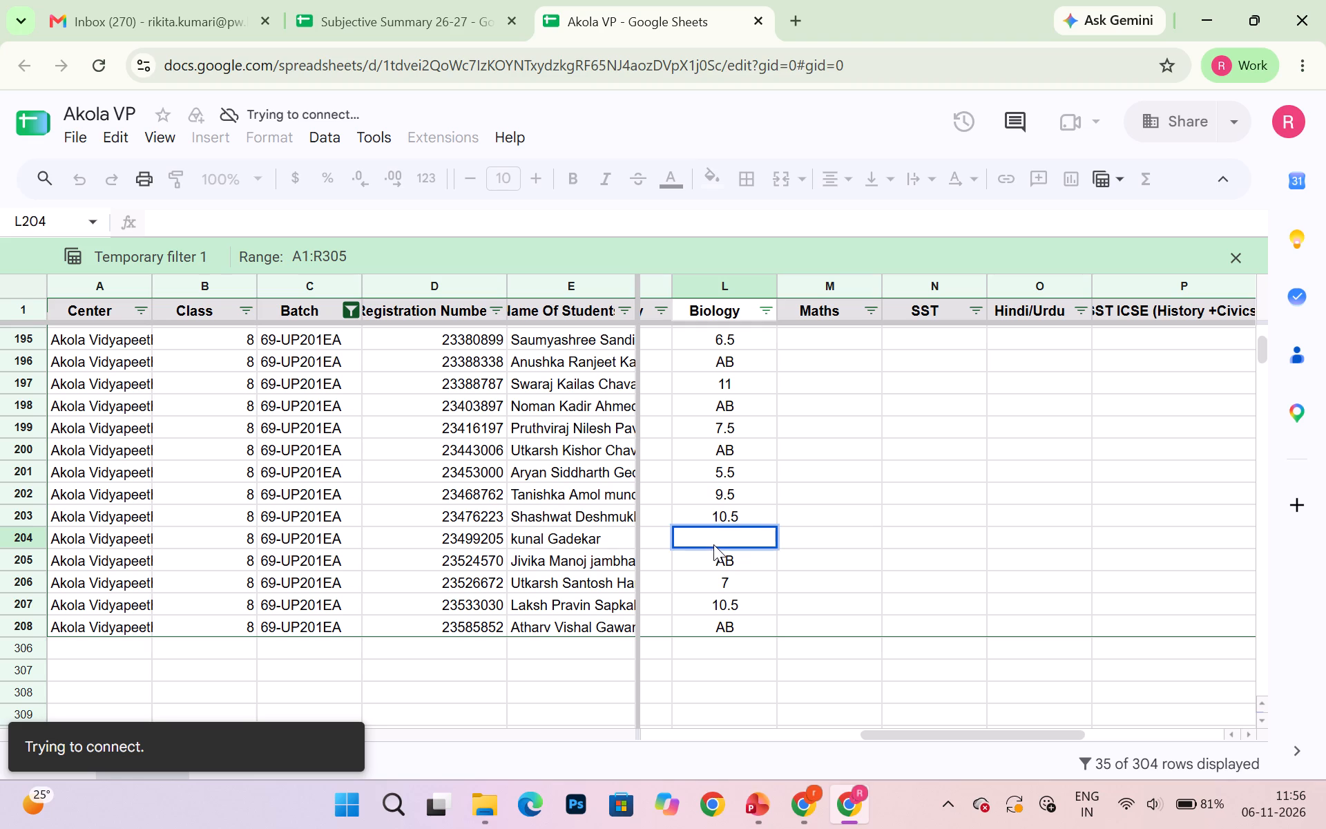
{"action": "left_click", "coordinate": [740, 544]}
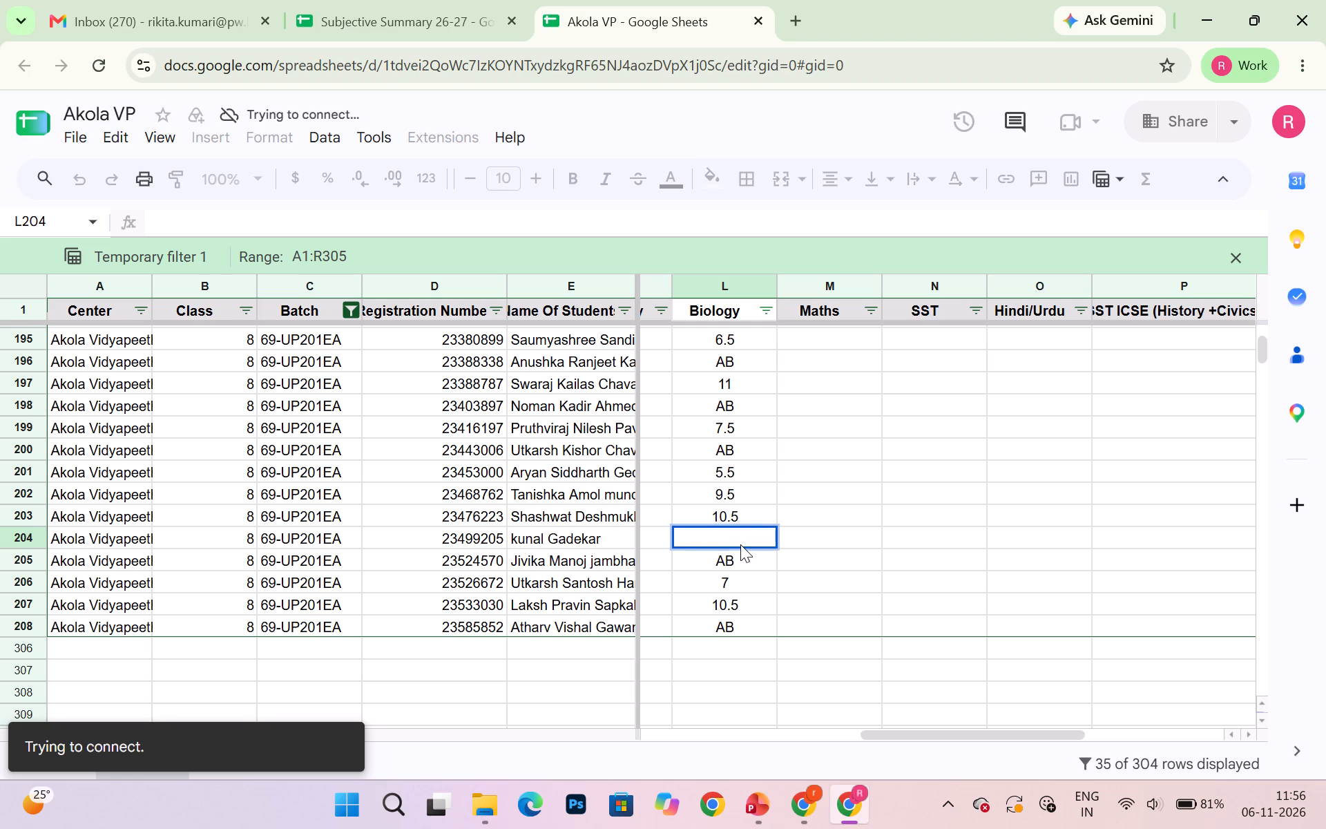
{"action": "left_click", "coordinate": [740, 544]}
Check the computer's network connection in the system quick settings.
{"action": "left_click", "coordinate": [1129, 798]}
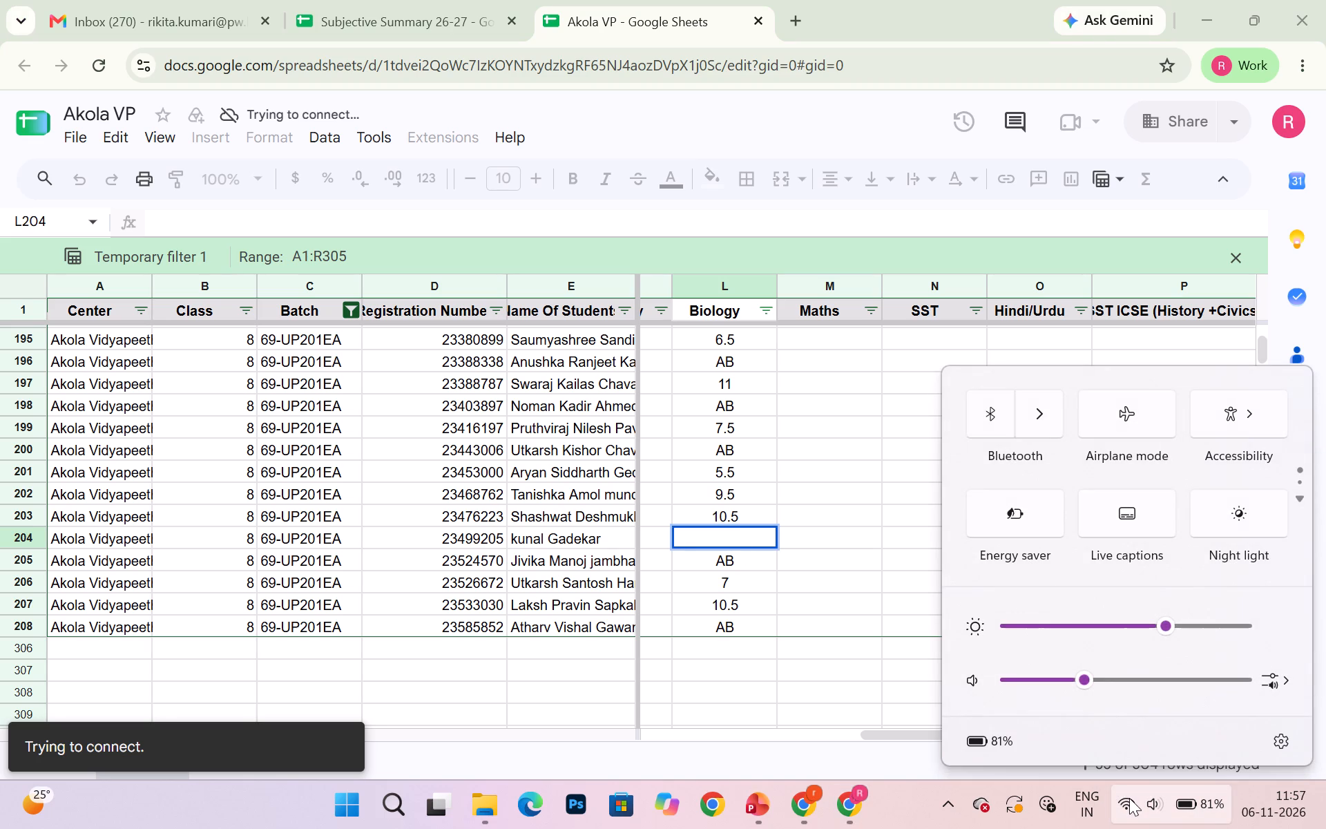
{"action": "left_click", "coordinate": [1129, 798]}
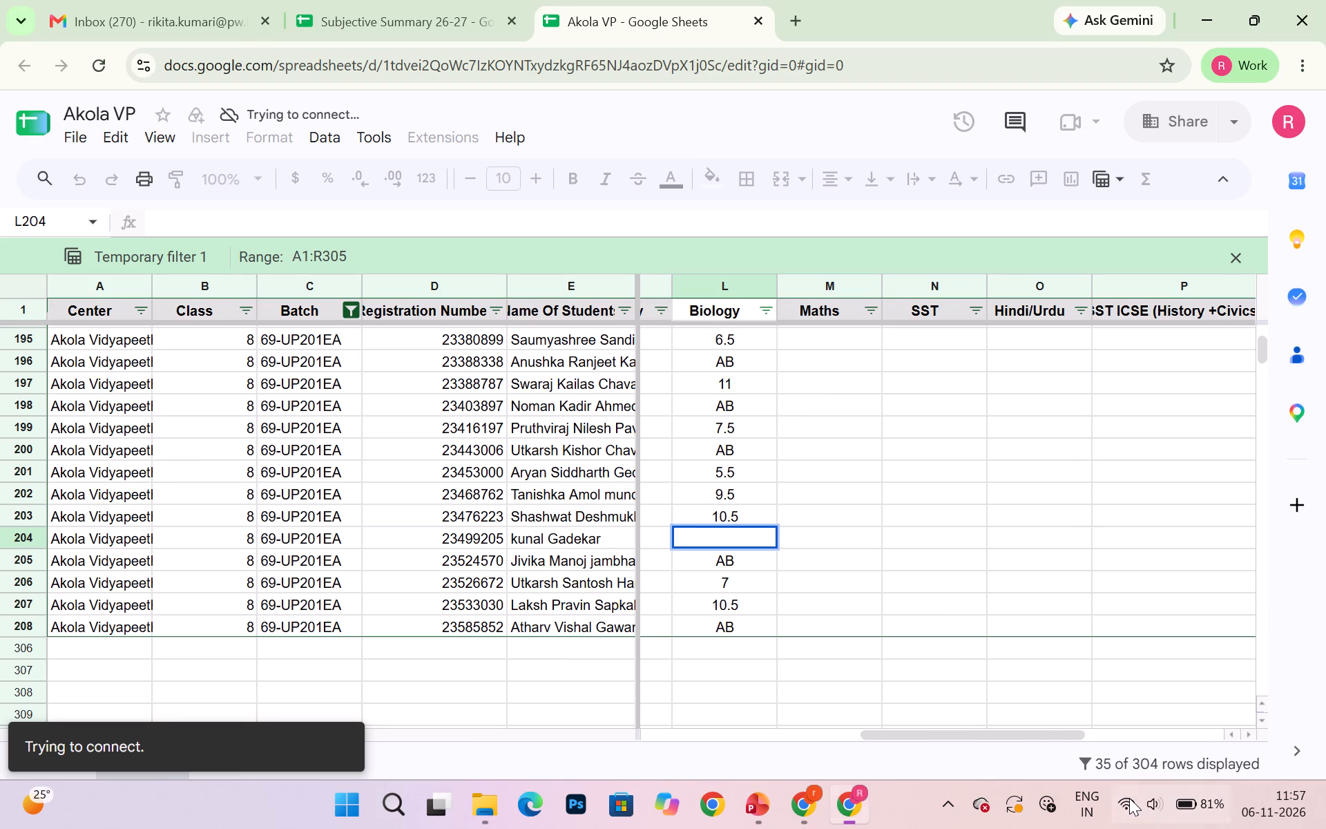
{"action": "left_click", "coordinate": [1129, 798]}
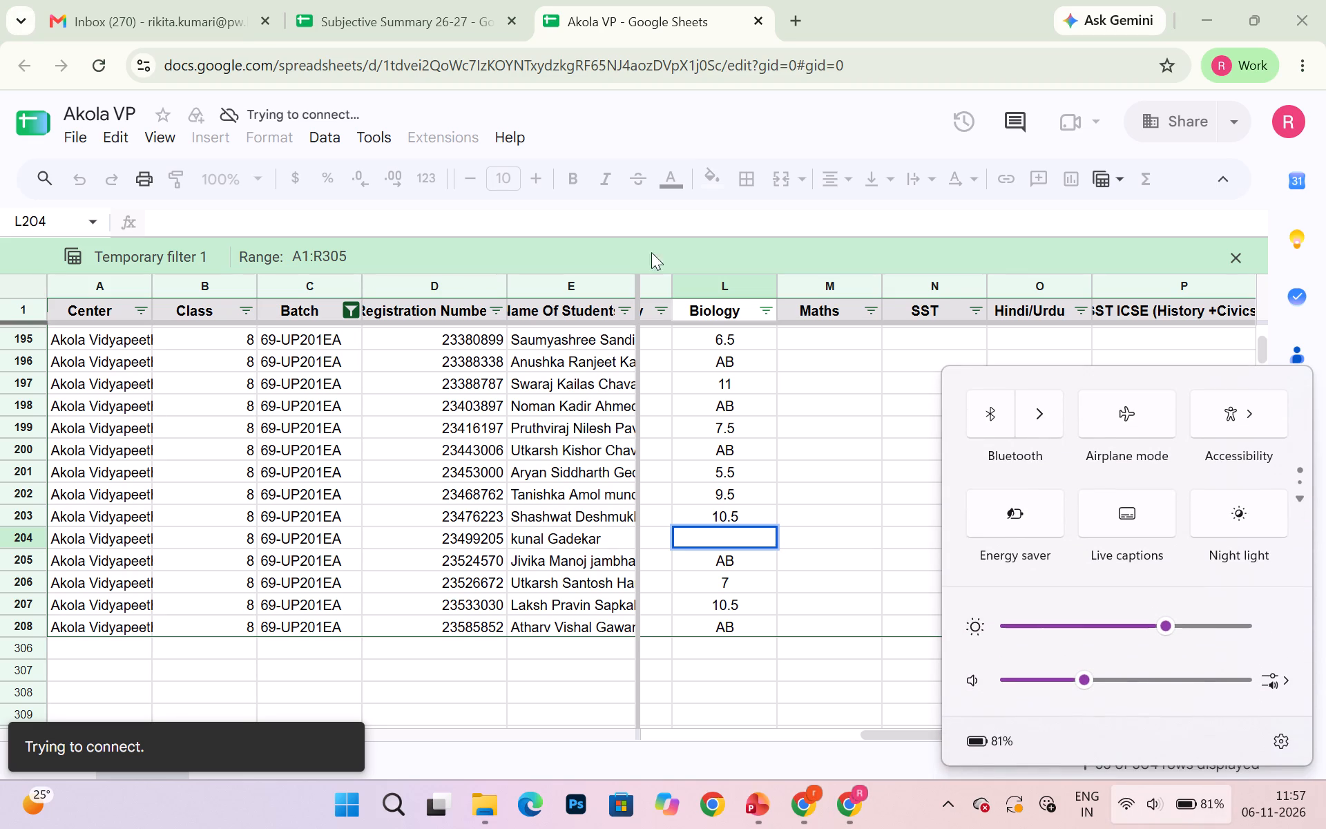
{"action": "left_click", "coordinate": [746, 543]}
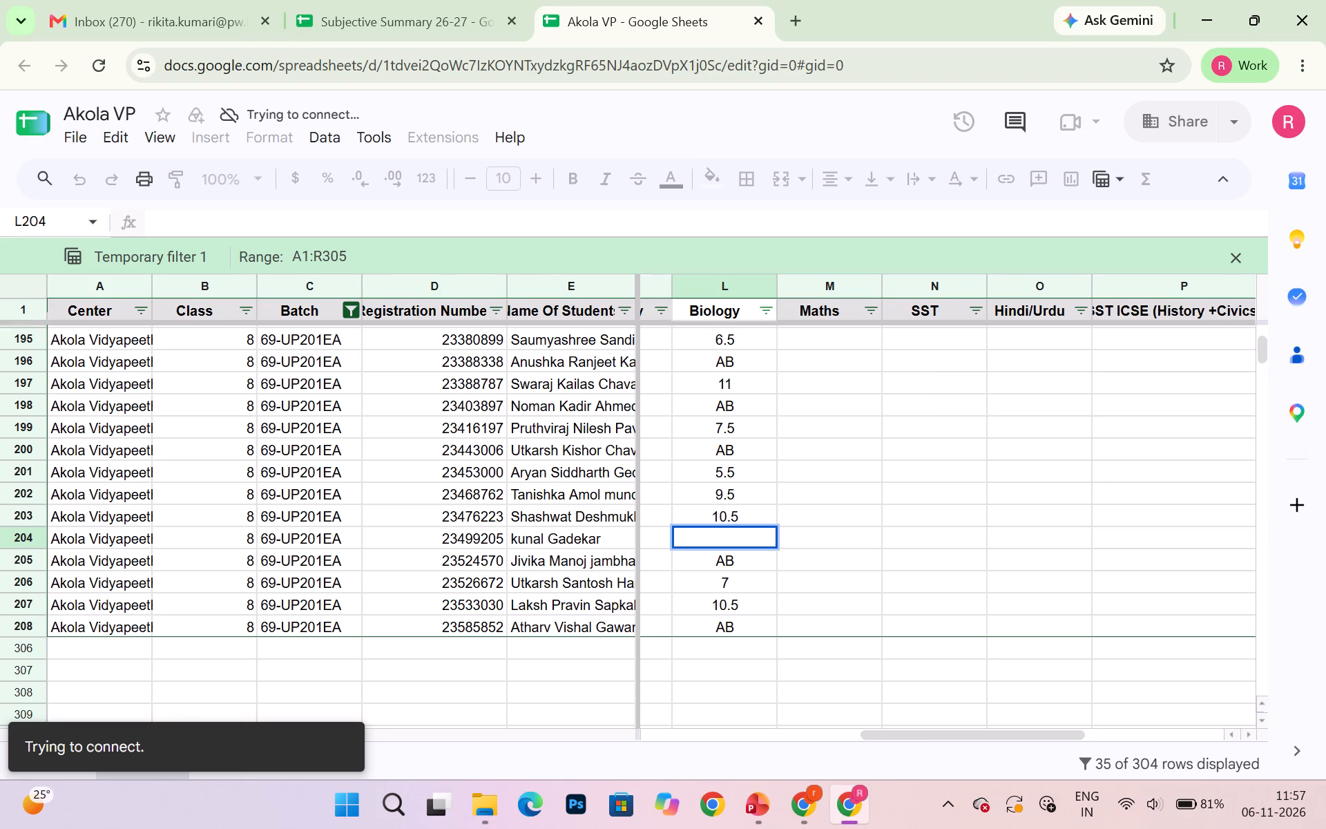
Check the document's saving and offline status, declining to turn on offline access for all files.
{"action": "left_click", "coordinate": [272, 112]}
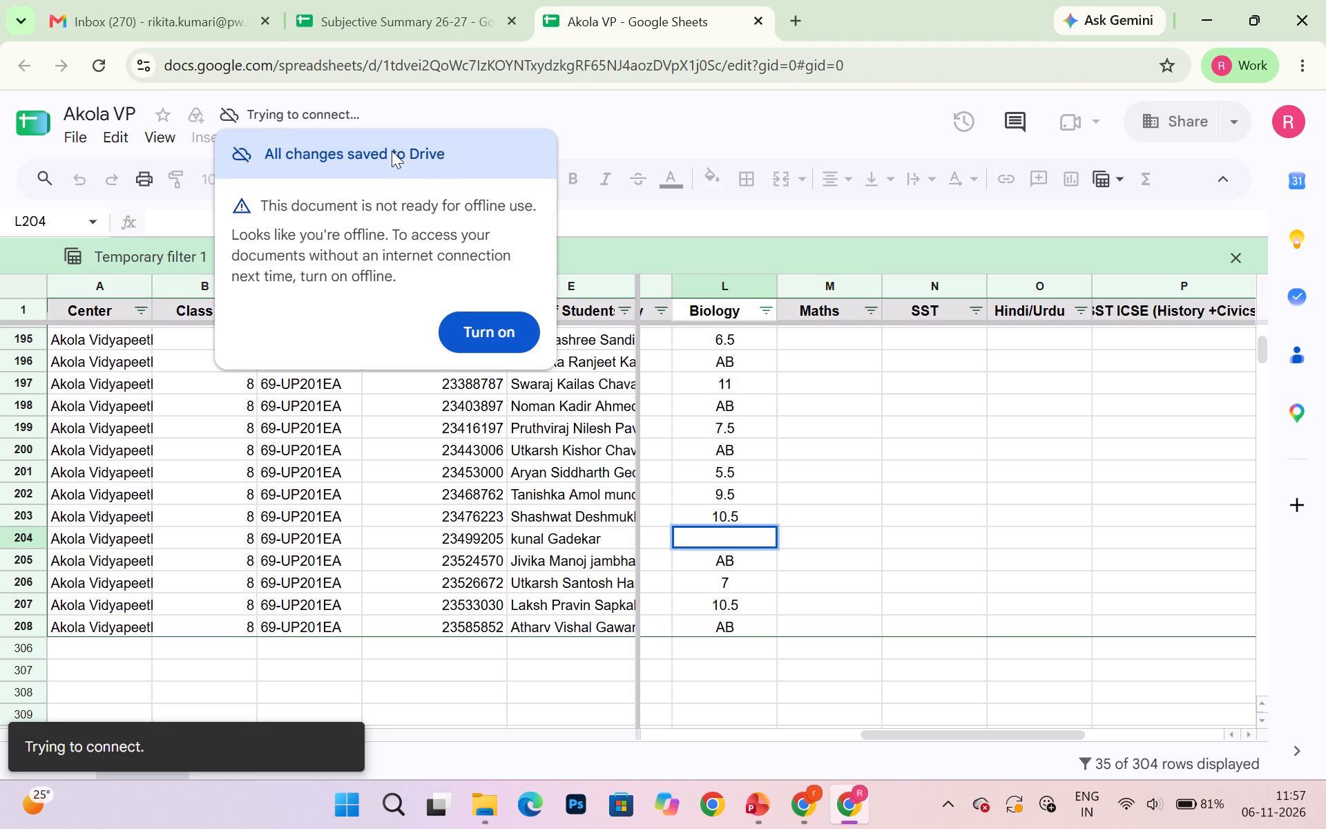
{"action": "left_click", "coordinate": [469, 322]}
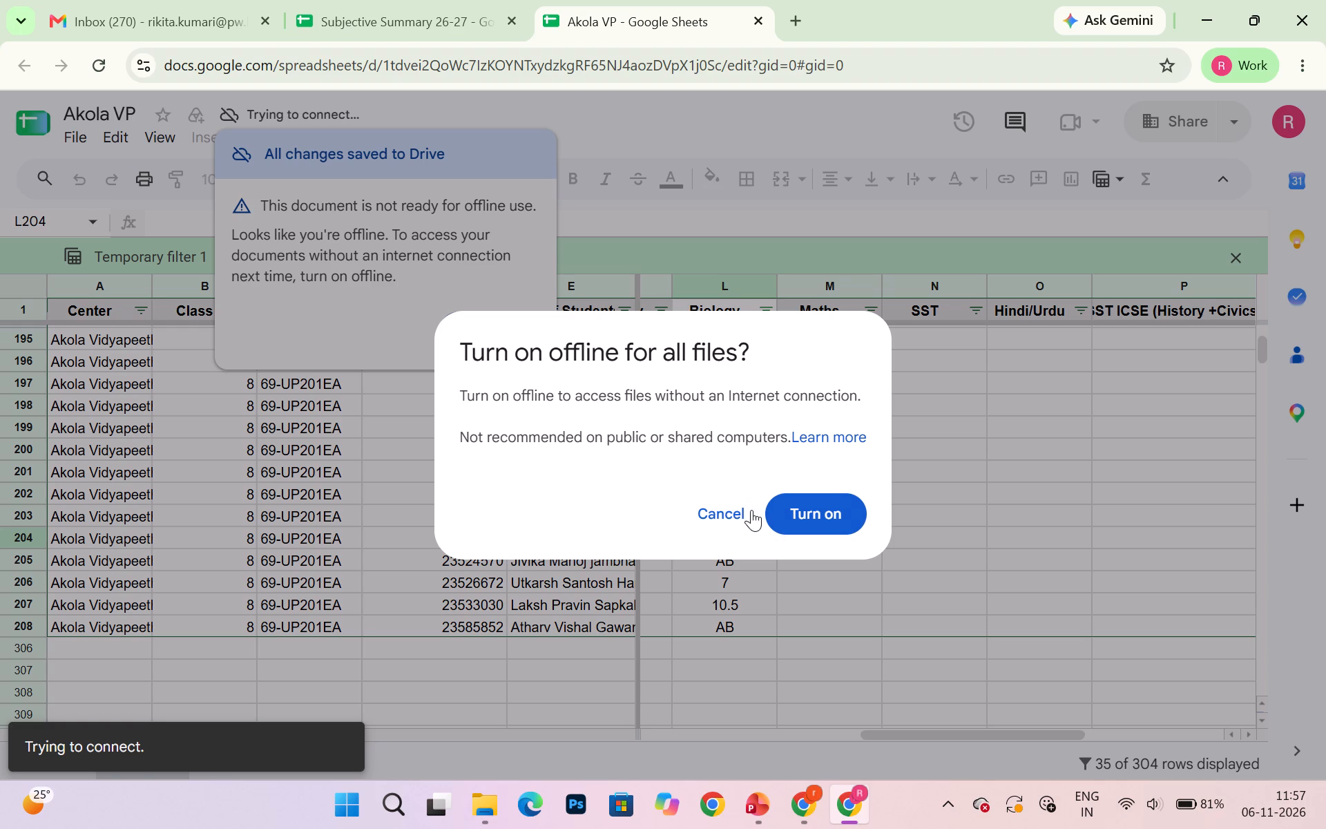
{"action": "left_click", "coordinate": [714, 513]}
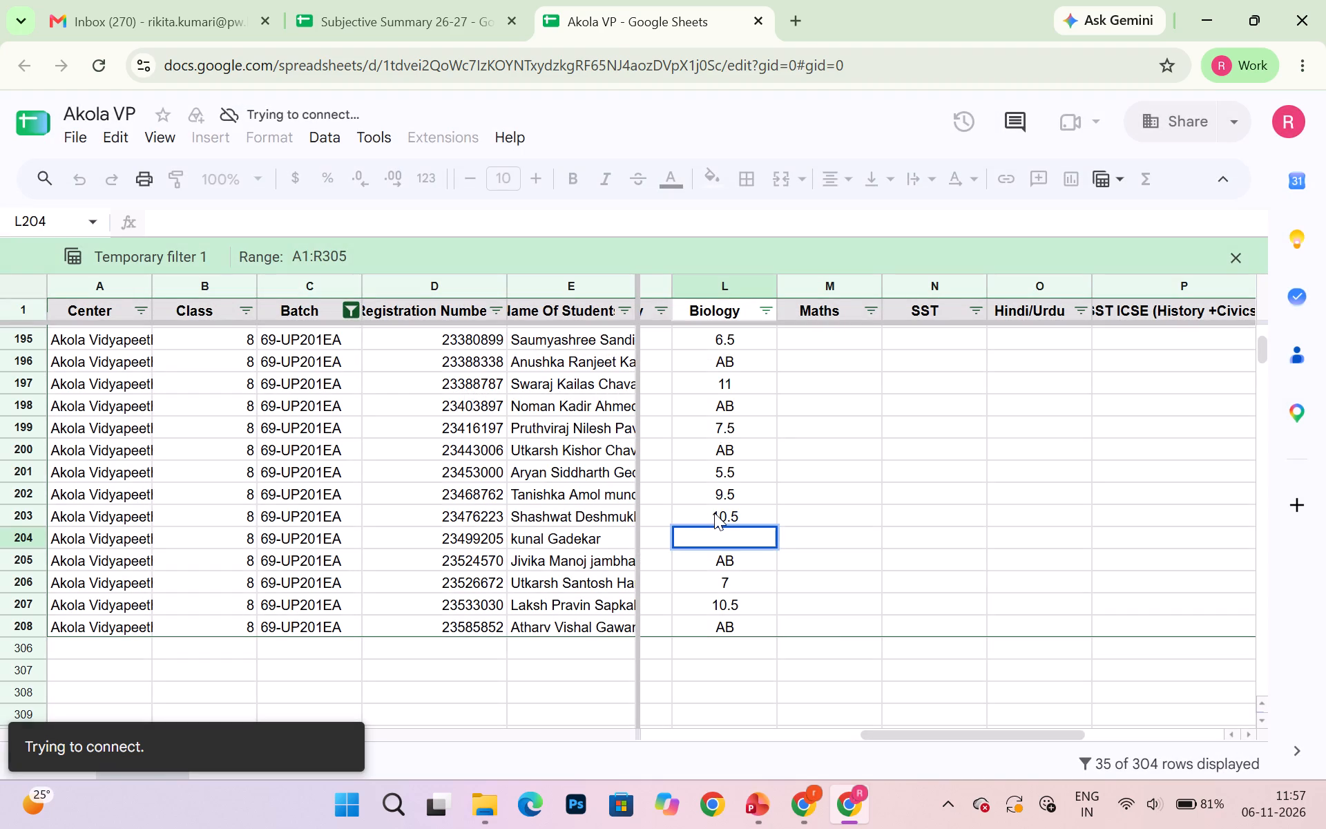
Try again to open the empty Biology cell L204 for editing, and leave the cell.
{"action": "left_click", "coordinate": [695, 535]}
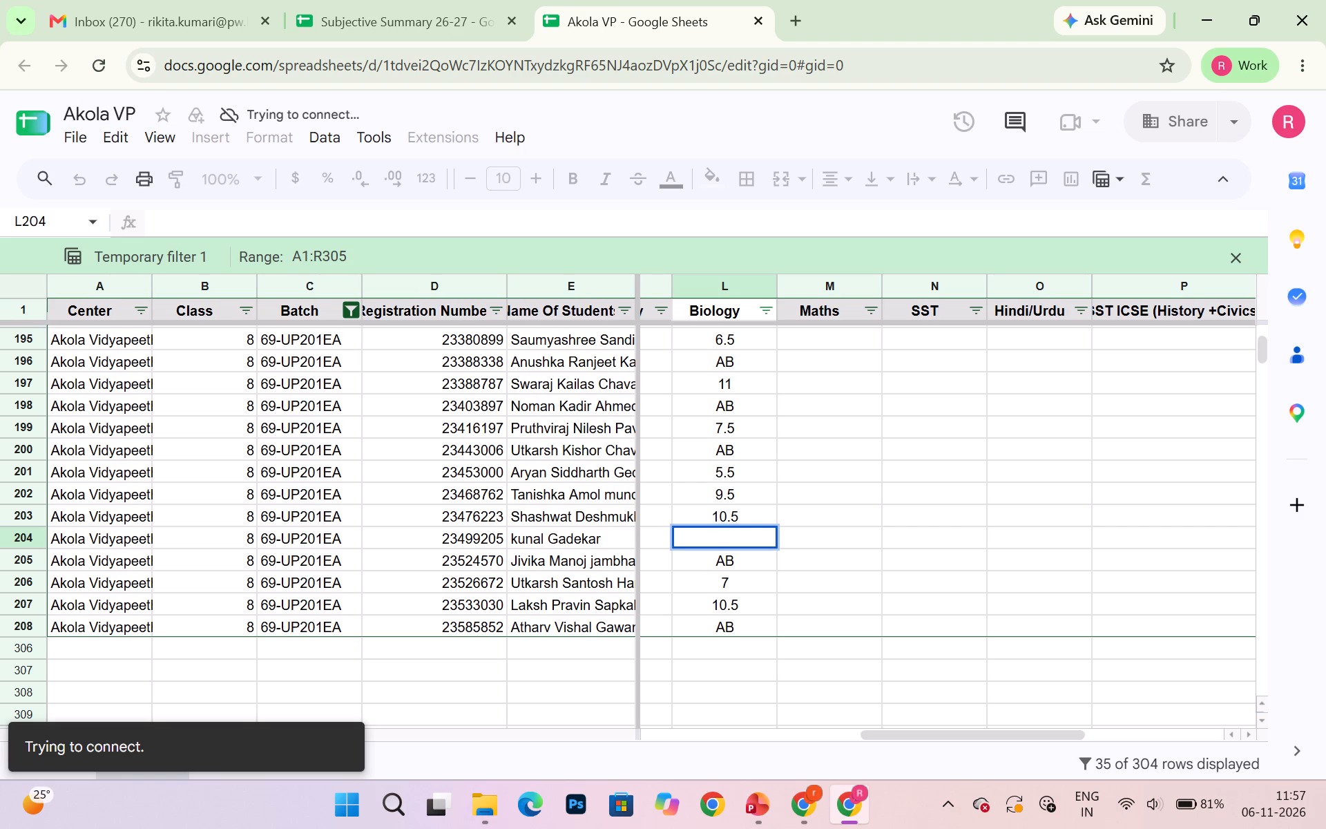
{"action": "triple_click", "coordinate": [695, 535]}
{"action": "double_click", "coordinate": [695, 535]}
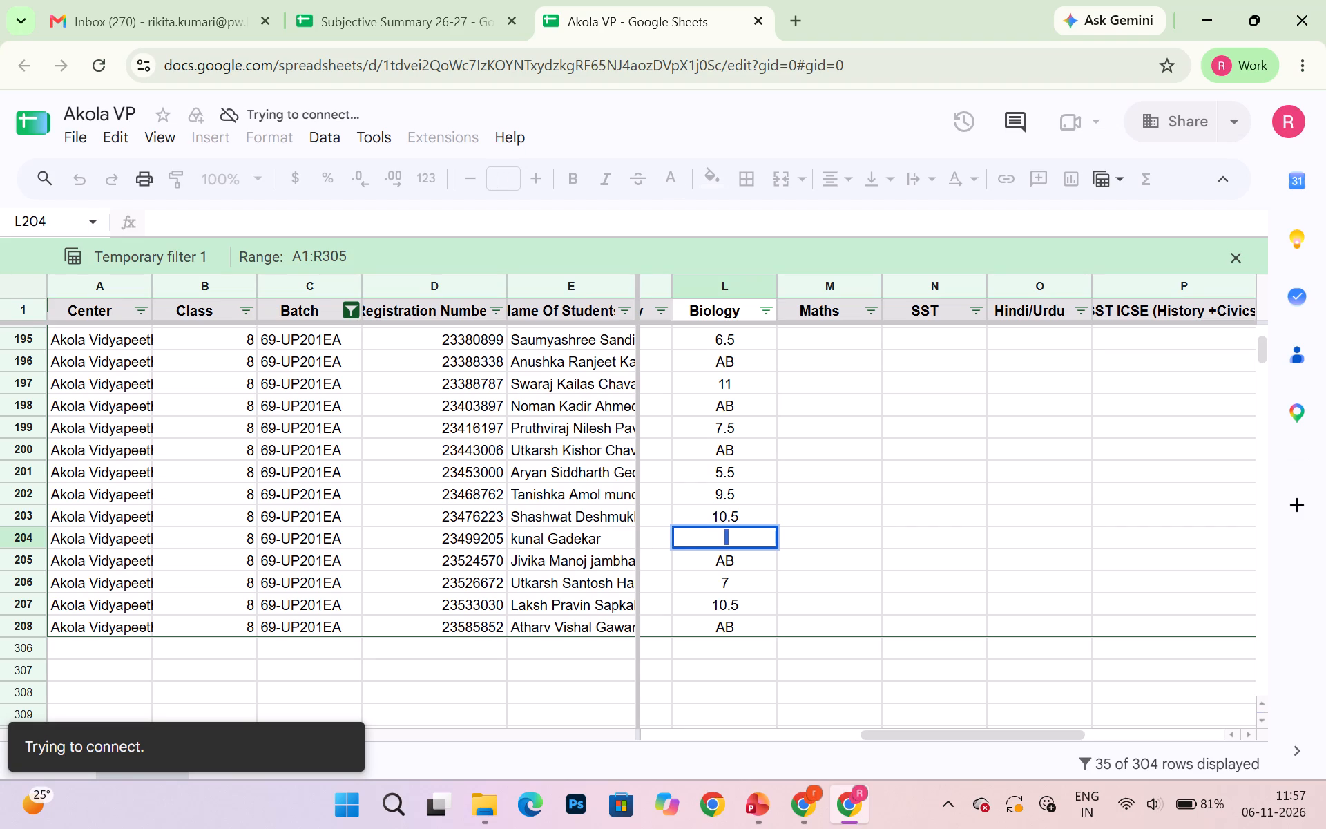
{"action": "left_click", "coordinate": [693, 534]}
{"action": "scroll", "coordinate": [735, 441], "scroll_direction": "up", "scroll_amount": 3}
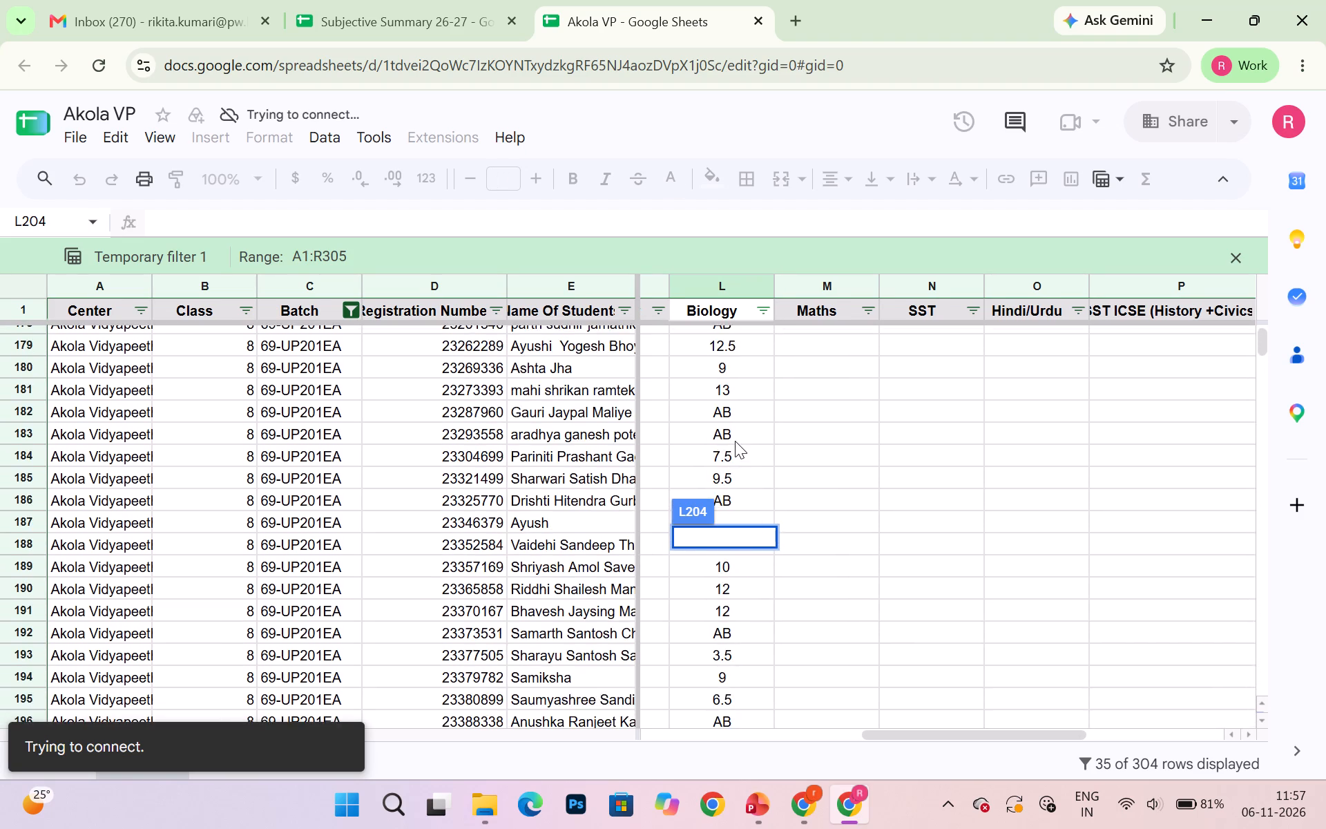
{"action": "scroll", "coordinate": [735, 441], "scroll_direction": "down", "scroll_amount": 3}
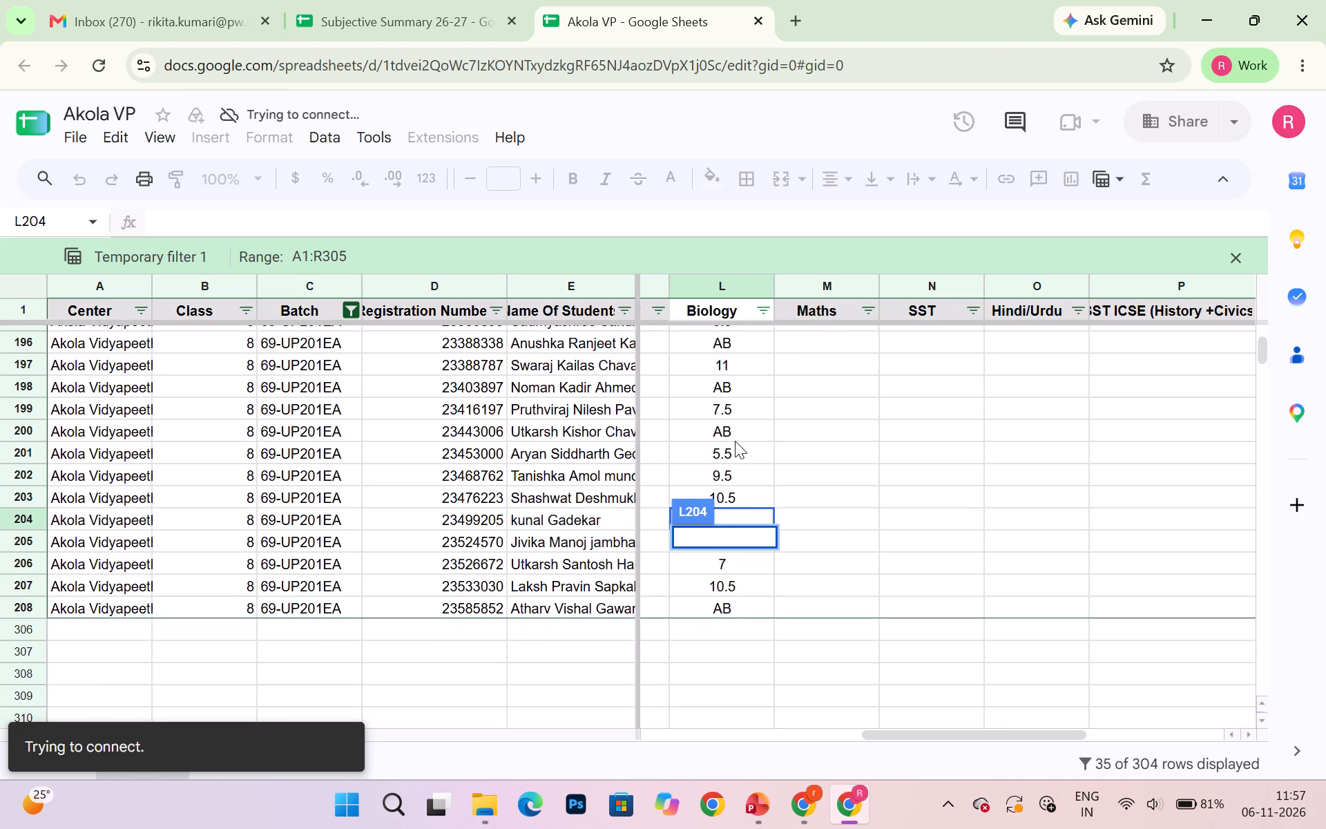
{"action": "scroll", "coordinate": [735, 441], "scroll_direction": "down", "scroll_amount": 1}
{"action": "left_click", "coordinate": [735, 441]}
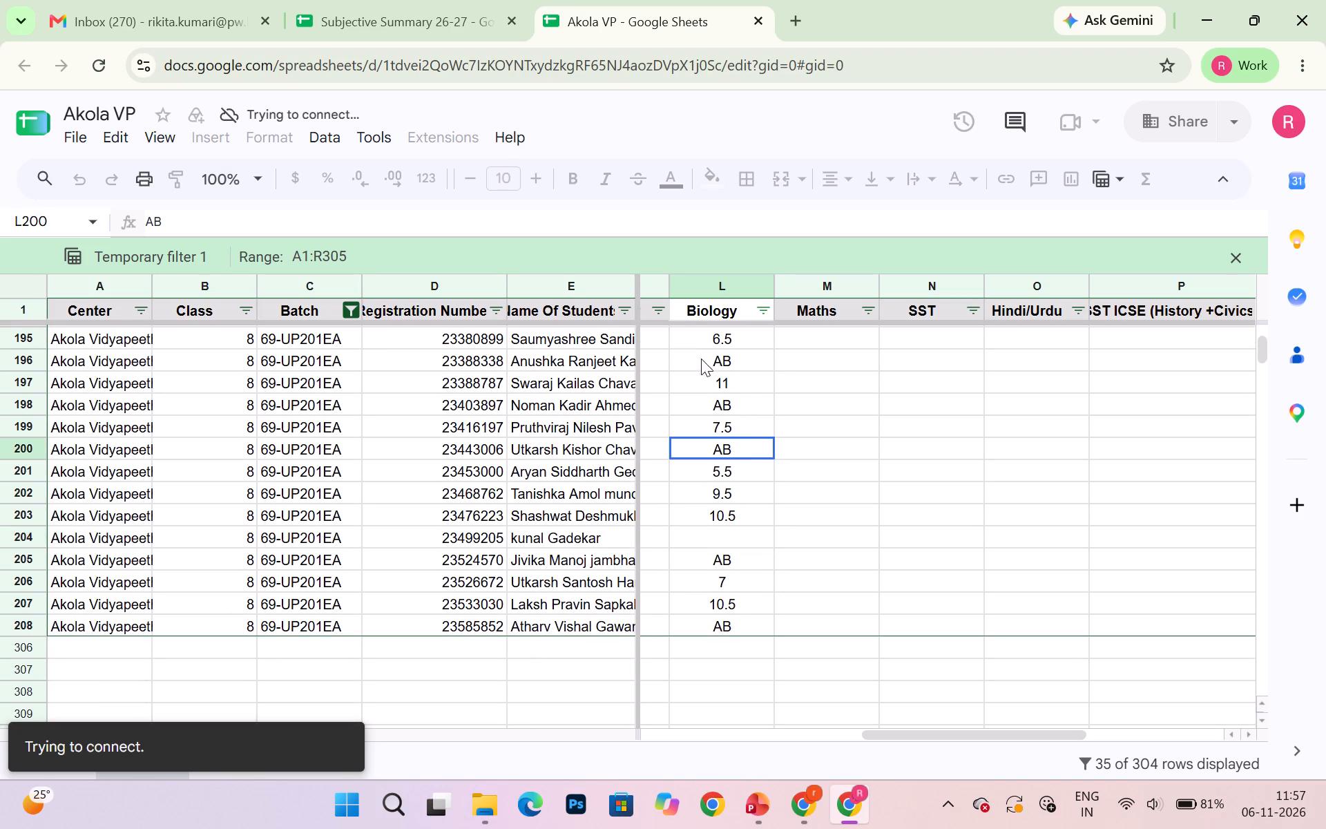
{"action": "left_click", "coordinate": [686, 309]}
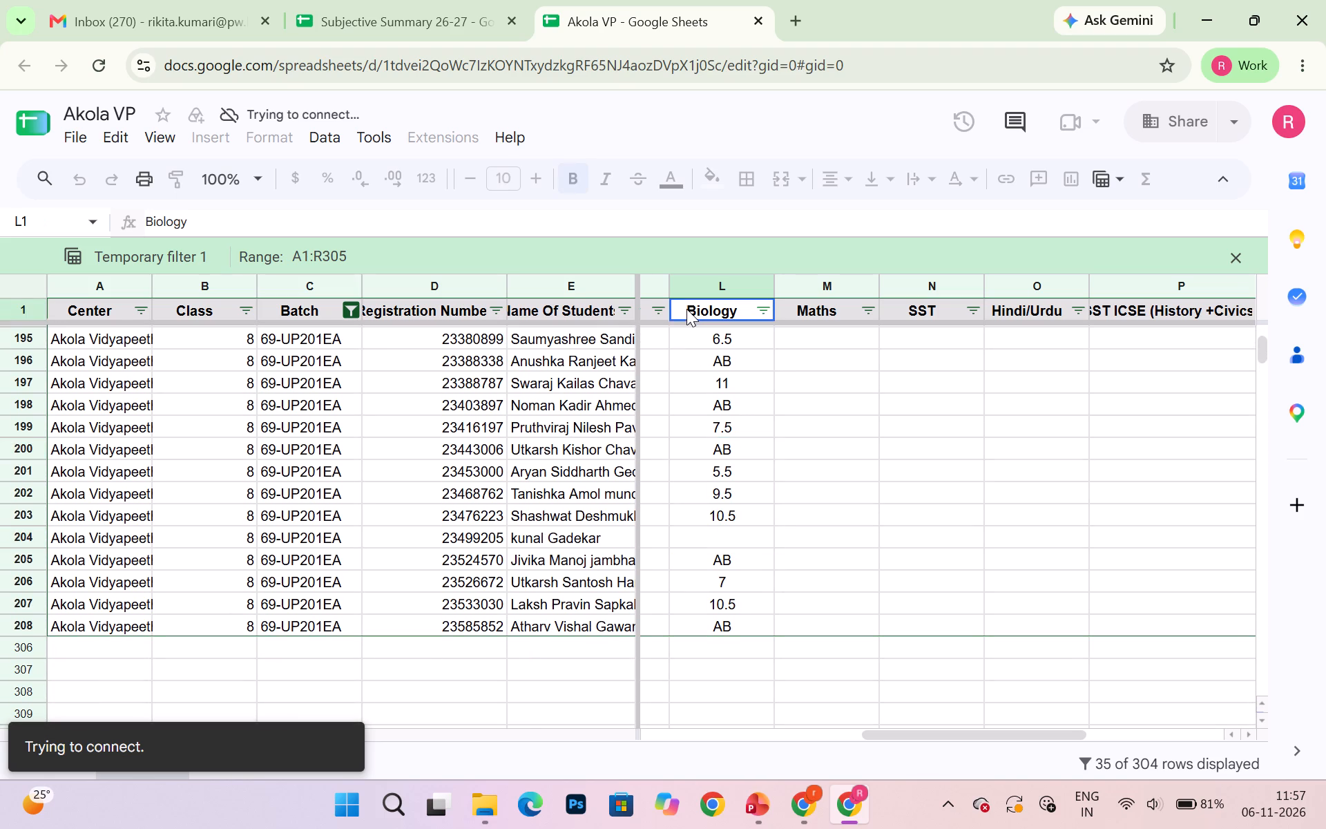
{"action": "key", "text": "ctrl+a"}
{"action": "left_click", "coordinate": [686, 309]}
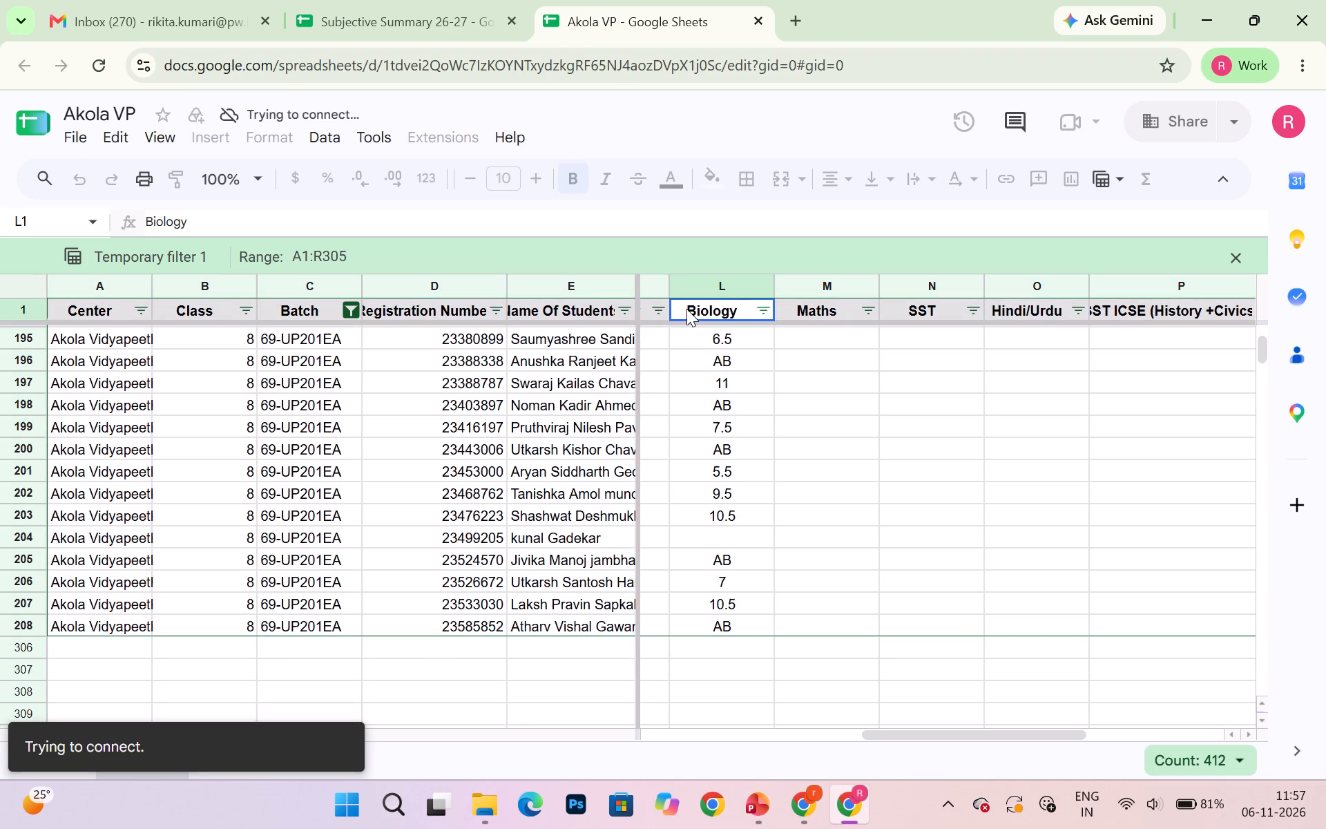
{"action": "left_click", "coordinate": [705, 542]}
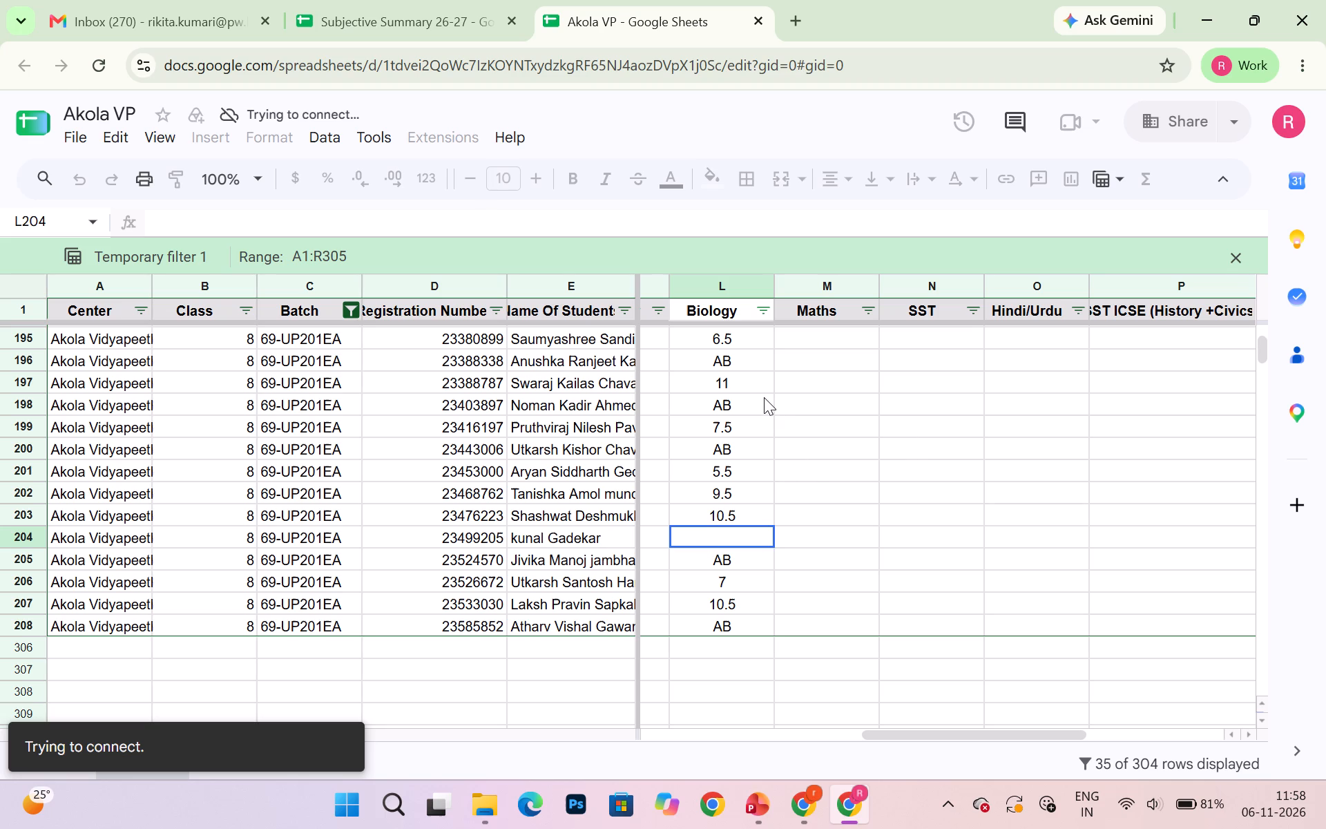
Reload the Akola VP marks sheet.
{"action": "left_click", "coordinate": [104, 63]}
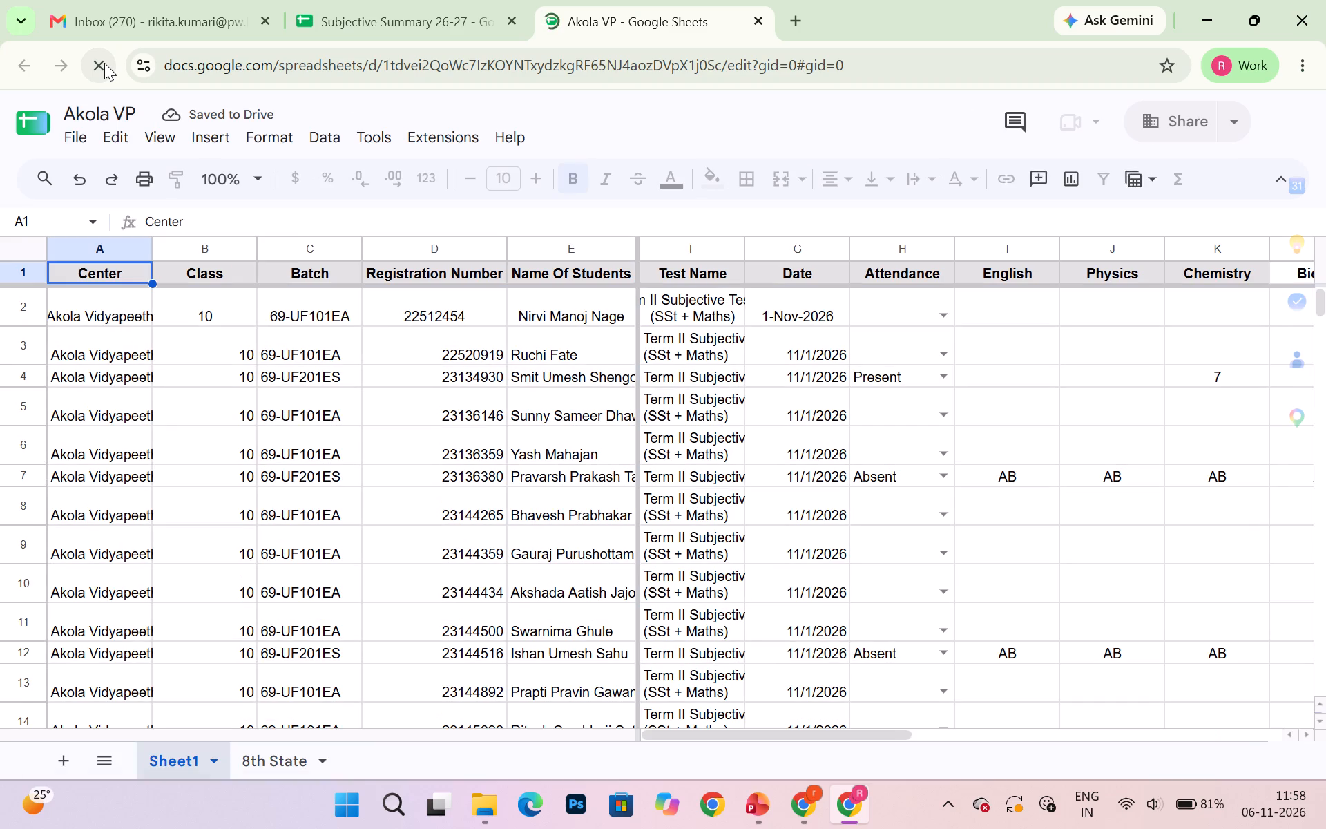
Create a temporary filter on the marks table from the Batch header cell using Filter by cell value.
{"action": "left_click", "coordinate": [350, 273]}
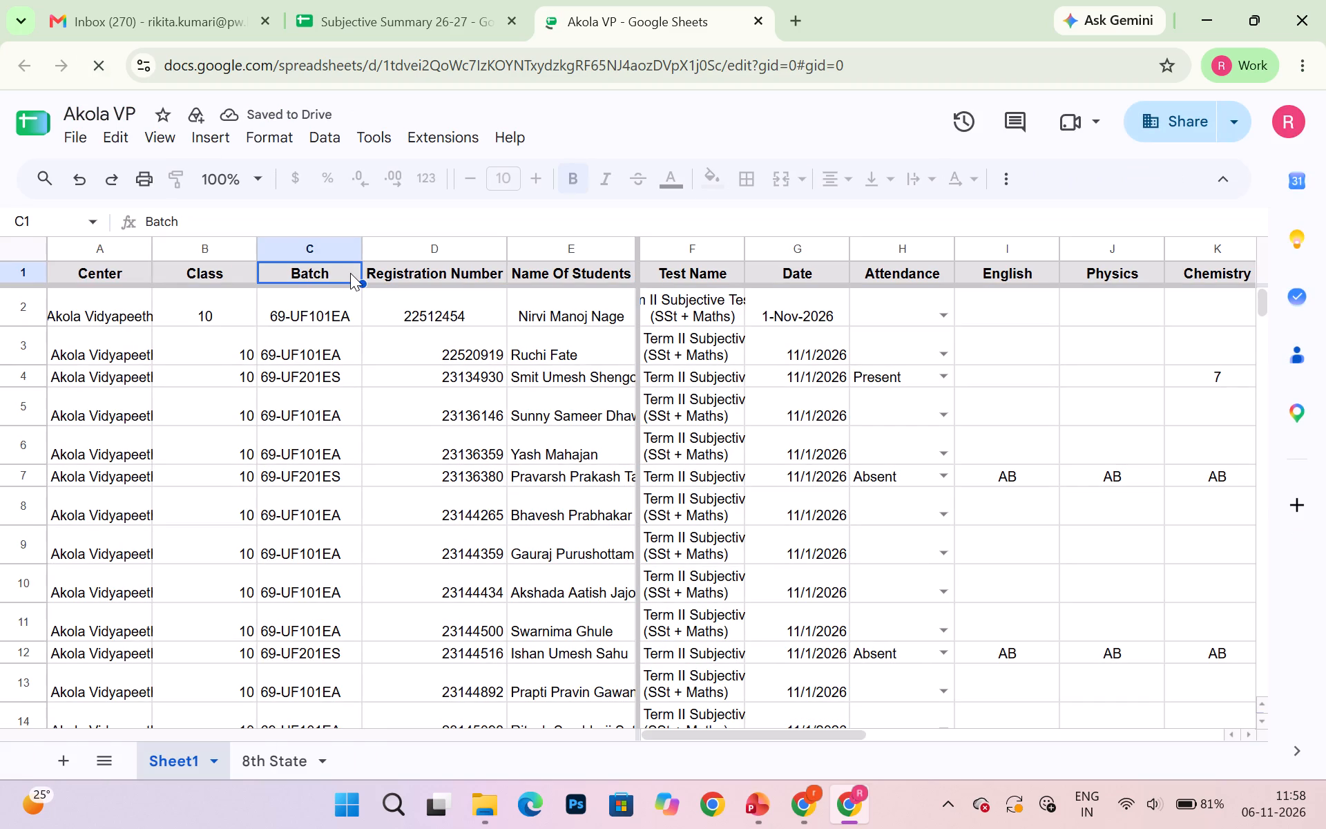
{"action": "right_click", "coordinate": [349, 269]}
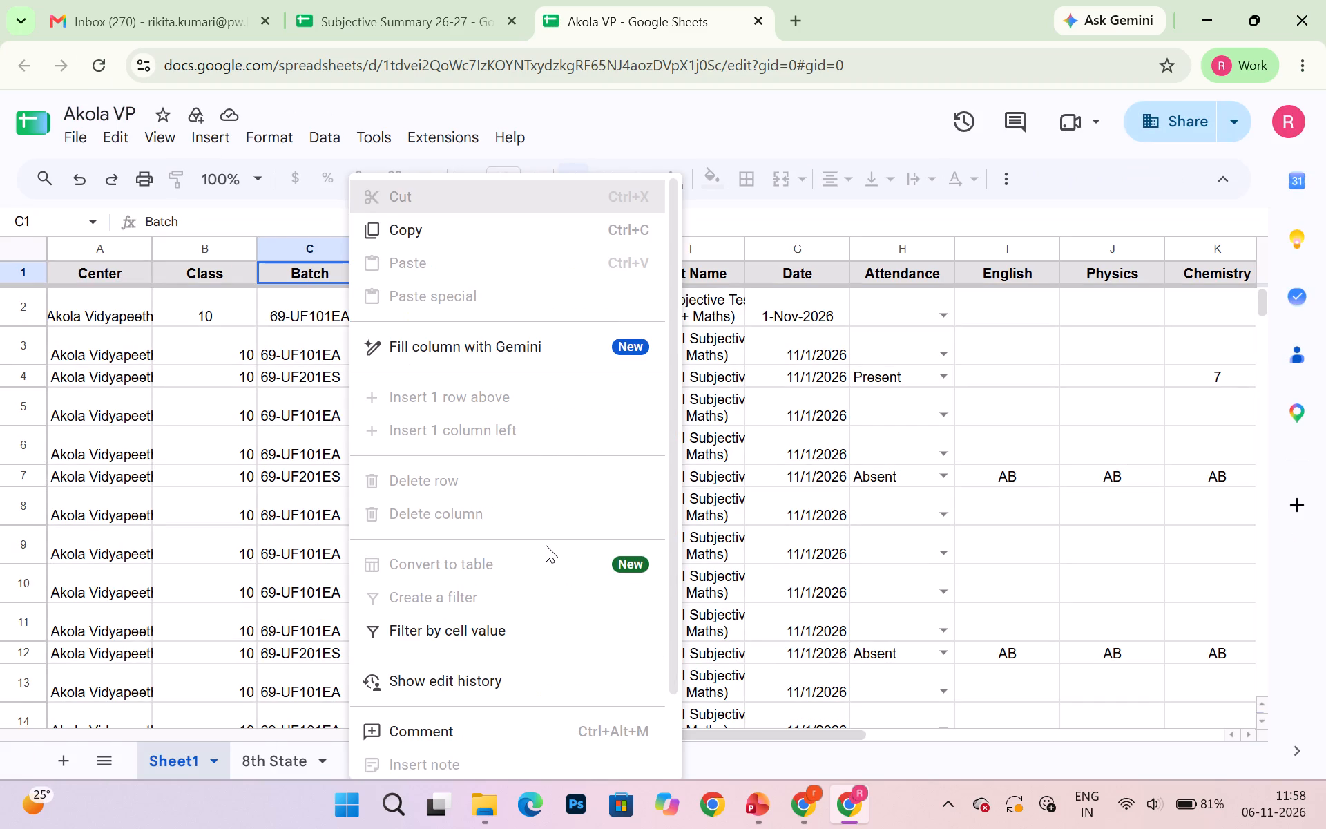
{"action": "scroll", "coordinate": [546, 545], "scroll_direction": "down", "scroll_amount": 2}
{"action": "scroll", "coordinate": [451, 654], "scroll_direction": "down", "scroll_amount": 2}
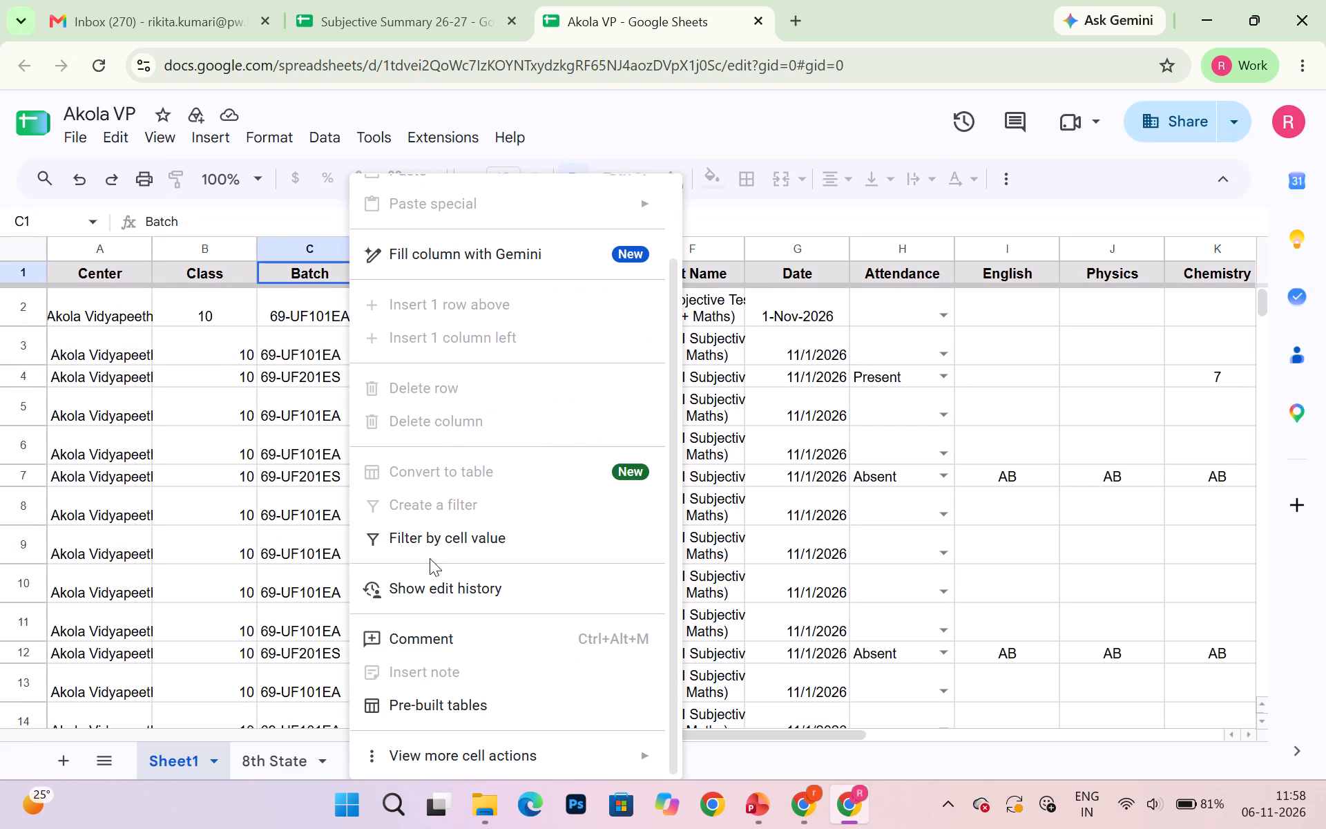
{"action": "left_click", "coordinate": [427, 541]}
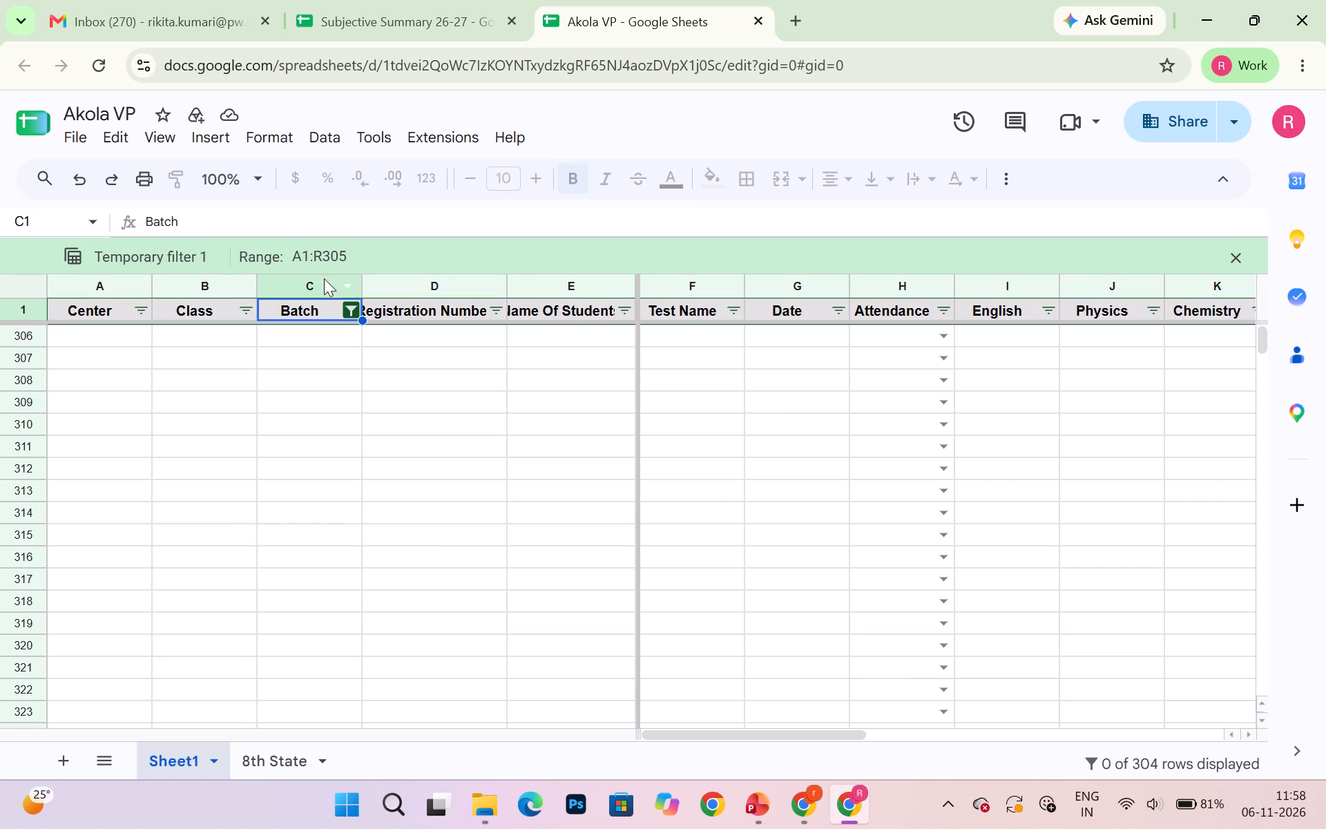
Set the Batch column filter to show only batch 69-UP201EA.
{"action": "left_click", "coordinate": [347, 309]}
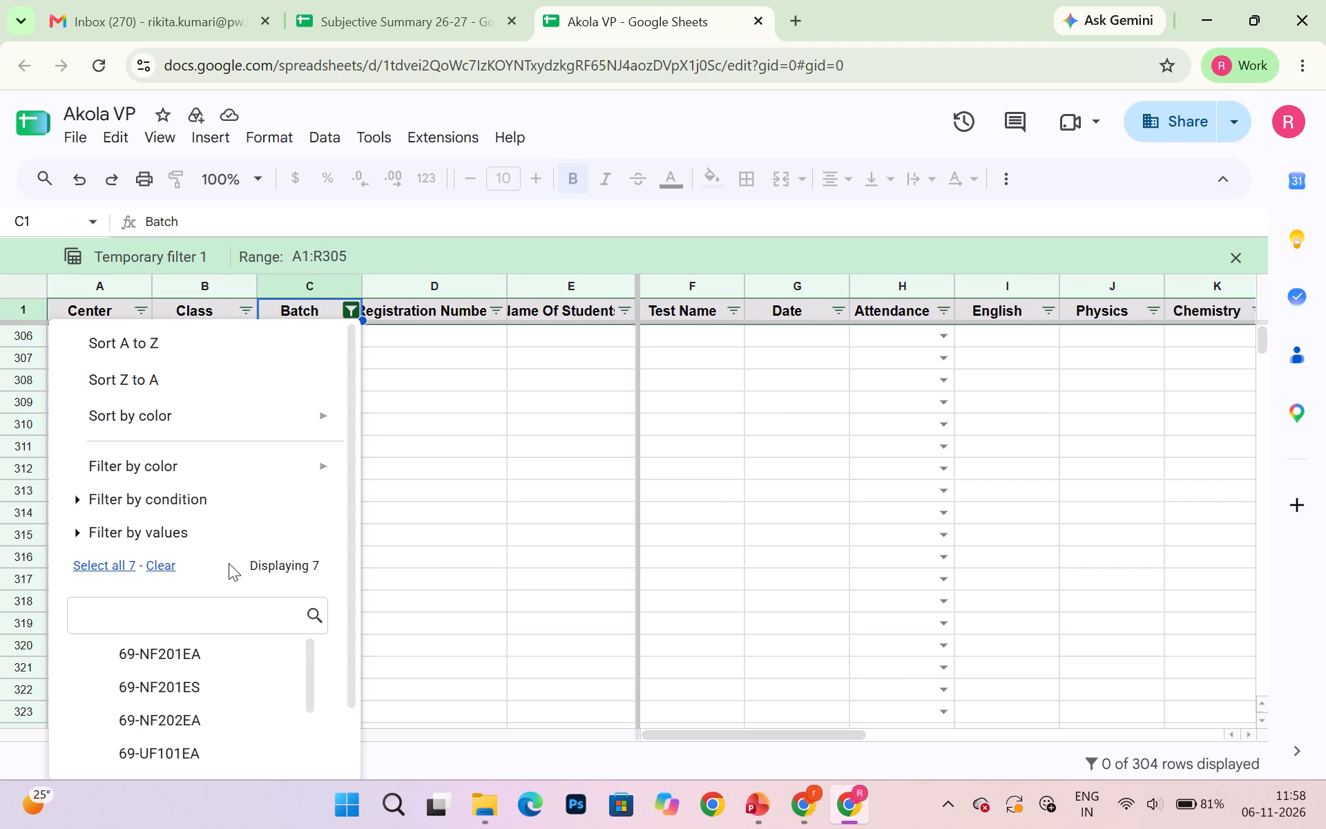
{"action": "scroll", "coordinate": [229, 563], "scroll_direction": "down", "scroll_amount": 3}
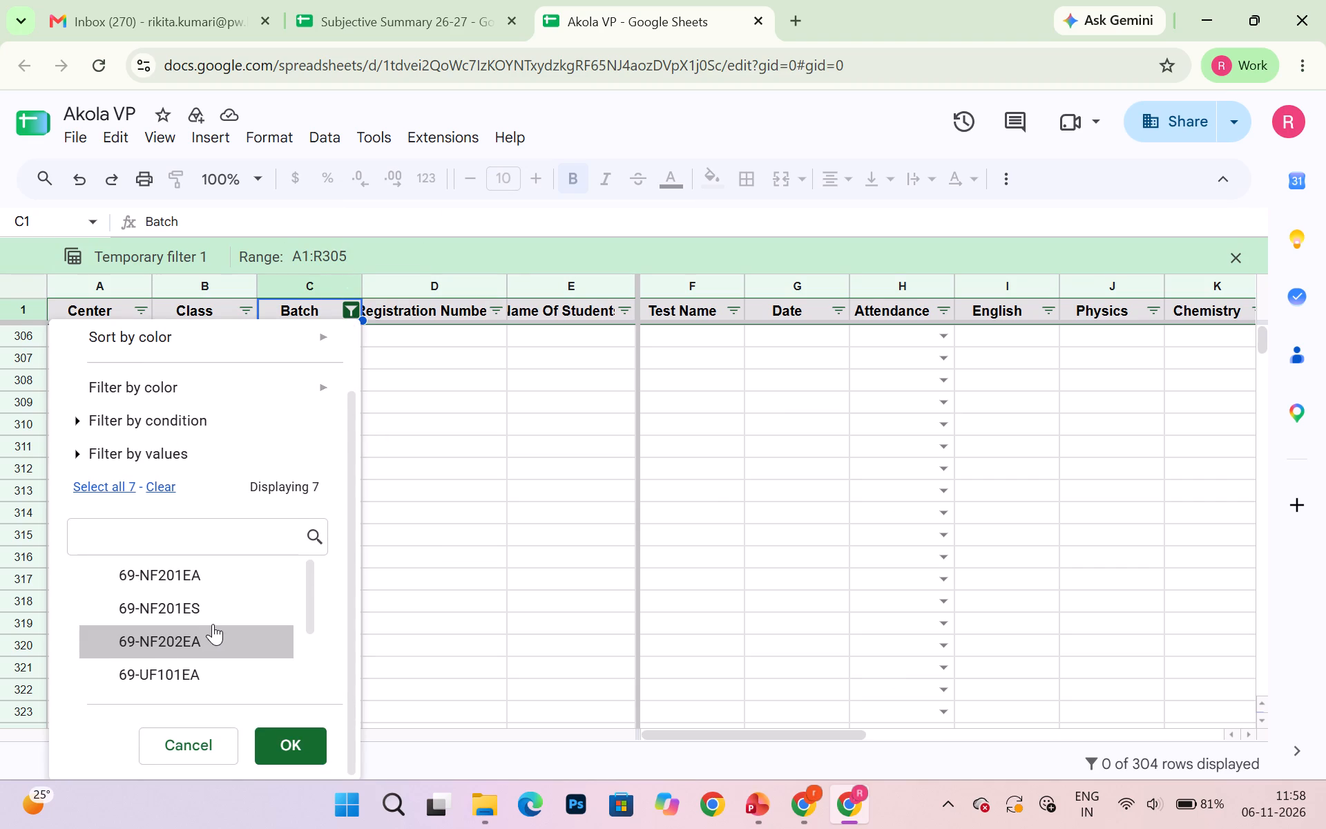
{"action": "scroll", "coordinate": [213, 624], "scroll_direction": "up", "scroll_amount": 2}
{"action": "scroll", "coordinate": [213, 624], "scroll_direction": "down", "scroll_amount": 4}
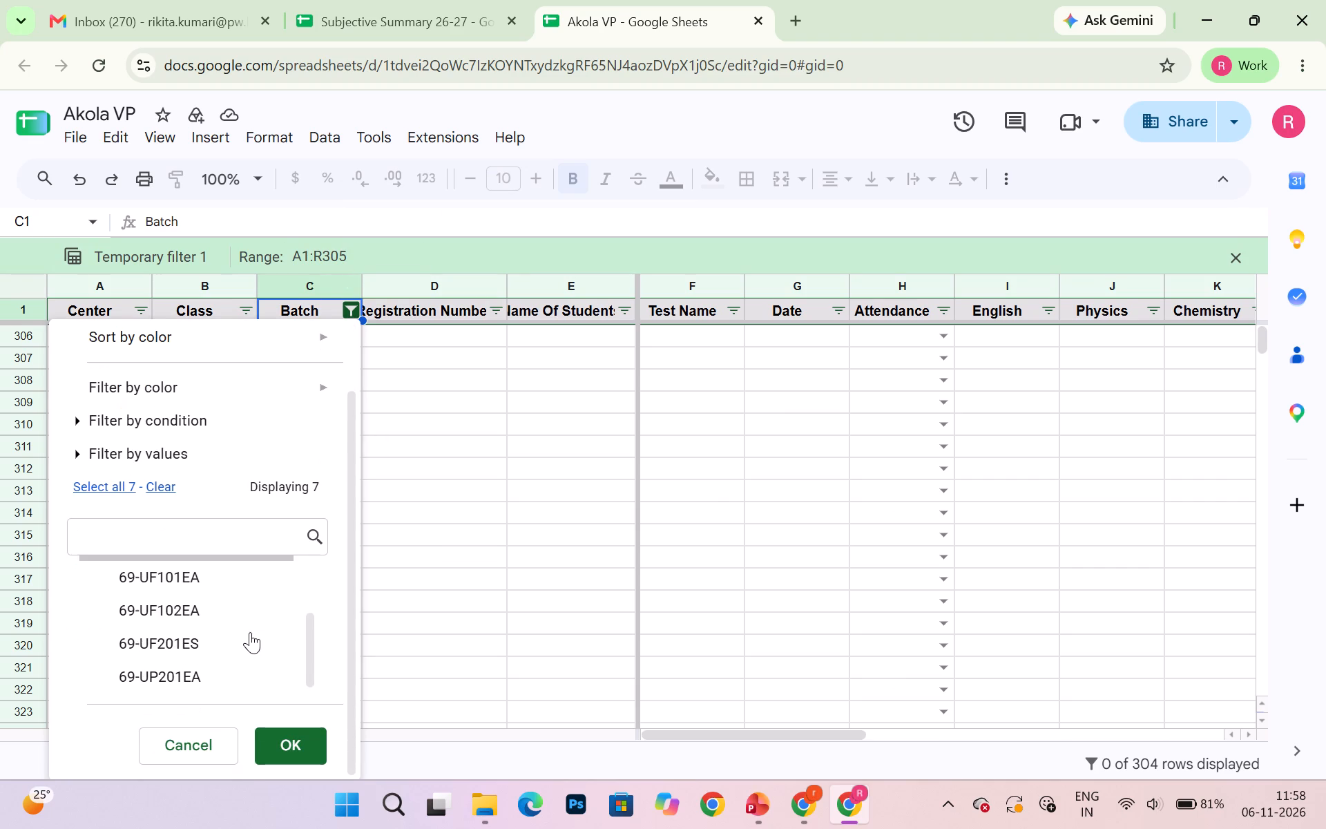
{"action": "scroll", "coordinate": [250, 632], "scroll_direction": "down", "scroll_amount": 1}
{"action": "left_click", "coordinate": [212, 680]}
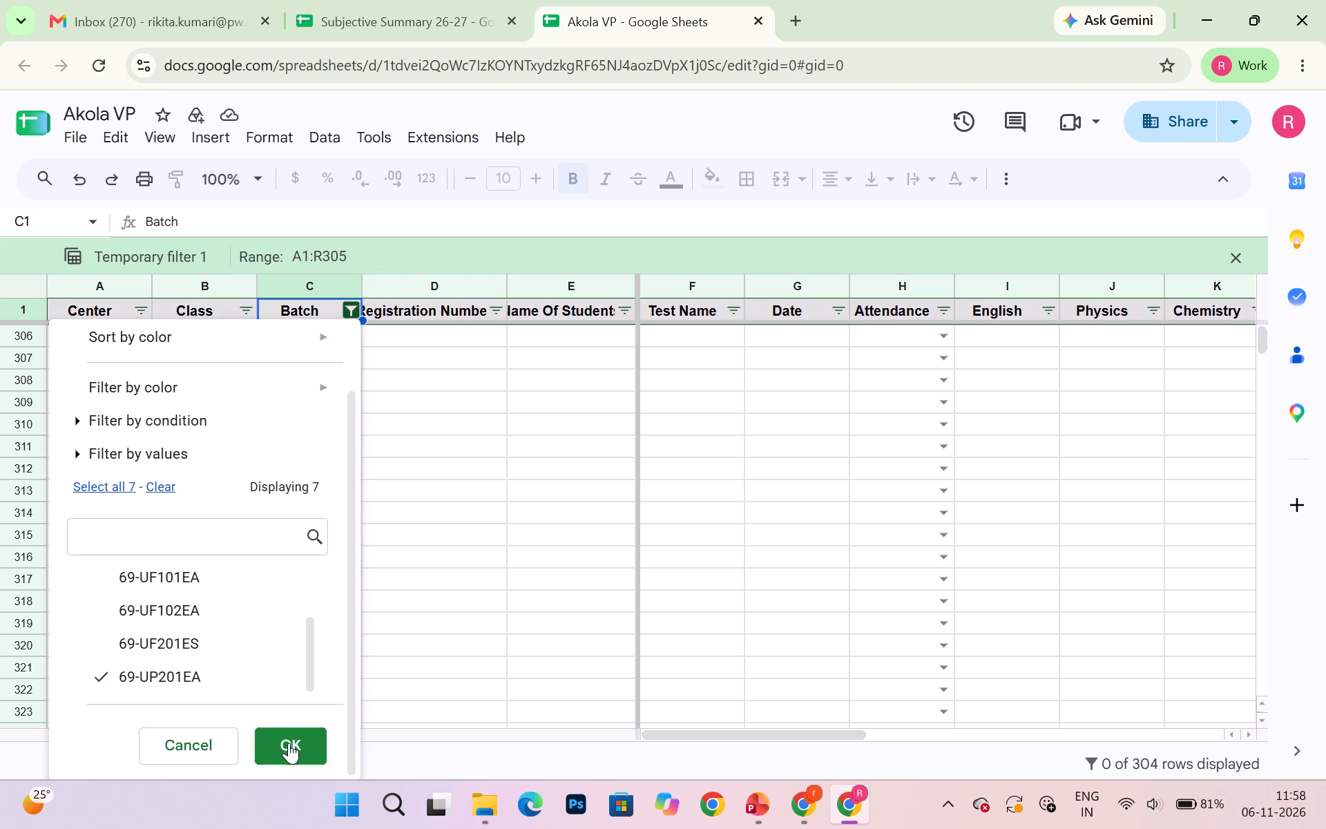
{"action": "left_click", "coordinate": [289, 747]}
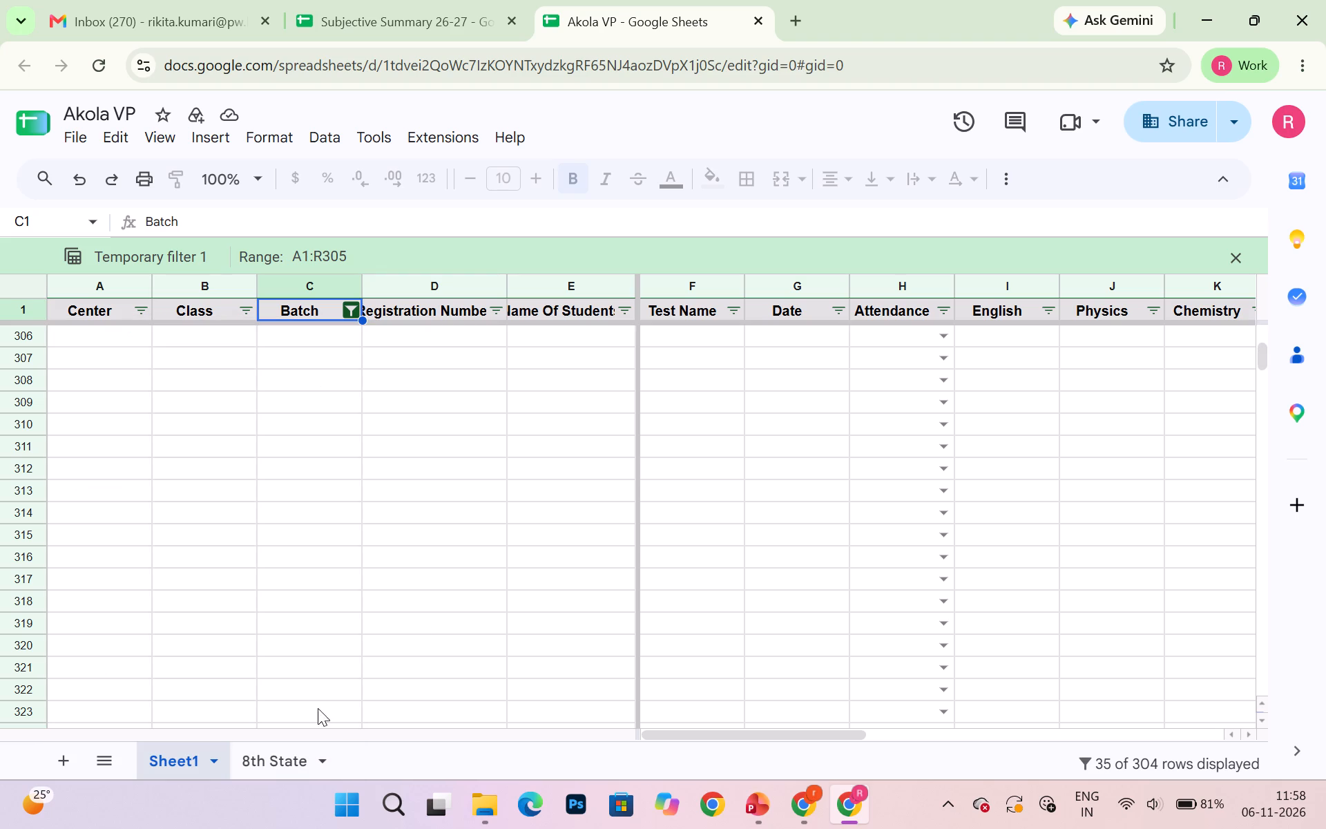
Enter the missing Biology marks 2 in cell L176 and 7.5 in cell L187.
{"action": "scroll", "coordinate": [380, 647], "scroll_direction": "right", "scroll_amount": 1}
{"action": "scroll", "coordinate": [616, 589], "scroll_direction": "up", "scroll_amount": 11}
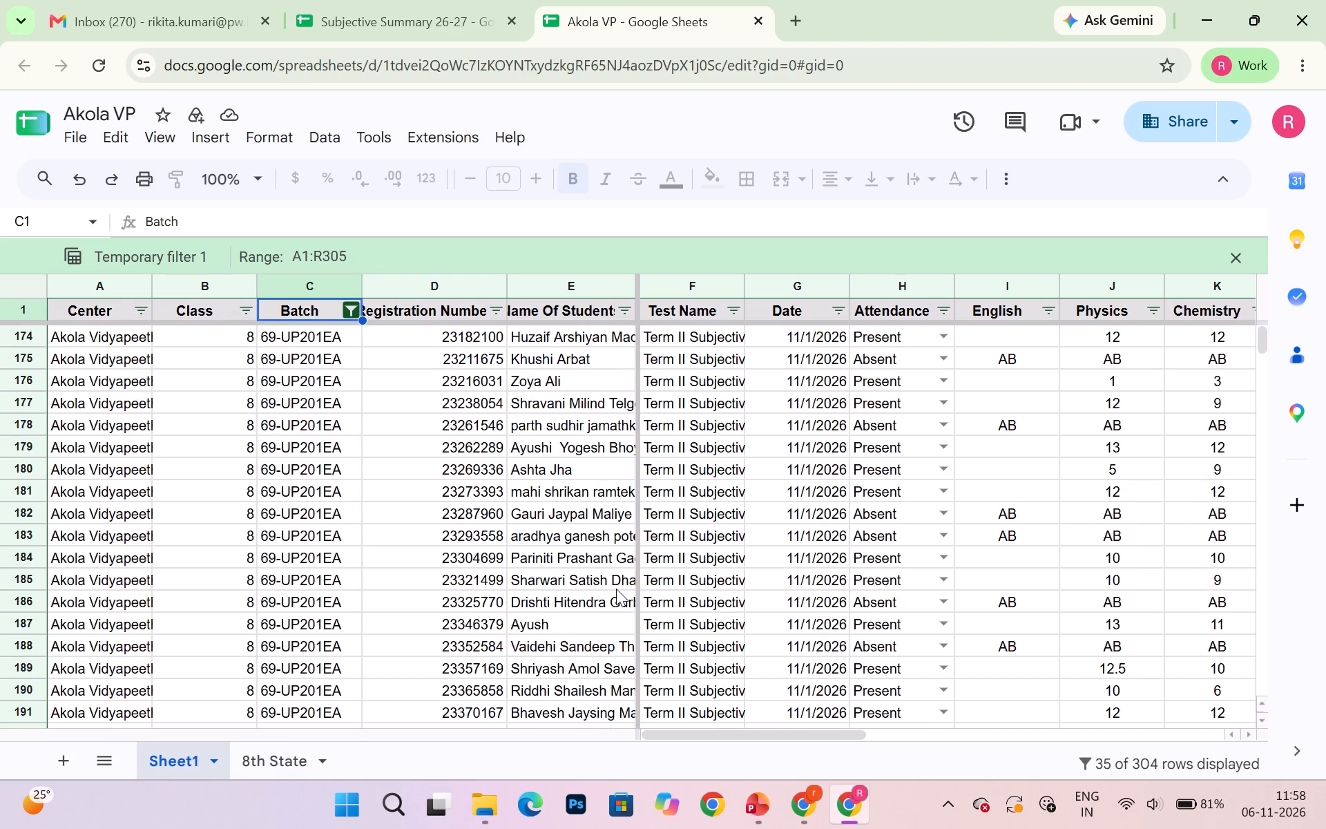
{"action": "scroll", "coordinate": [1001, 494], "scroll_direction": "left", "scroll_amount": 3}
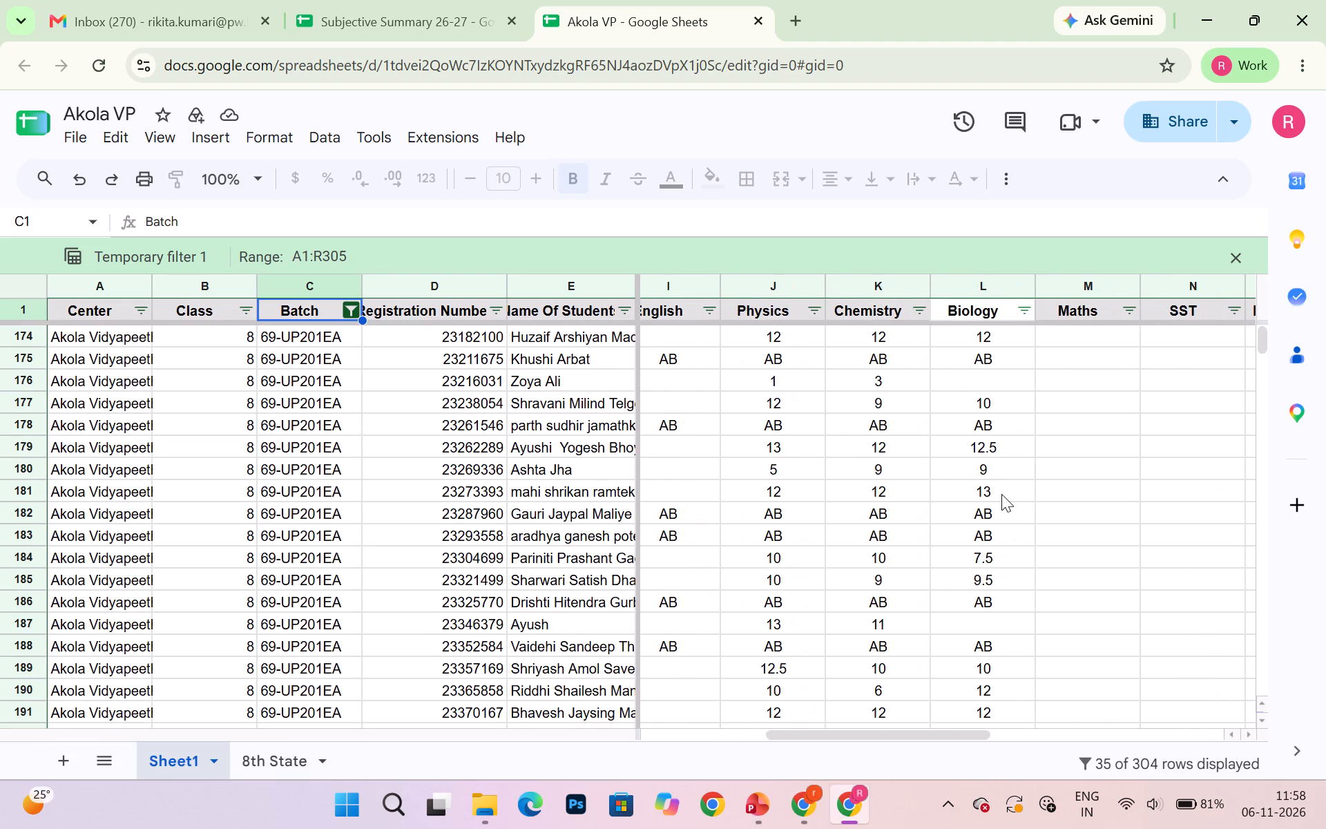
{"action": "left_click", "coordinate": [976, 372]}
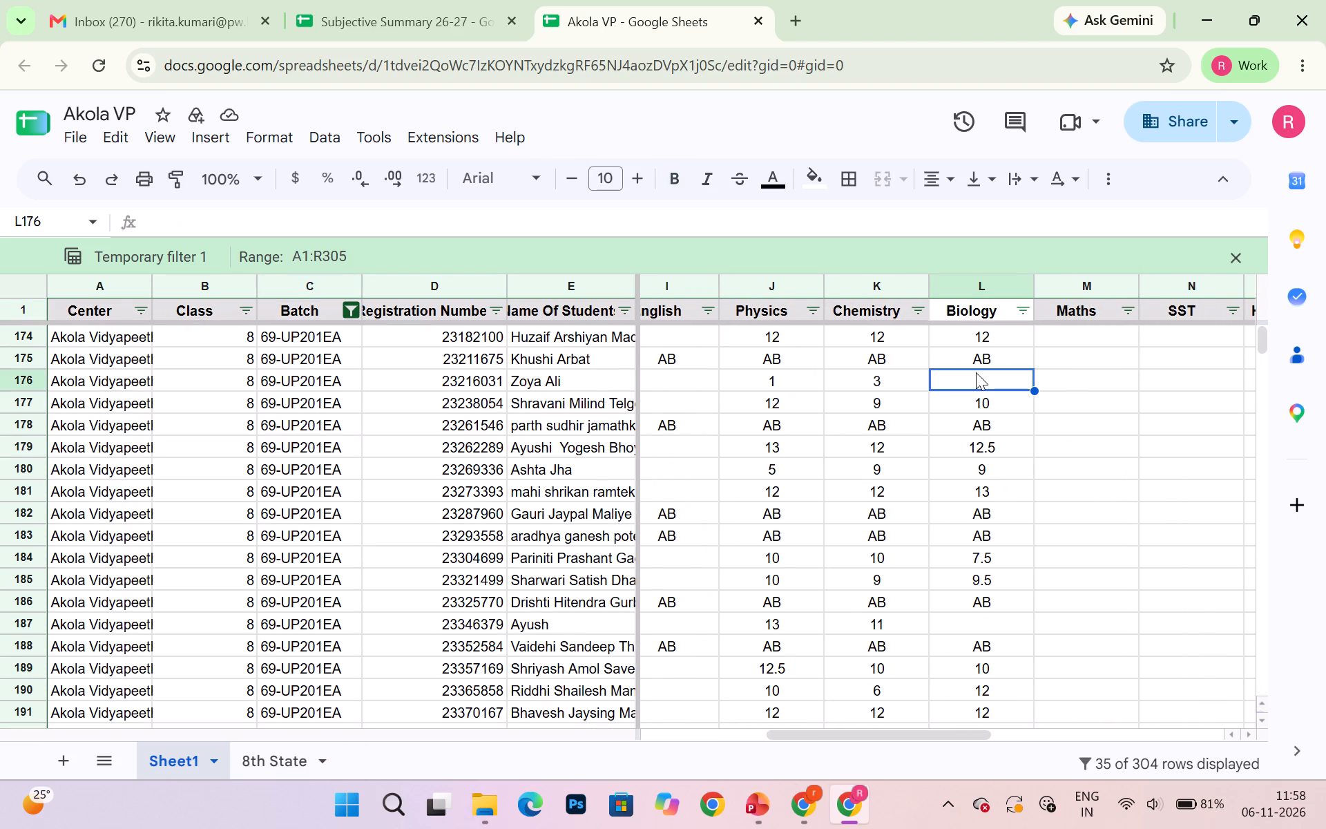
{"action": "key", "text": "2"}
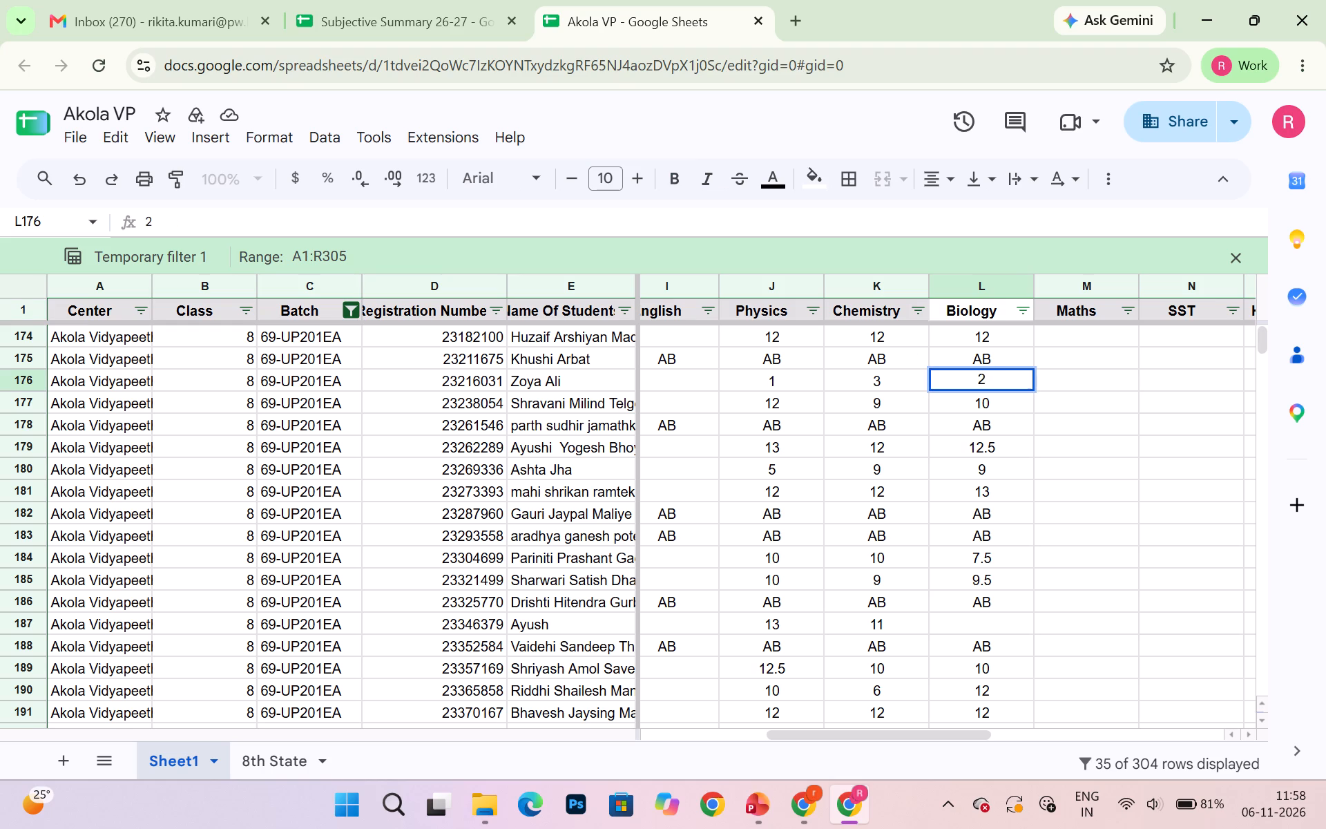
{"action": "left_click", "coordinate": [960, 619]}
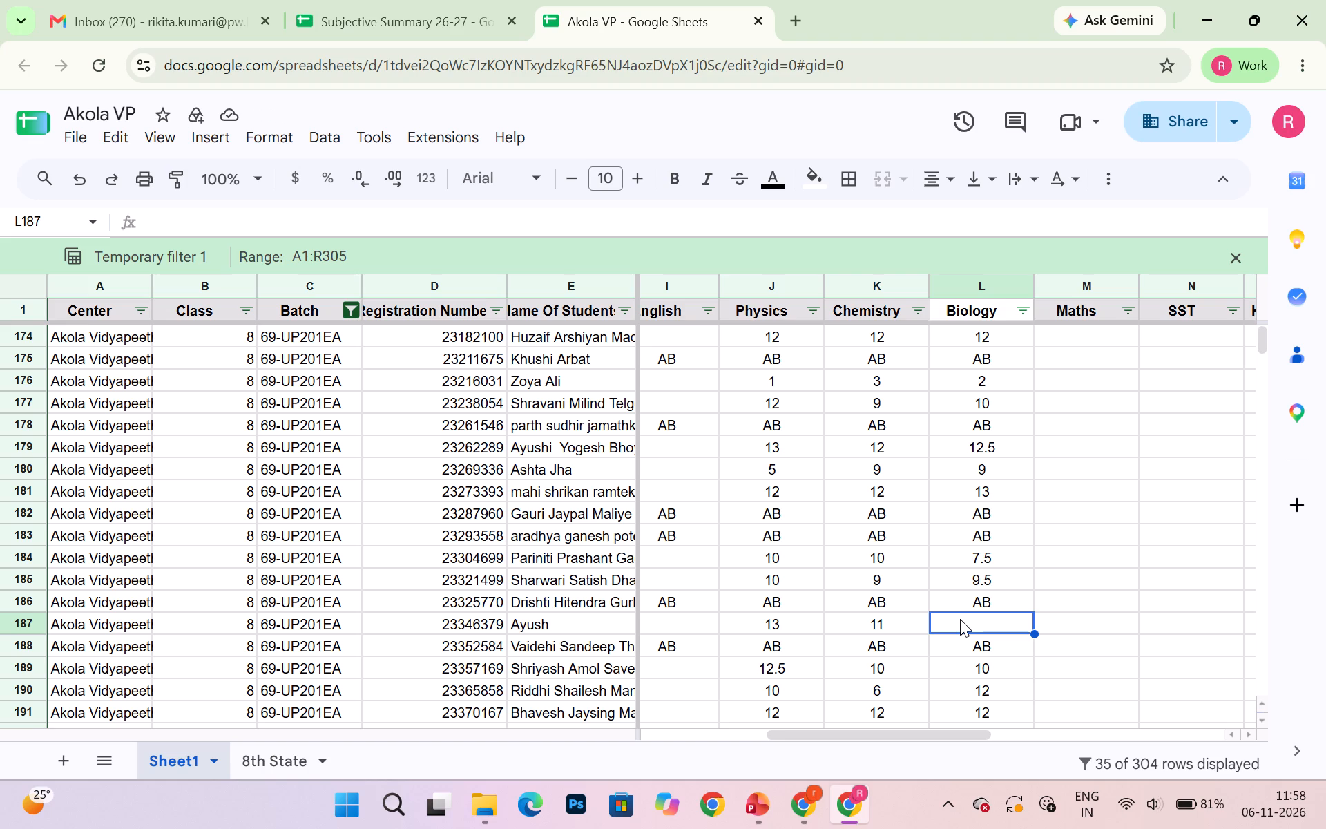
{"action": "key", "text": "7"}
{"action": "type", "text": ".5"}
{"action": "scroll", "coordinate": [960, 619], "scroll_direction": "down", "scroll_amount": 1}
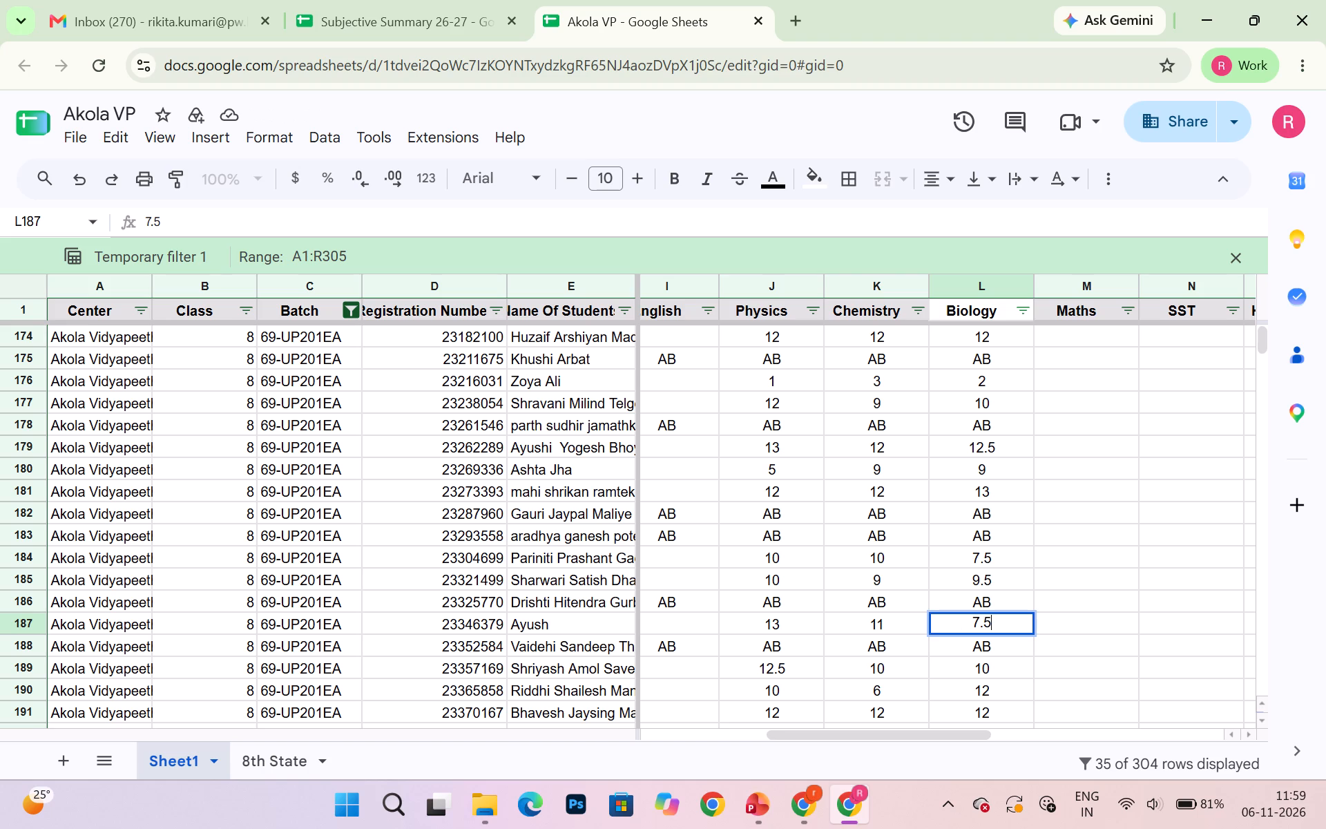
{"action": "scroll", "coordinate": [1077, 630], "scroll_direction": "down", "scroll_amount": 1}
{"action": "scroll", "coordinate": [1077, 630], "scroll_direction": "up", "scroll_amount": 1}
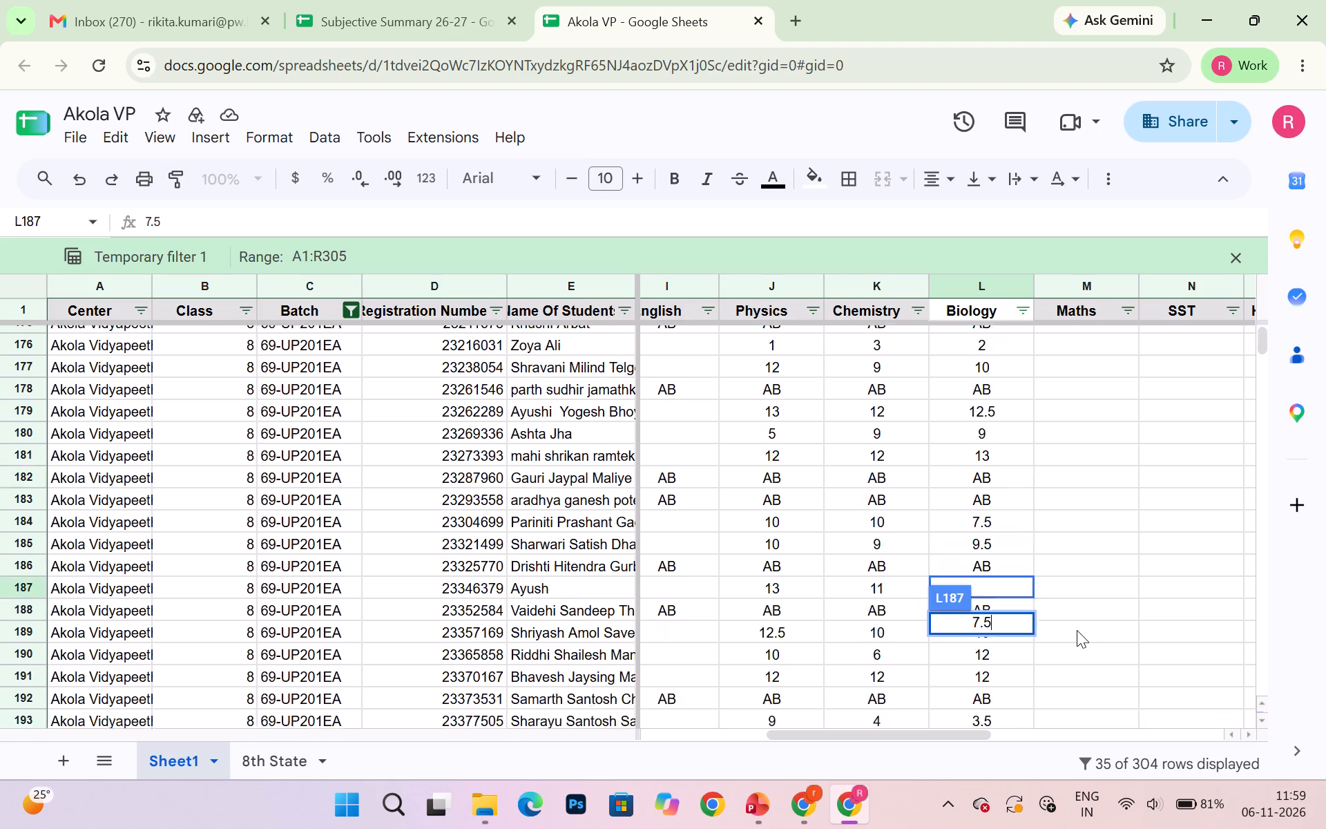
{"action": "scroll", "coordinate": [1077, 630], "scroll_direction": "up", "scroll_amount": 1}
{"action": "left_click", "coordinate": [1077, 630]}
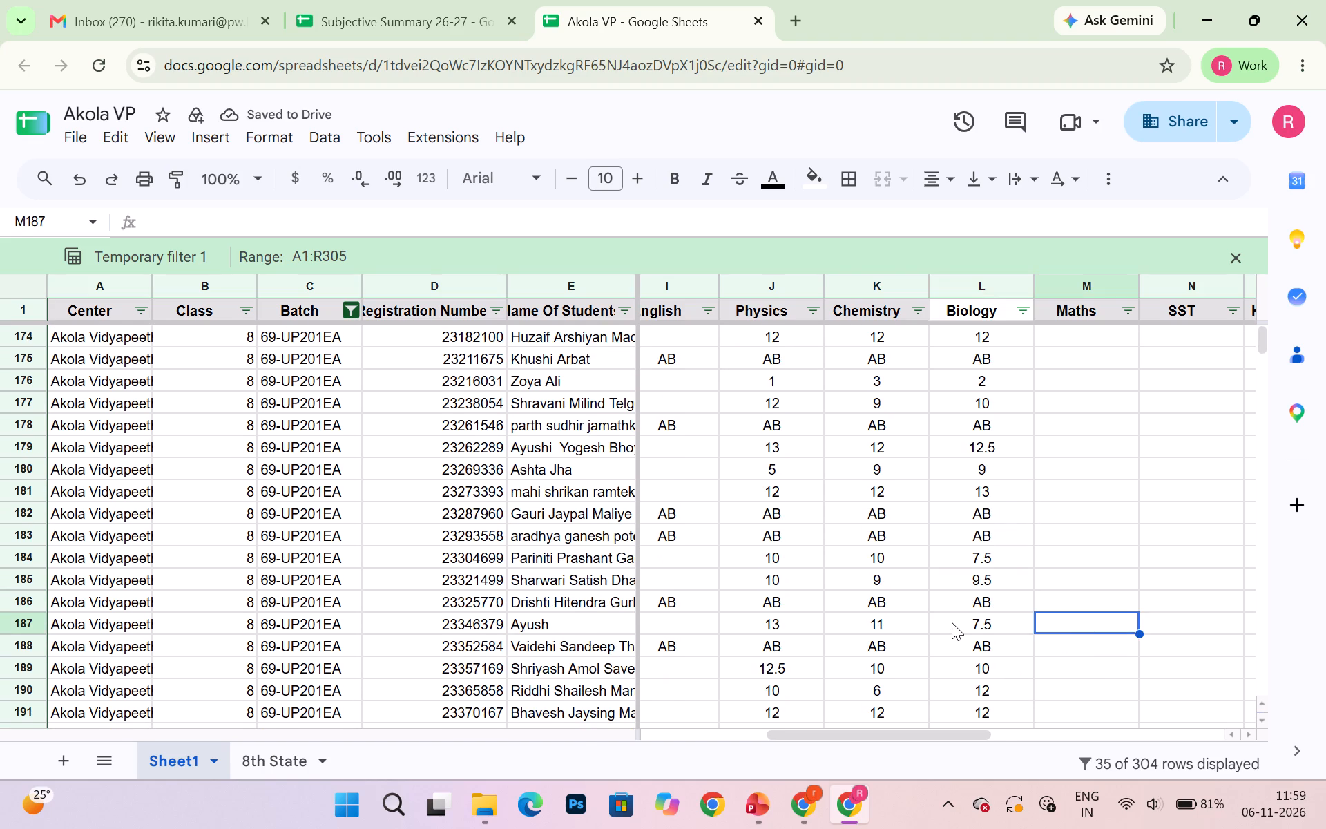
Enter the missing Biology mark 9.5 in cell L204.
{"action": "scroll", "coordinate": [952, 622], "scroll_direction": "down", "scroll_amount": 4}
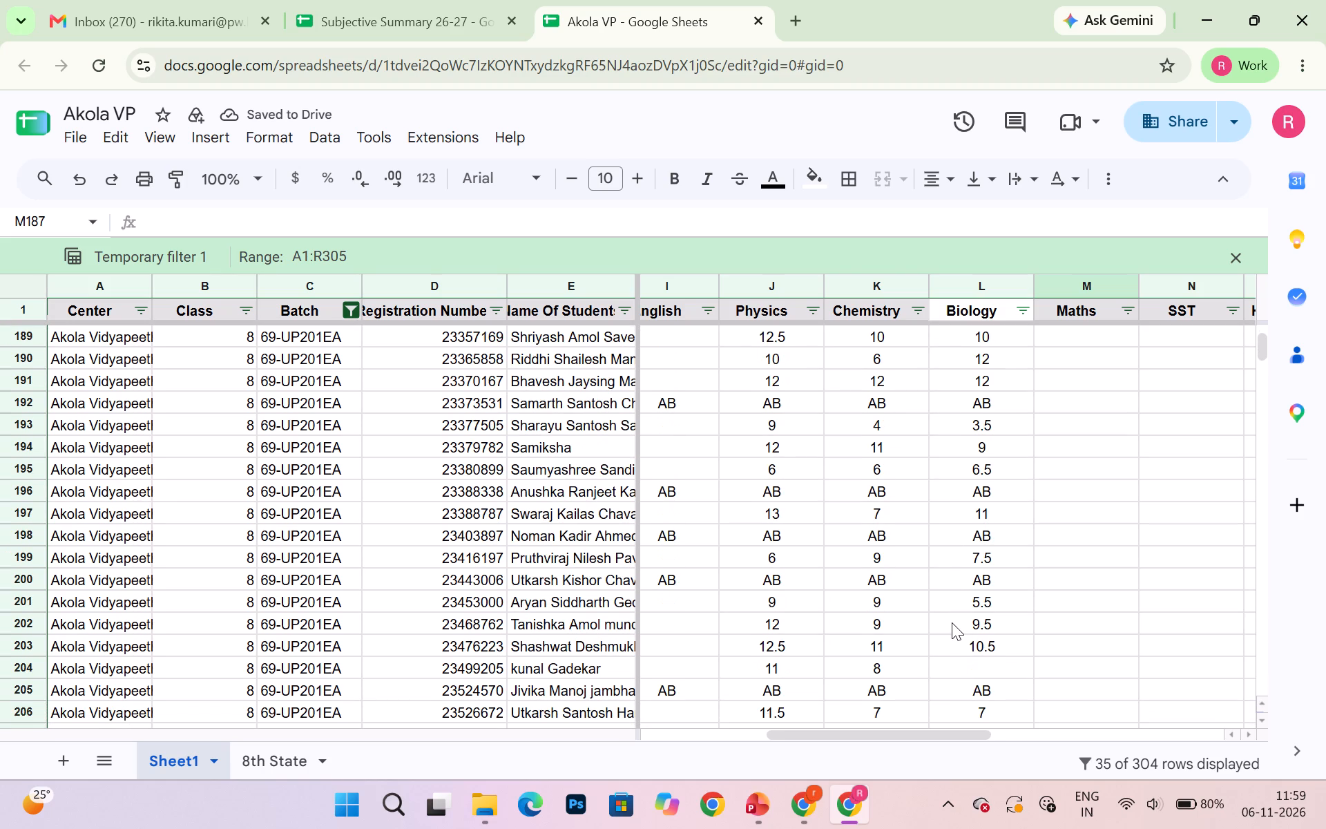
{"action": "left_click", "coordinate": [985, 672]}
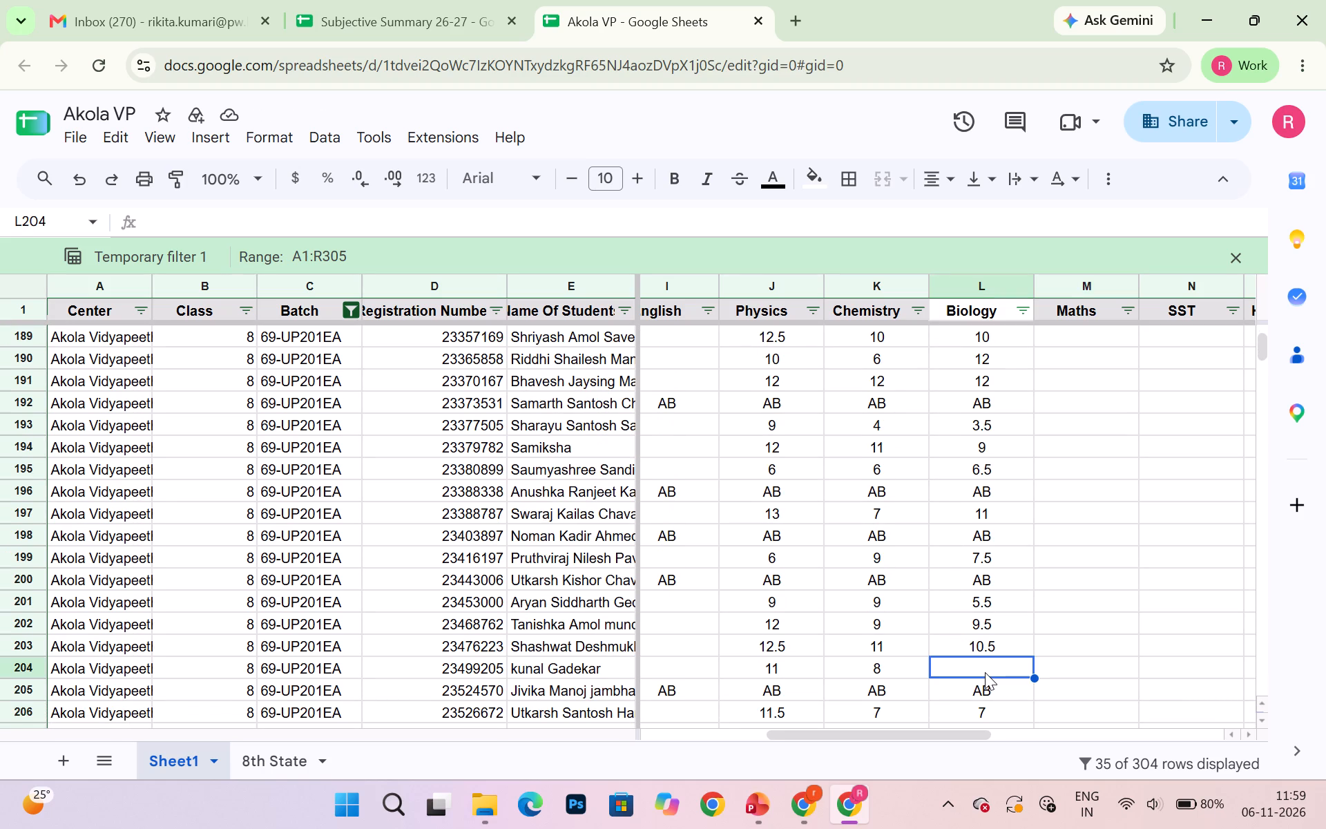
{"action": "type", "text": "9.5"}
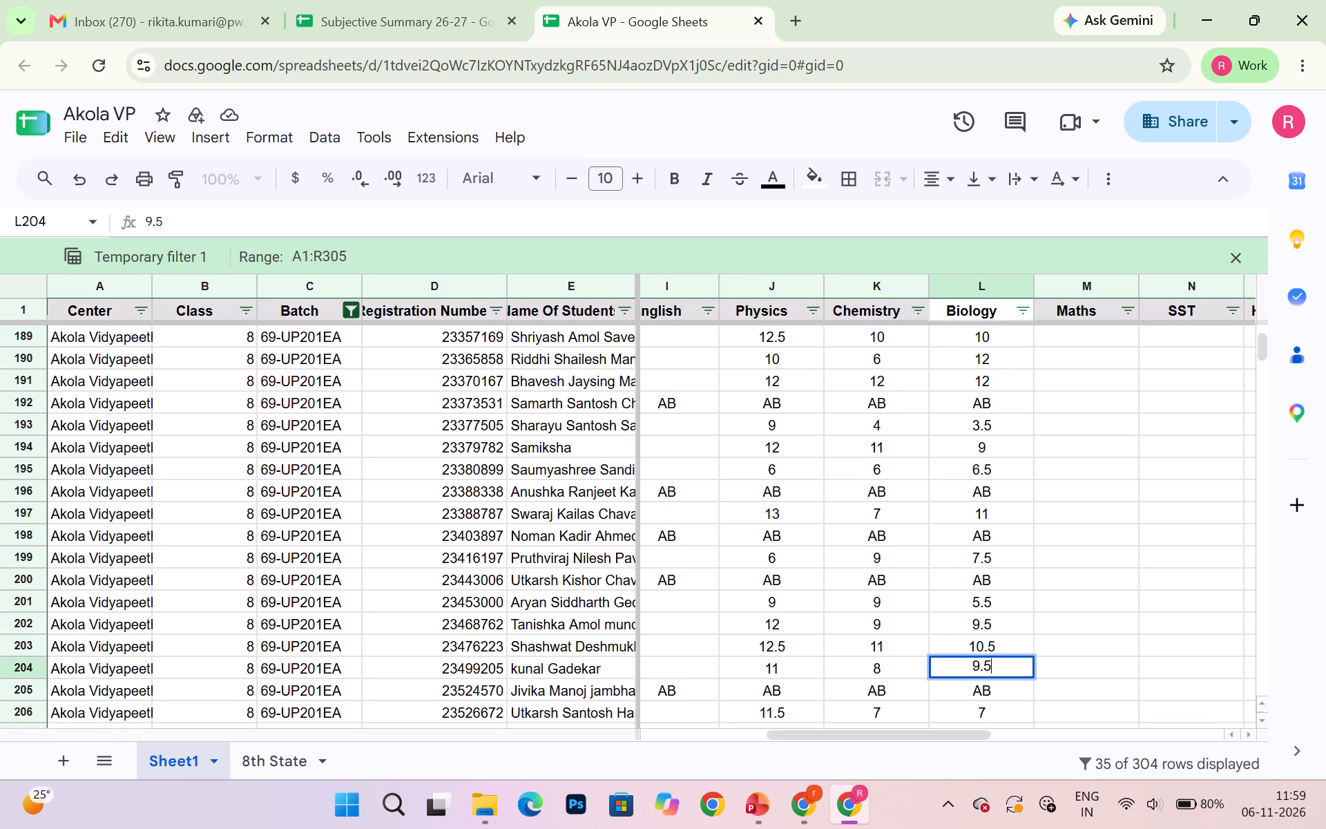
{"action": "left_click", "coordinate": [1189, 674]}
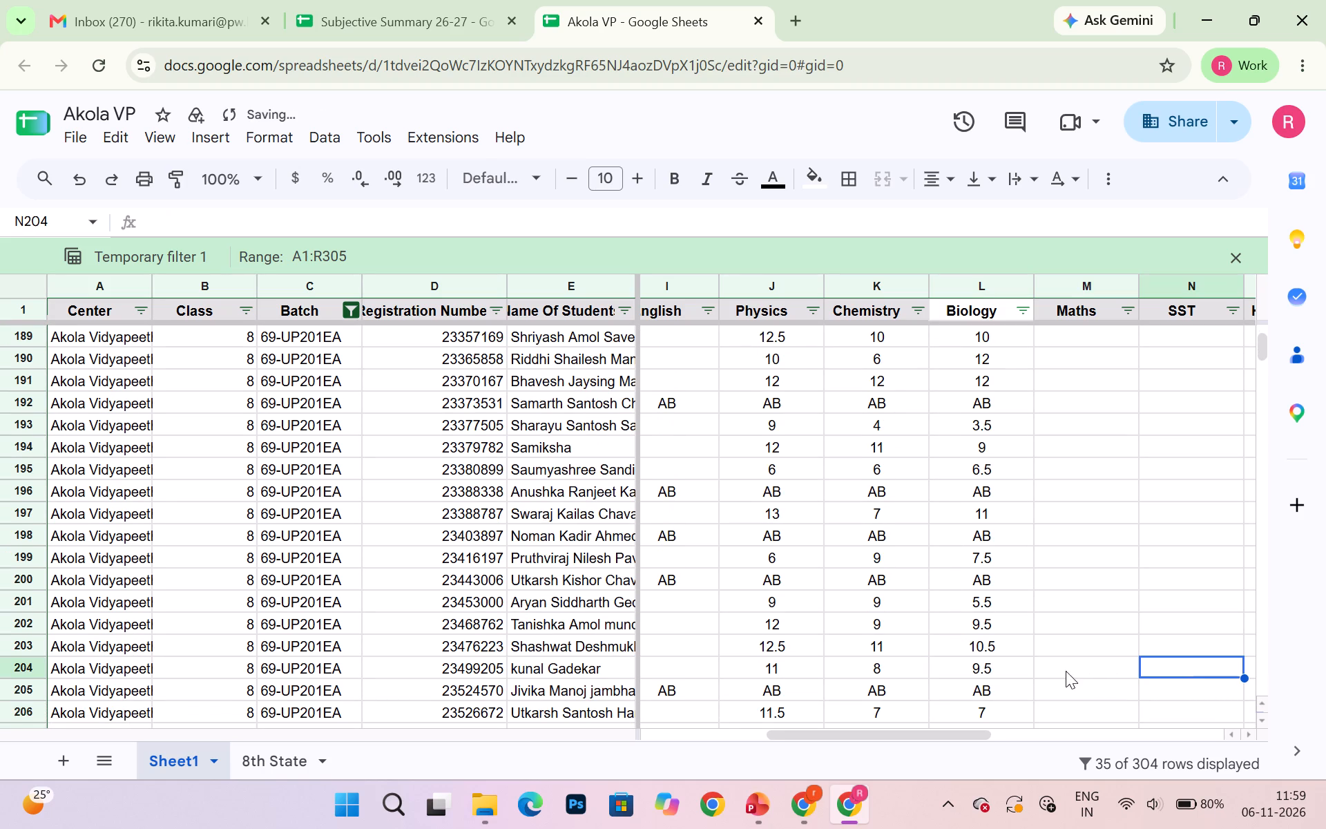
Review the Biology column across all filtered 69-UP201EA rows for any marks still missing.
{"action": "scroll", "coordinate": [960, 618], "scroll_direction": "down", "scroll_amount": 3}
{"action": "scroll", "coordinate": [960, 618], "scroll_direction": "up", "scroll_amount": 2}
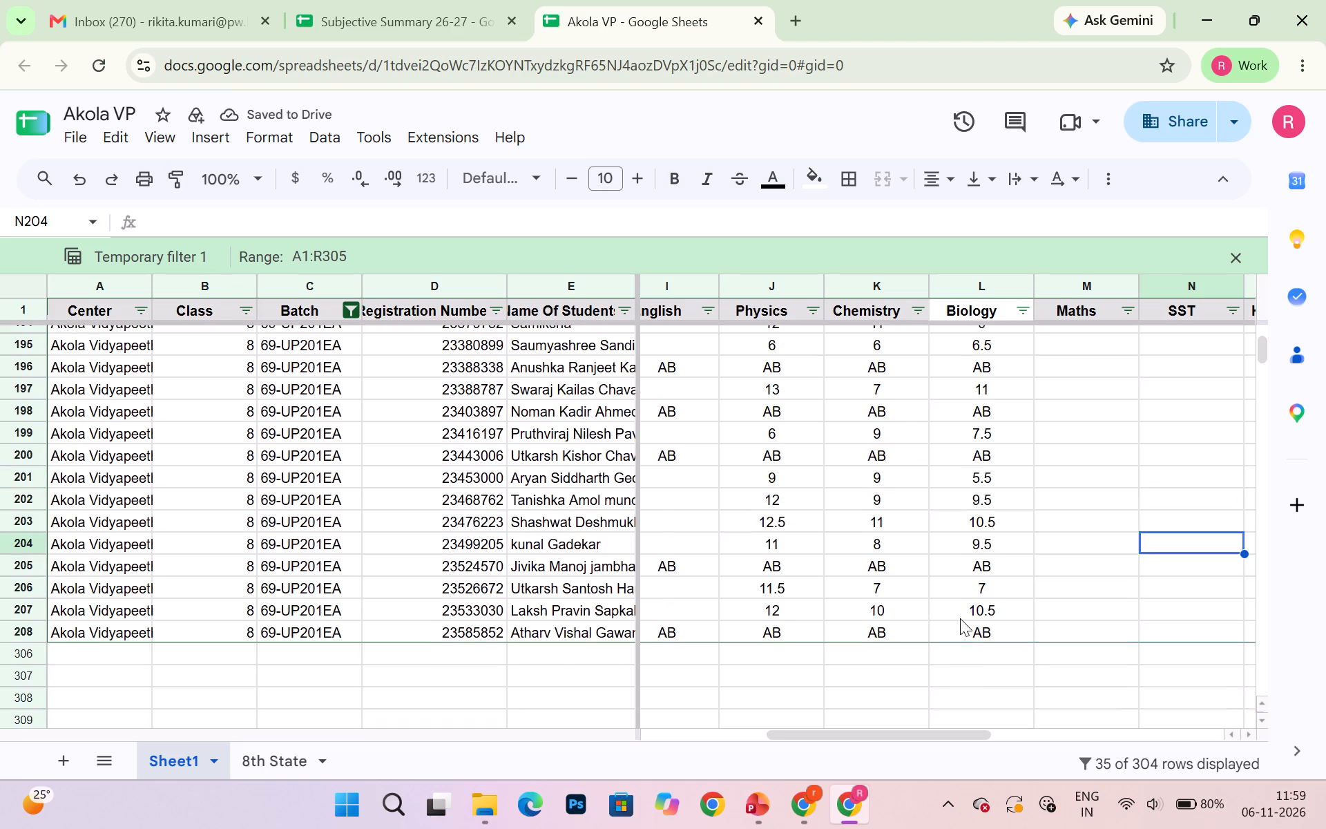
{"action": "scroll", "coordinate": [960, 618], "scroll_direction": "up", "scroll_amount": 4}
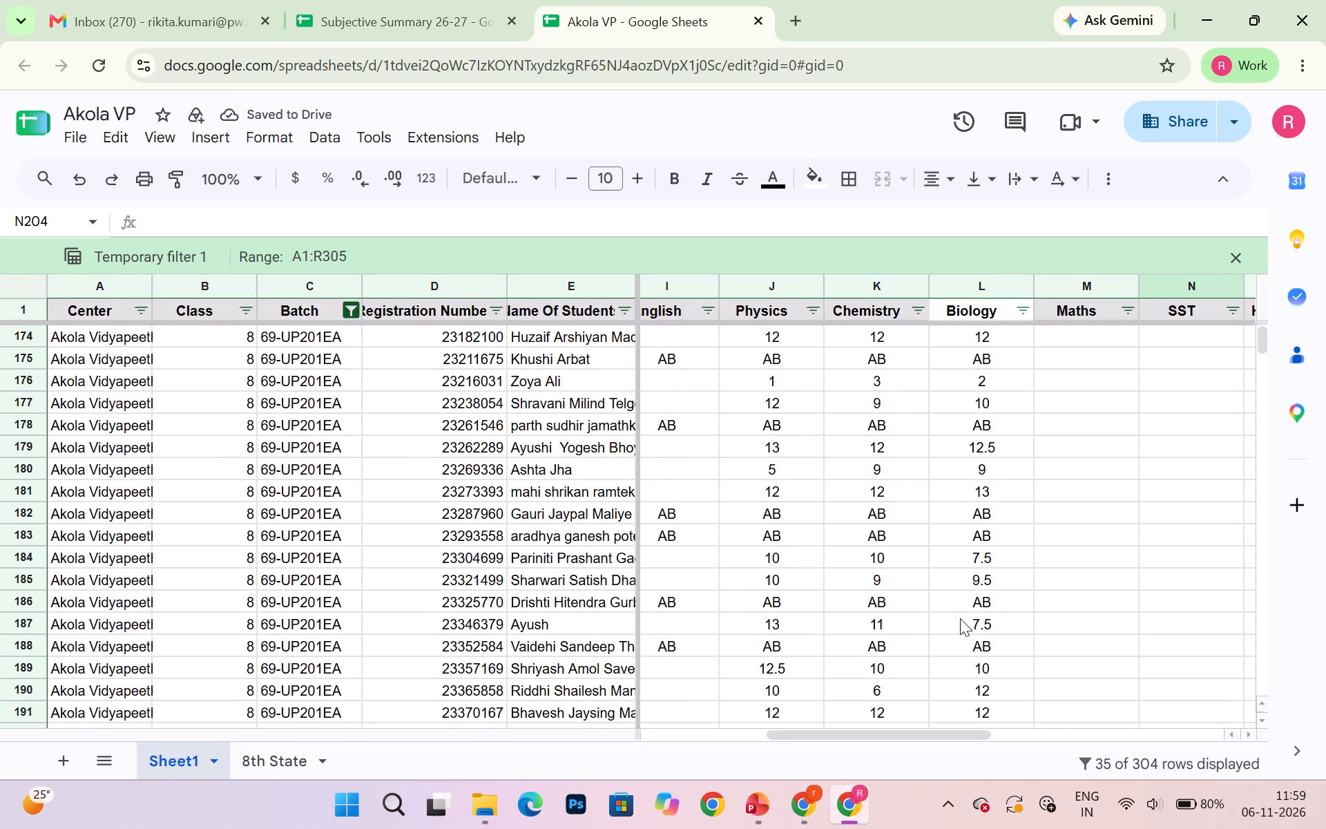
{"action": "scroll", "coordinate": [960, 618], "scroll_direction": "up", "scroll_amount": 2}
{"action": "scroll", "coordinate": [1075, 417], "scroll_direction": "down", "scroll_amount": 3}
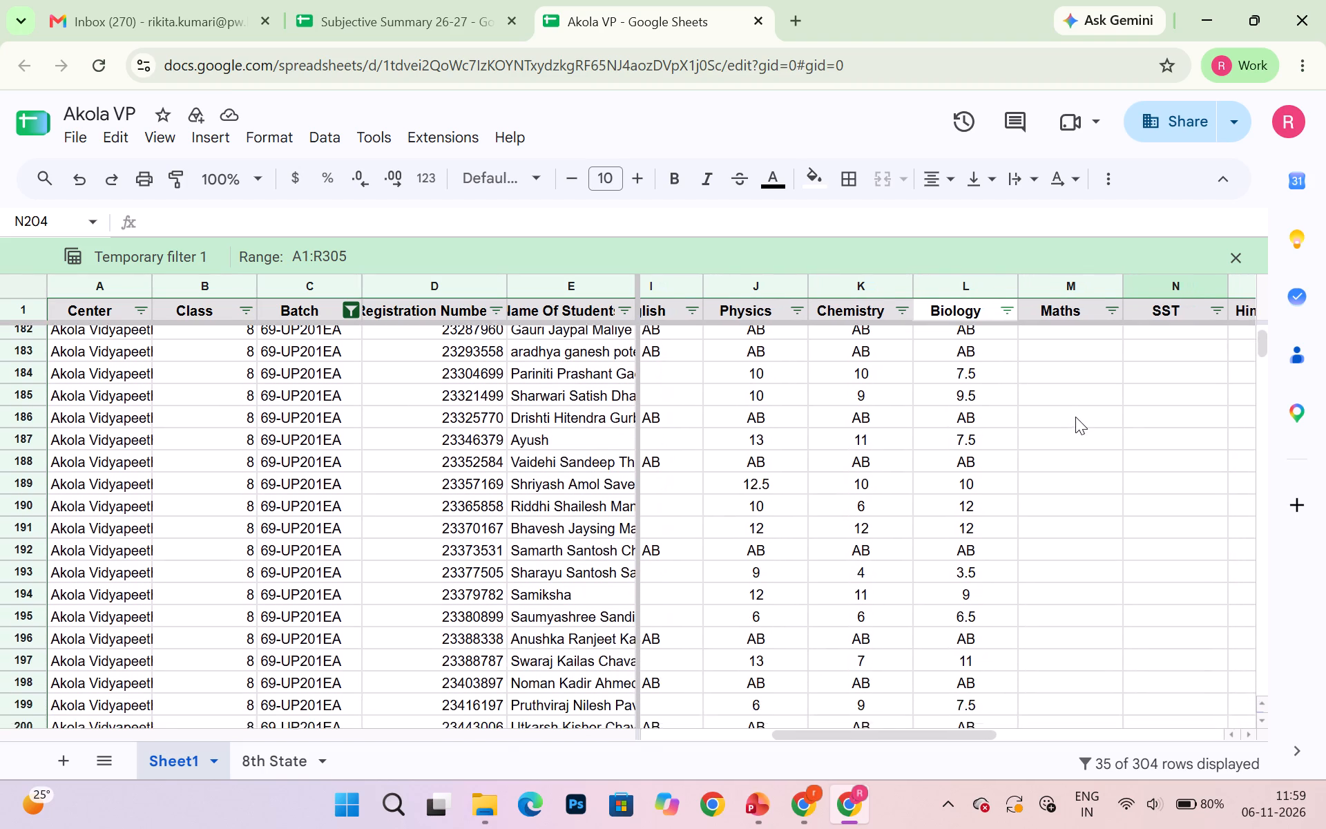
{"action": "scroll", "coordinate": [1075, 417], "scroll_direction": "down", "scroll_amount": 3}
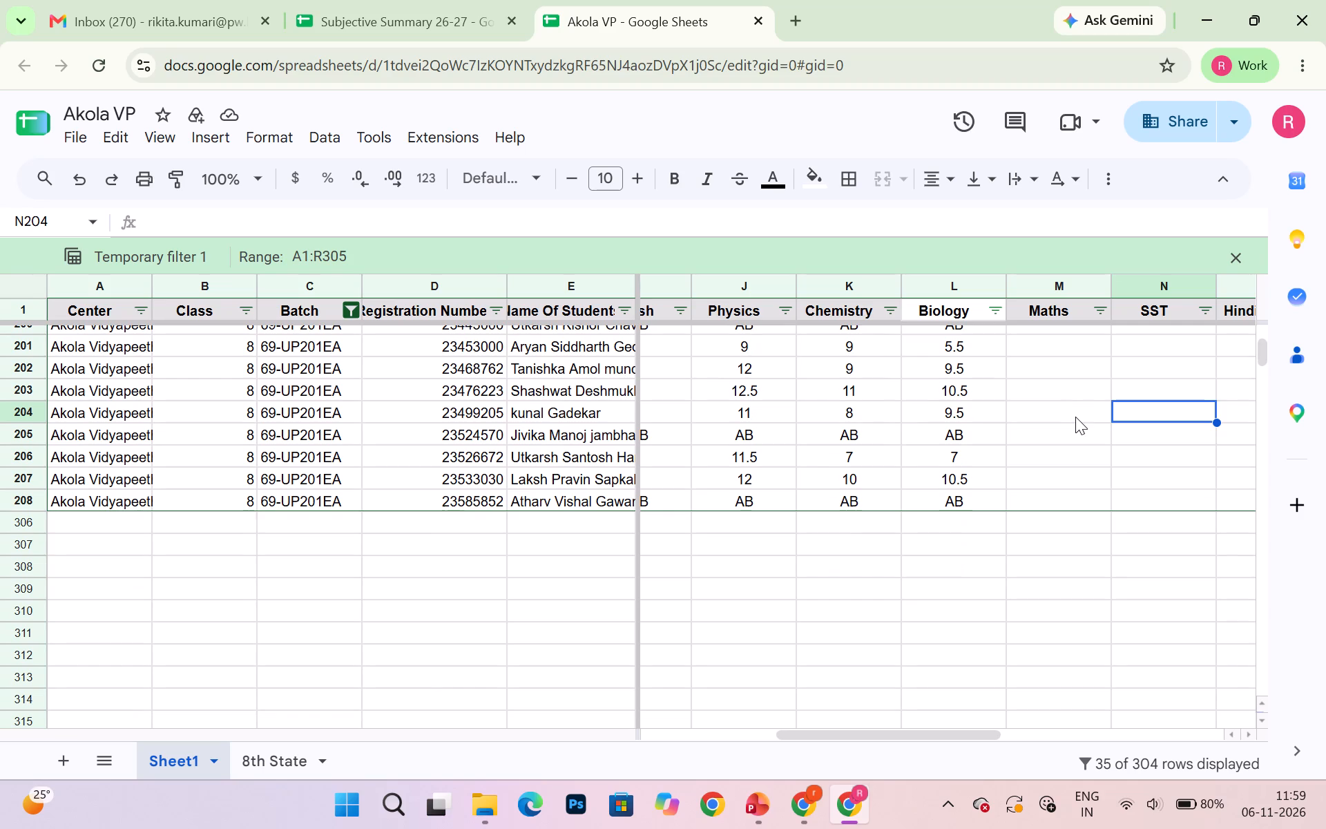